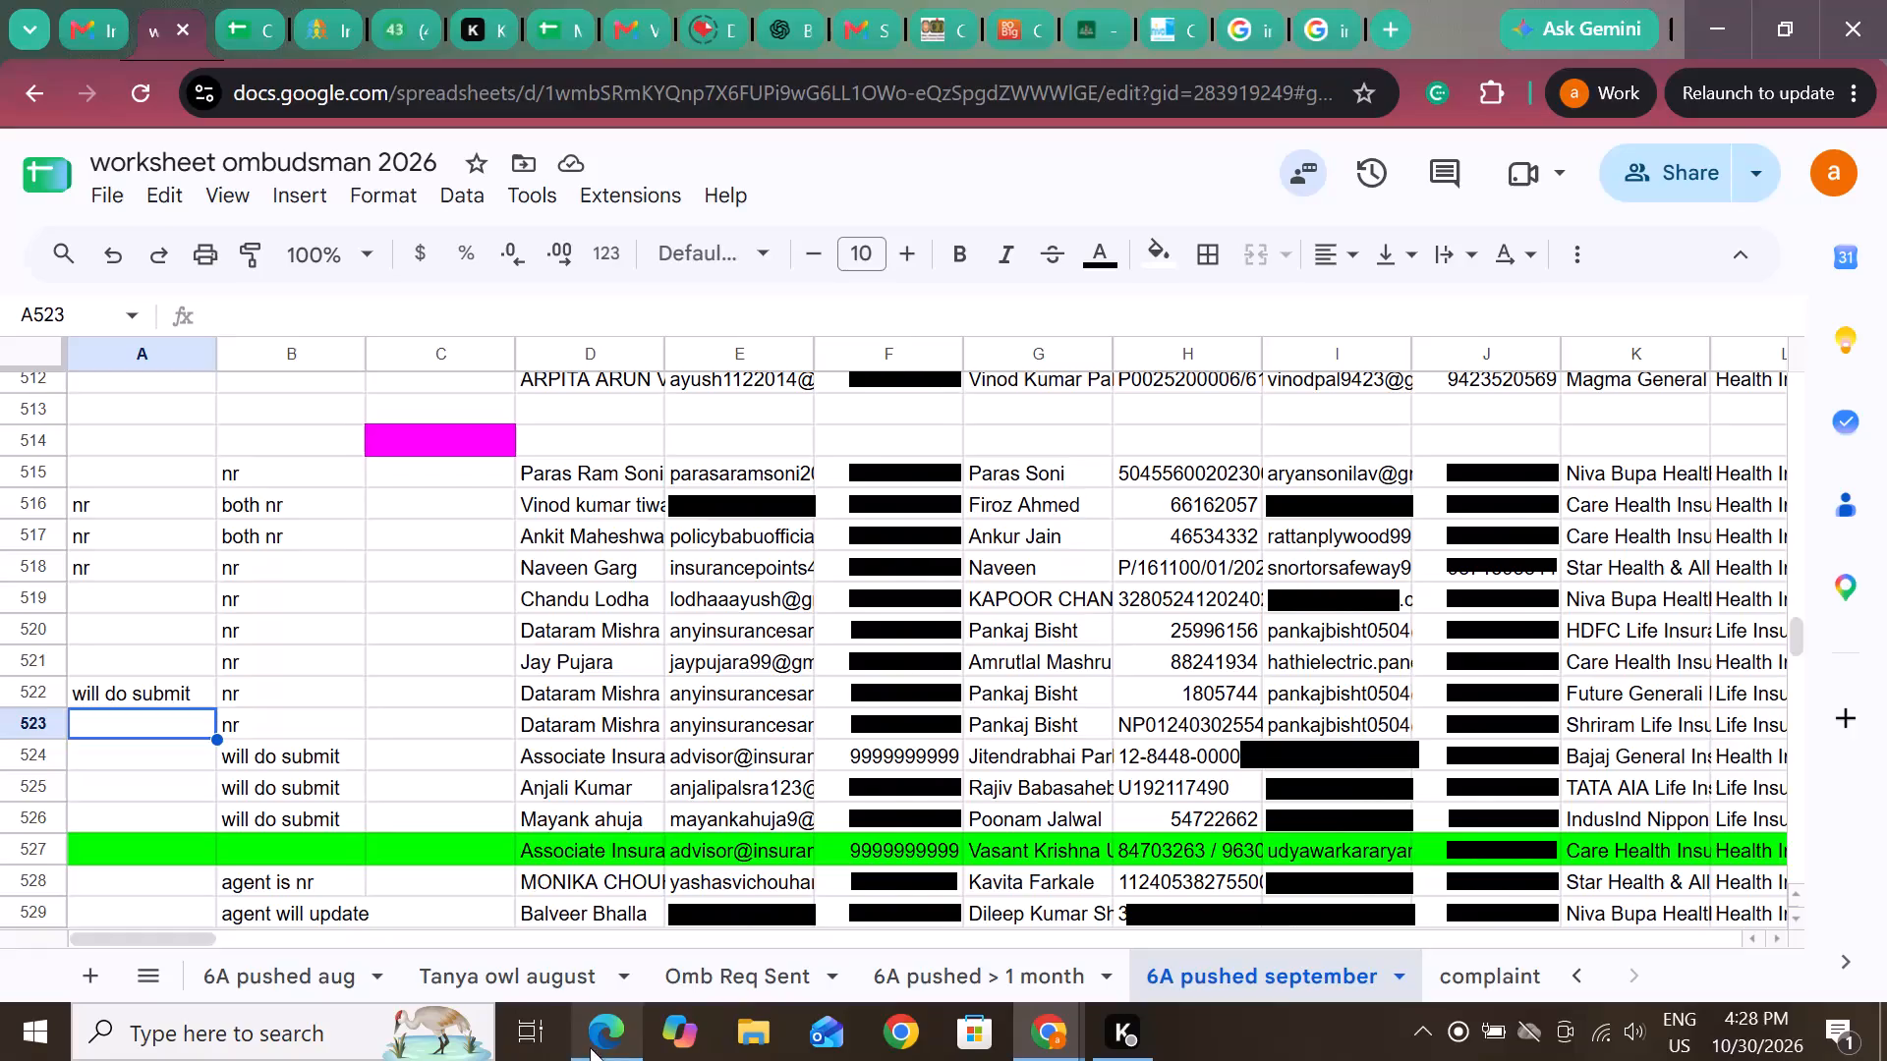
# Enter the status "will do submit" in column A of row 523 on the 6A pushed september sheet.
pyautogui.click(624, 712)
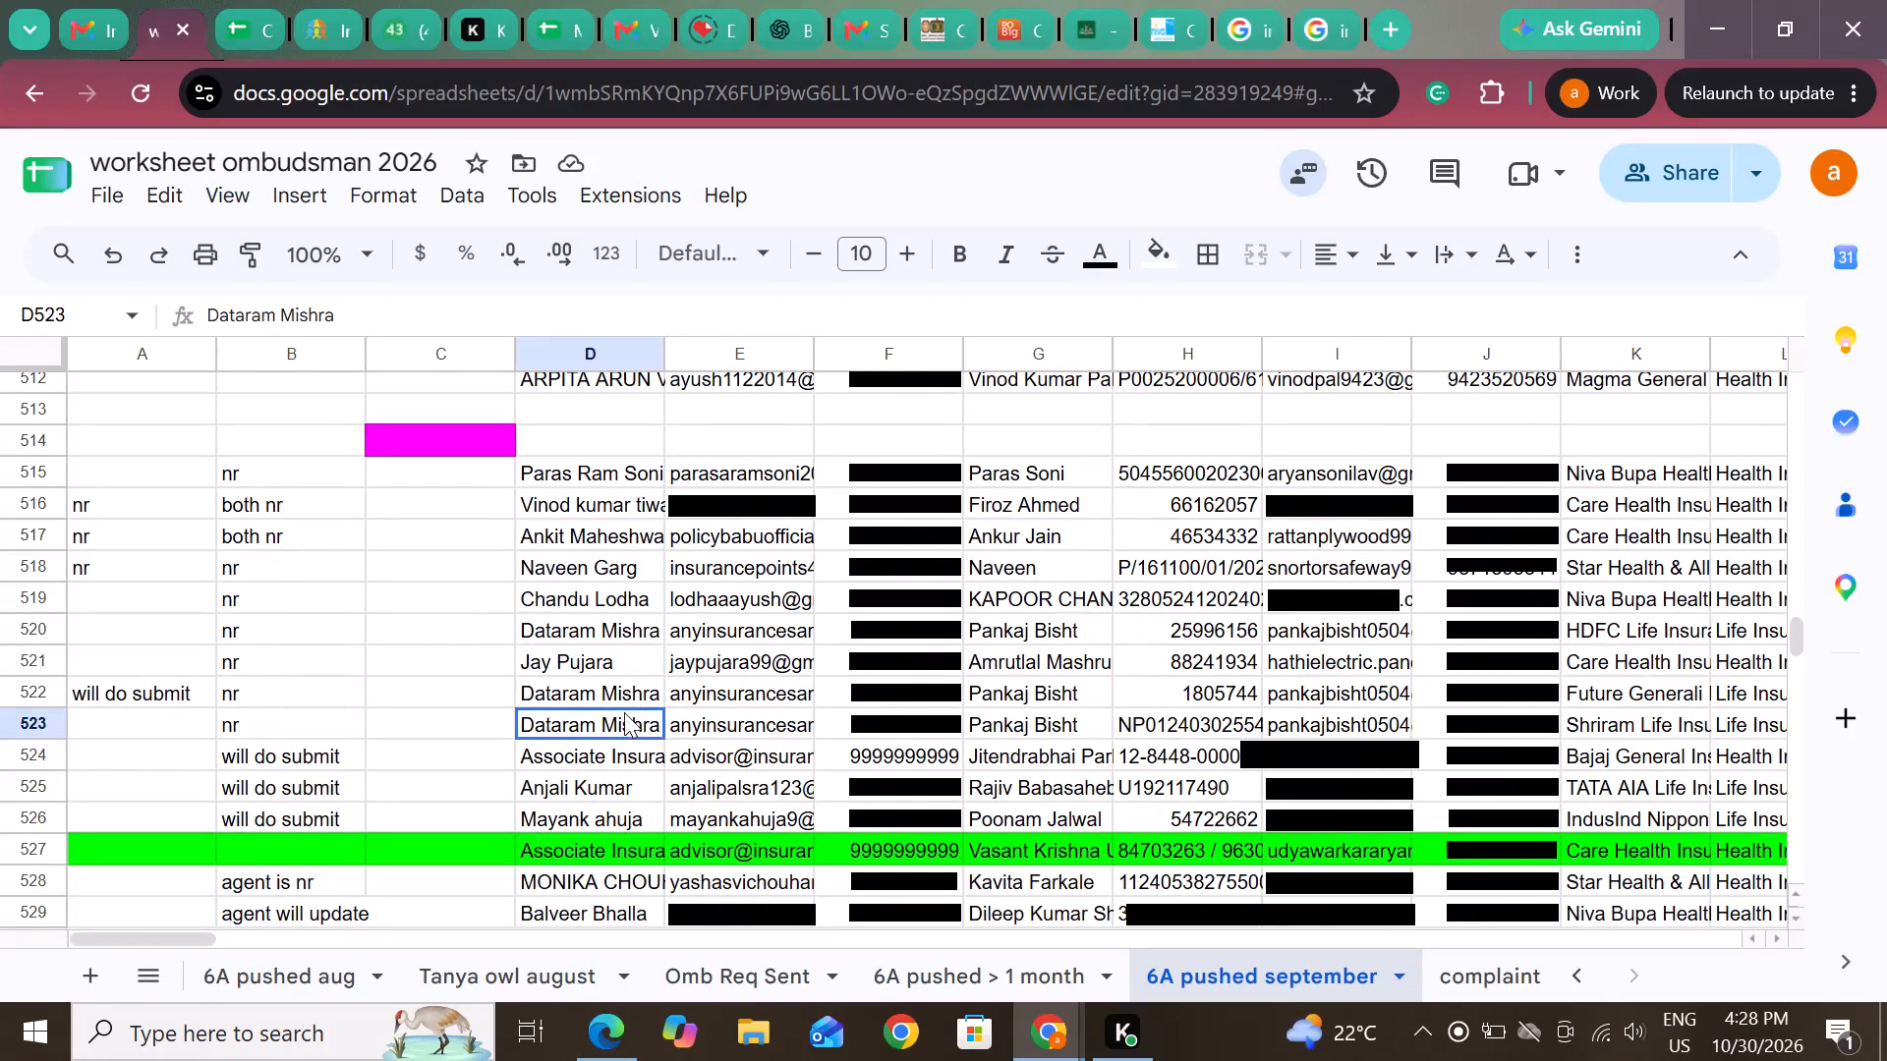
pyautogui.click(169, 728)
pyautogui.write('wi')
pyautogui.press('Return')
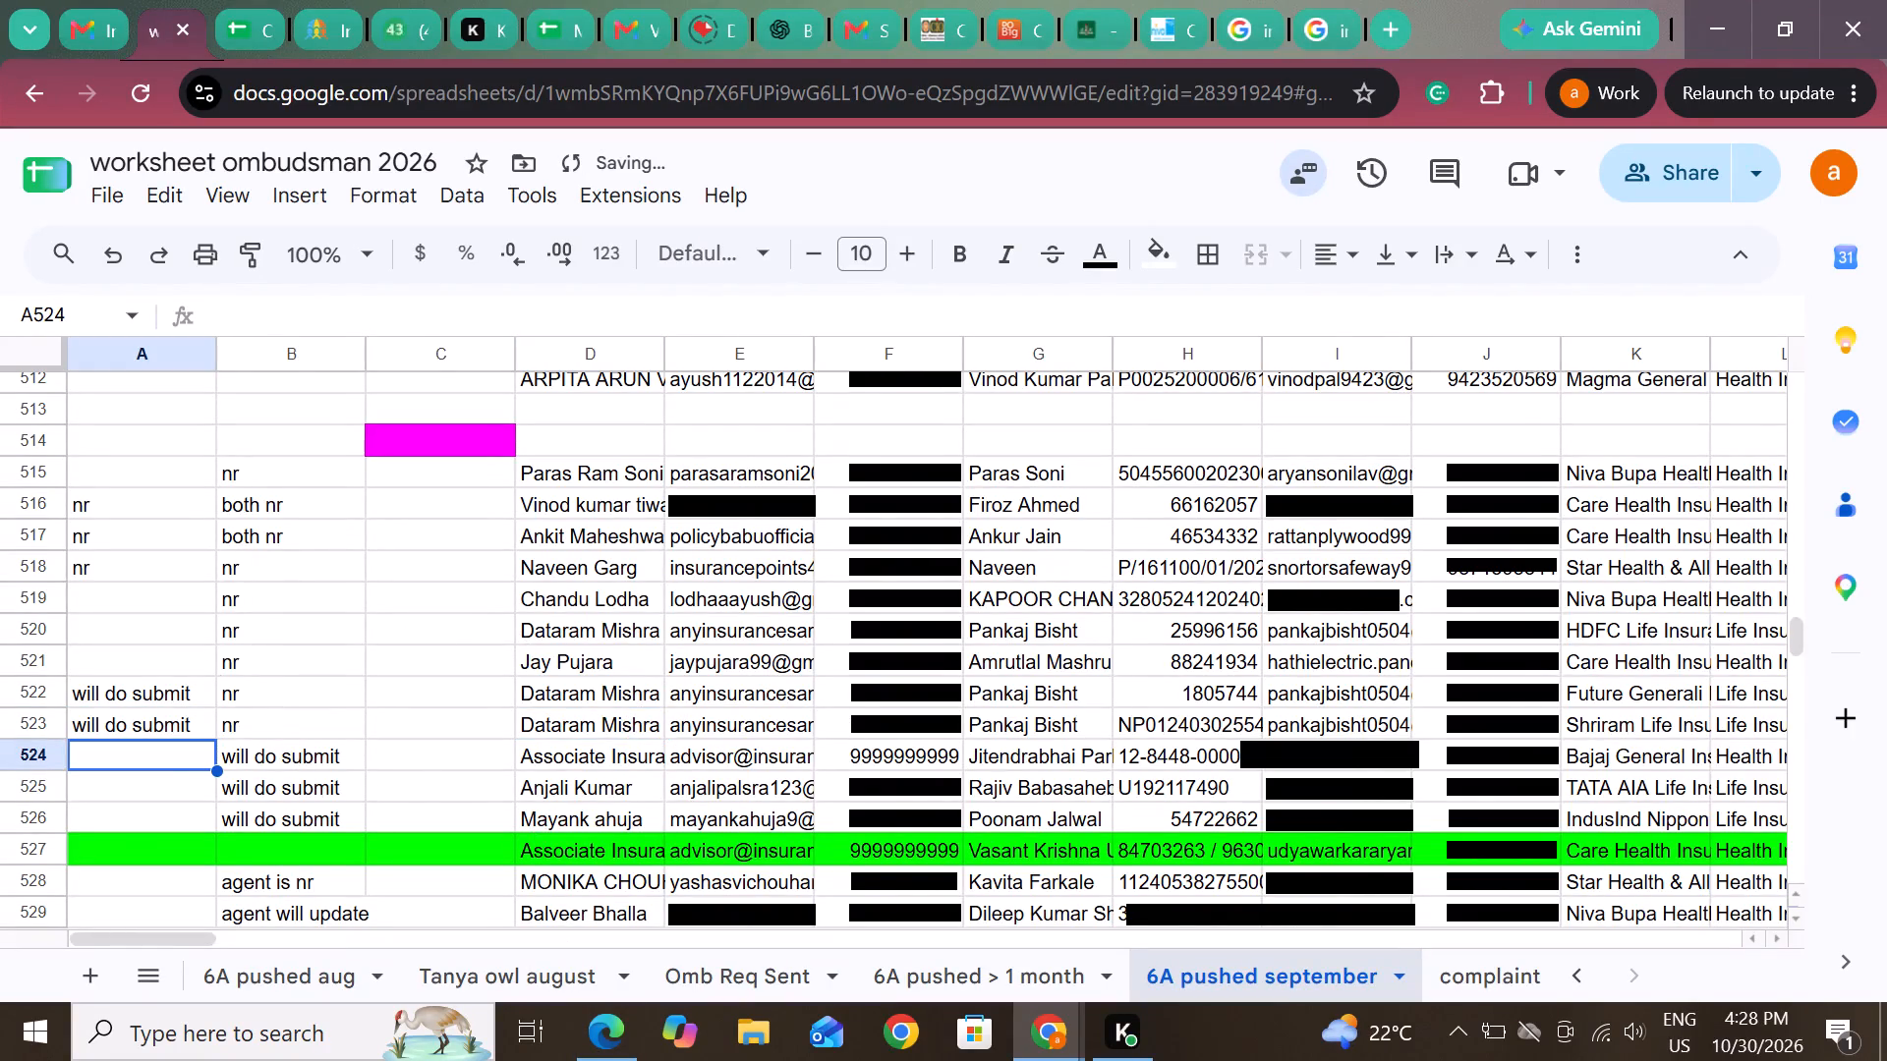
# Copy the customer's phone number from row 524 and search the Form 6a Received Complaints list for it.
pyautogui.click(1200, 751)
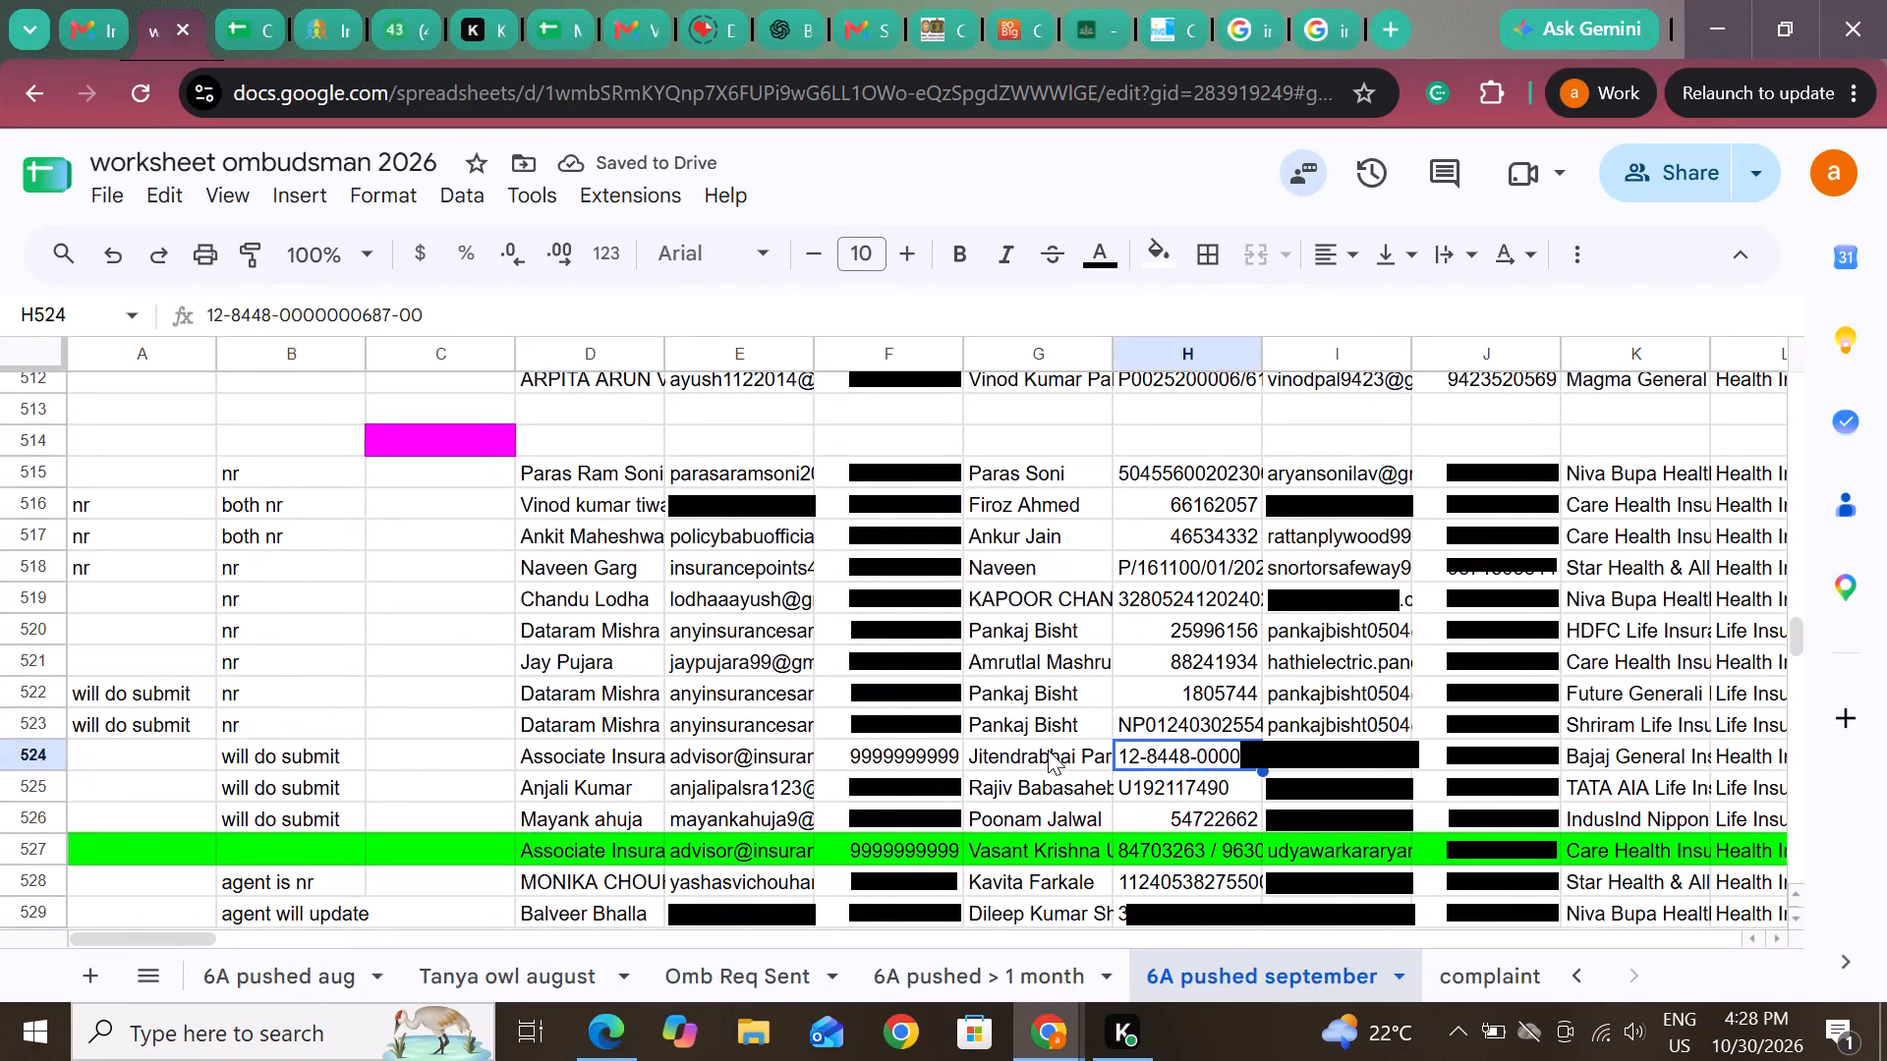
pyautogui.click(1046, 750)
pyautogui.click(1229, 749)
pyautogui.click(1332, 747)
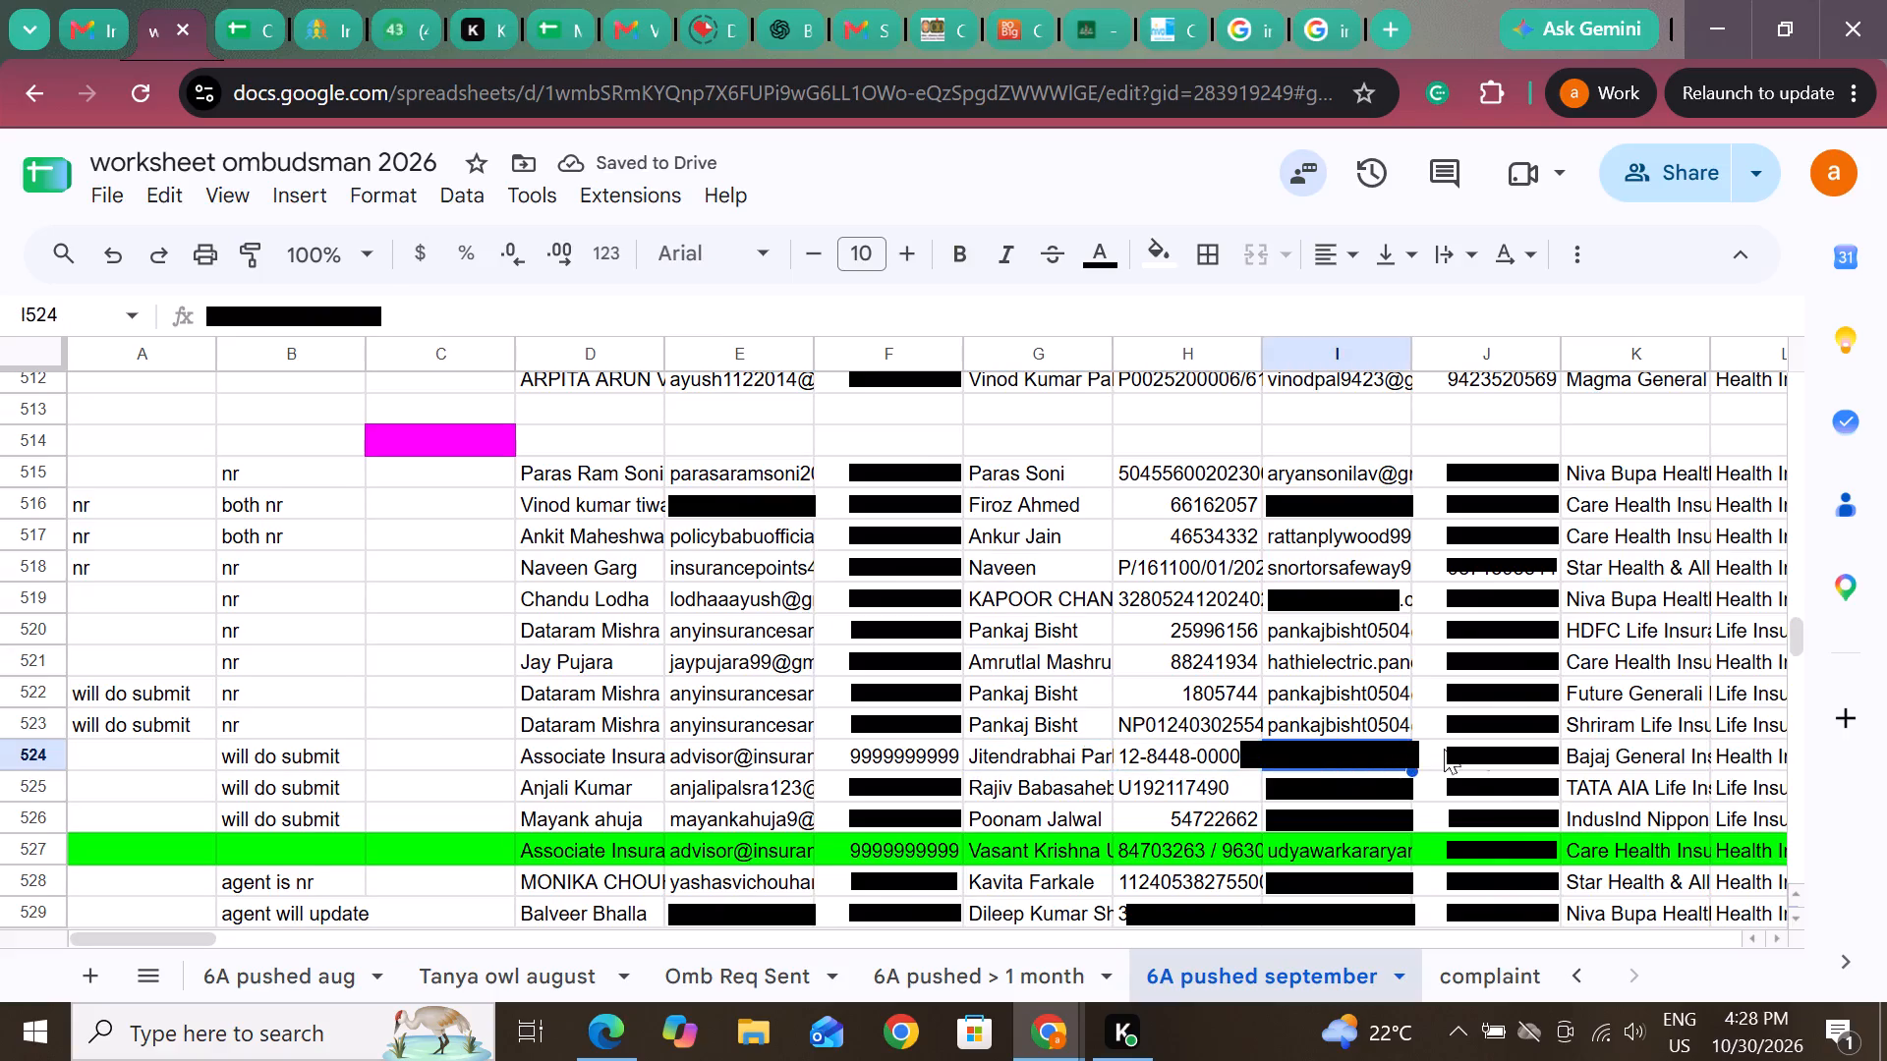
pyautogui.click(1511, 745)
pyautogui.hotkey('ctrl', 'c')
pyautogui.hotkey('ctrl', 'c')
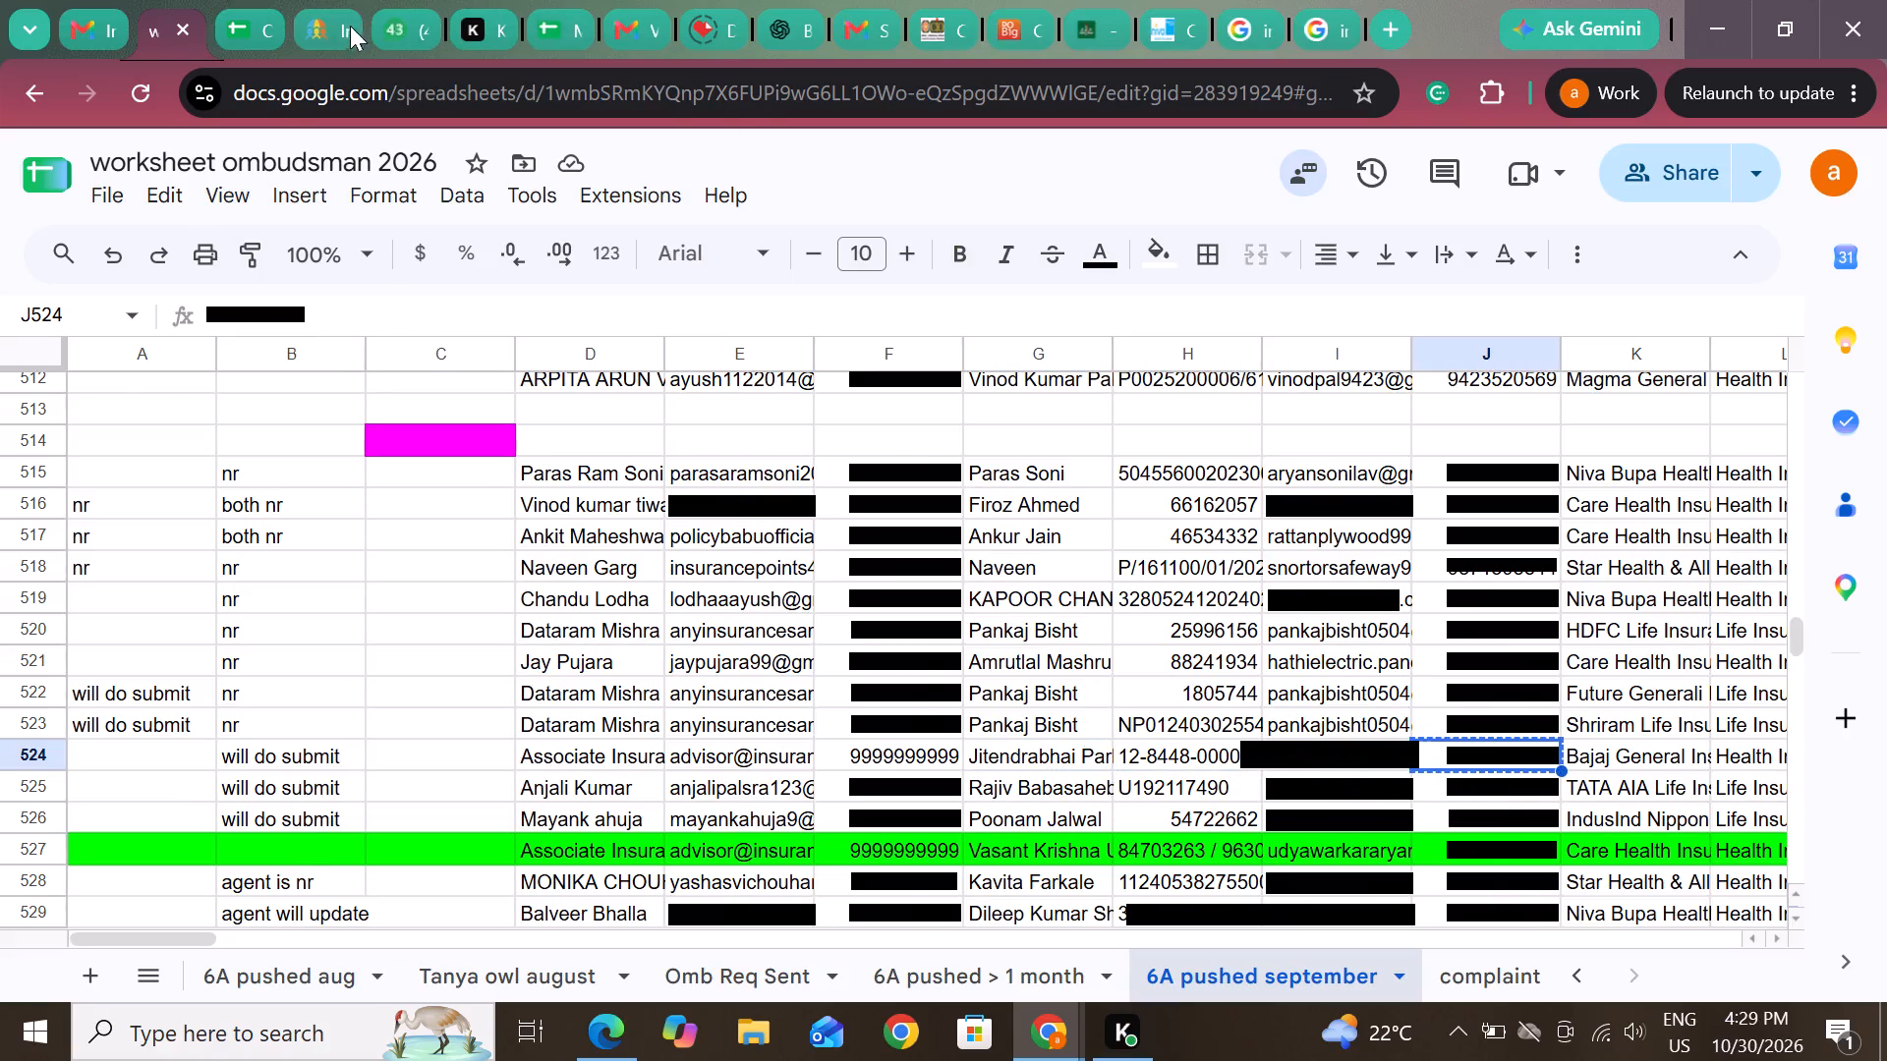
pyautogui.click(334, 29)
pyautogui.tripleClick(203, 465)
pyautogui.hotkey('ctrl', 'v')
pyautogui.click(394, 473)
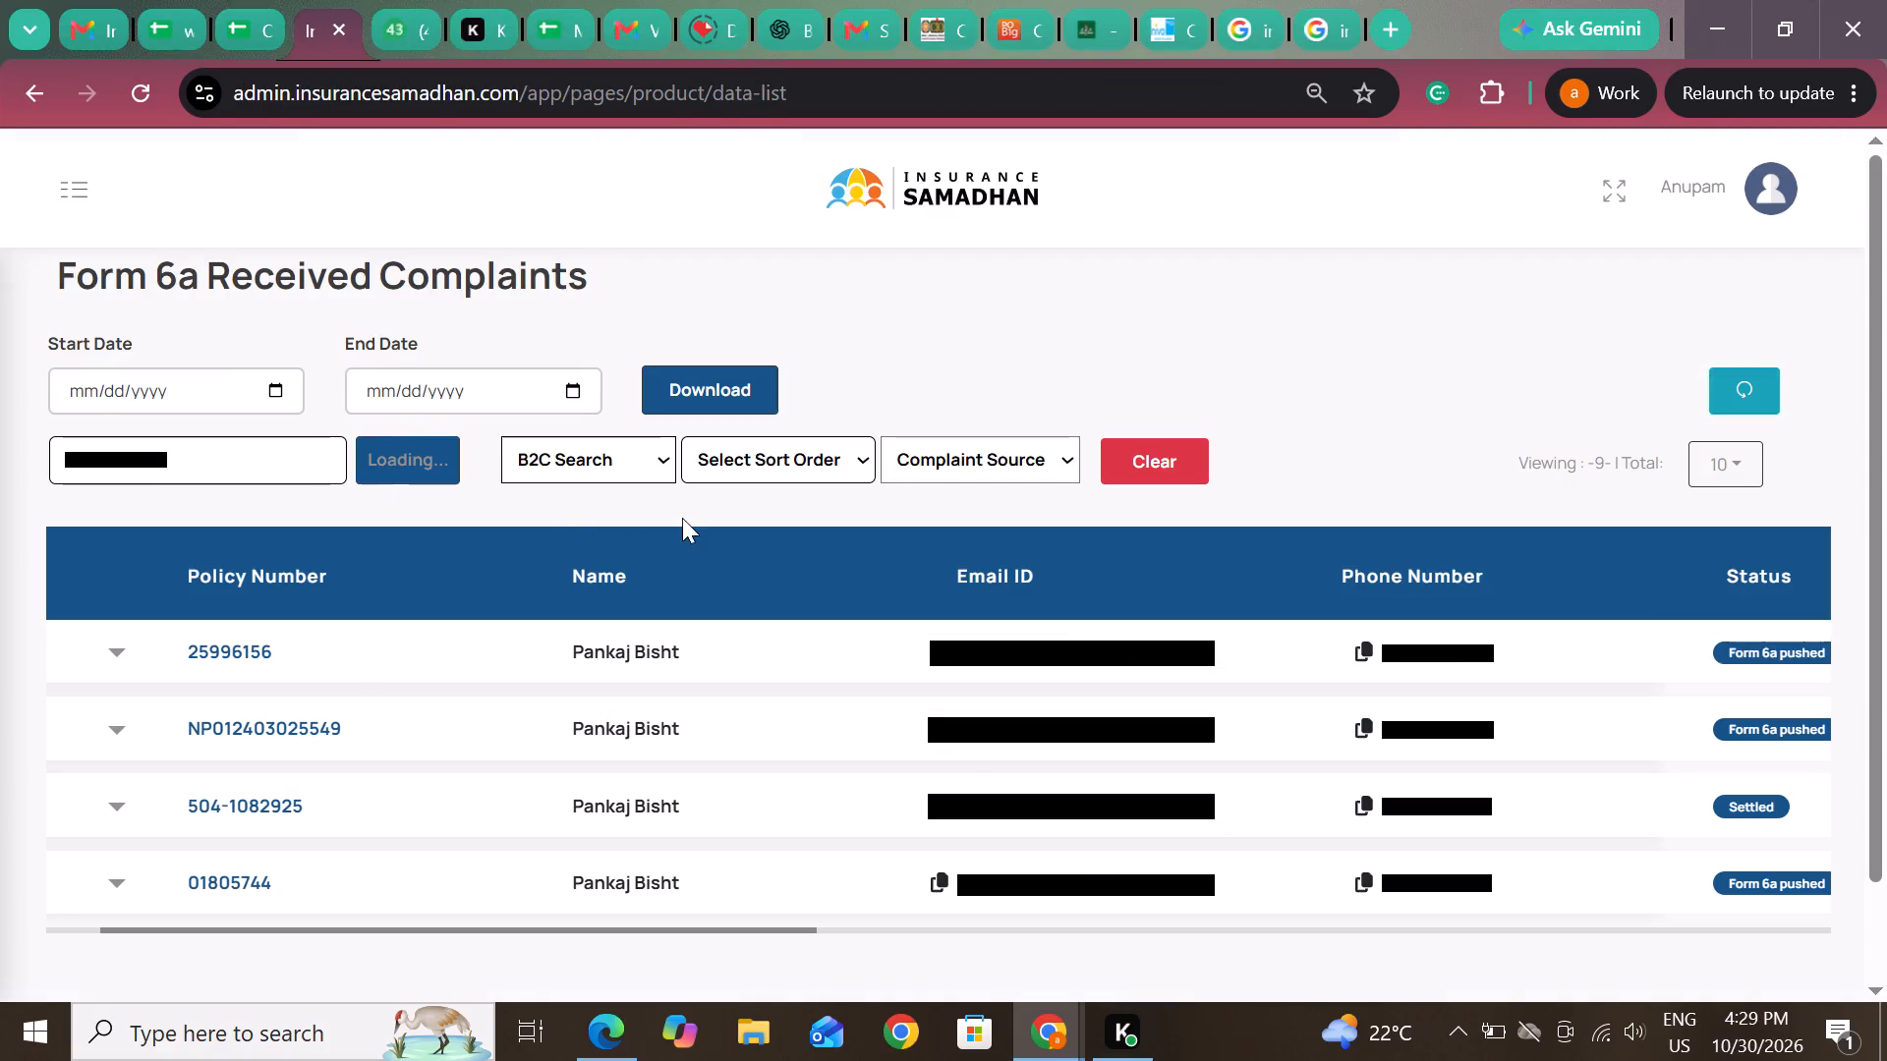
# Copy the phone number of the Bajaj General complaint and call it from the Smartflo dialer.
pyautogui.hscroll(-2, 757, 751)
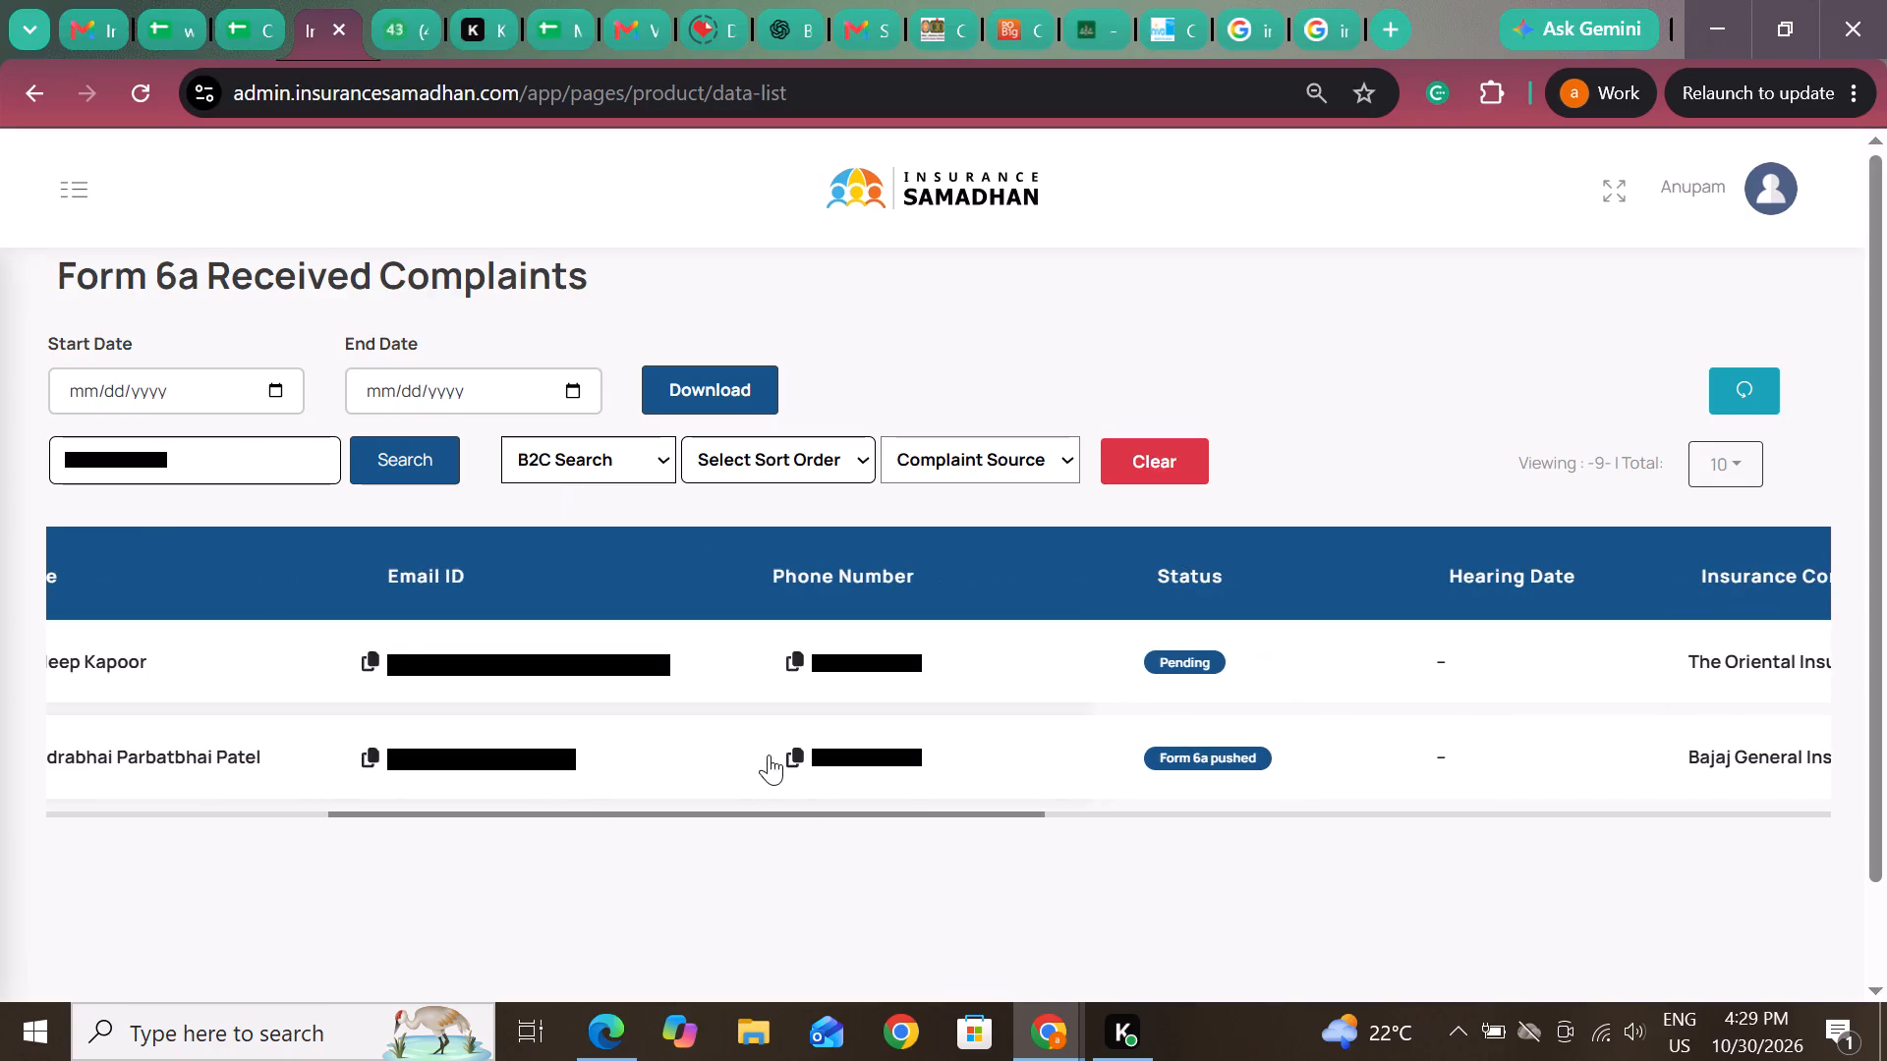
pyautogui.click(796, 761)
pyautogui.click(1028, 40)
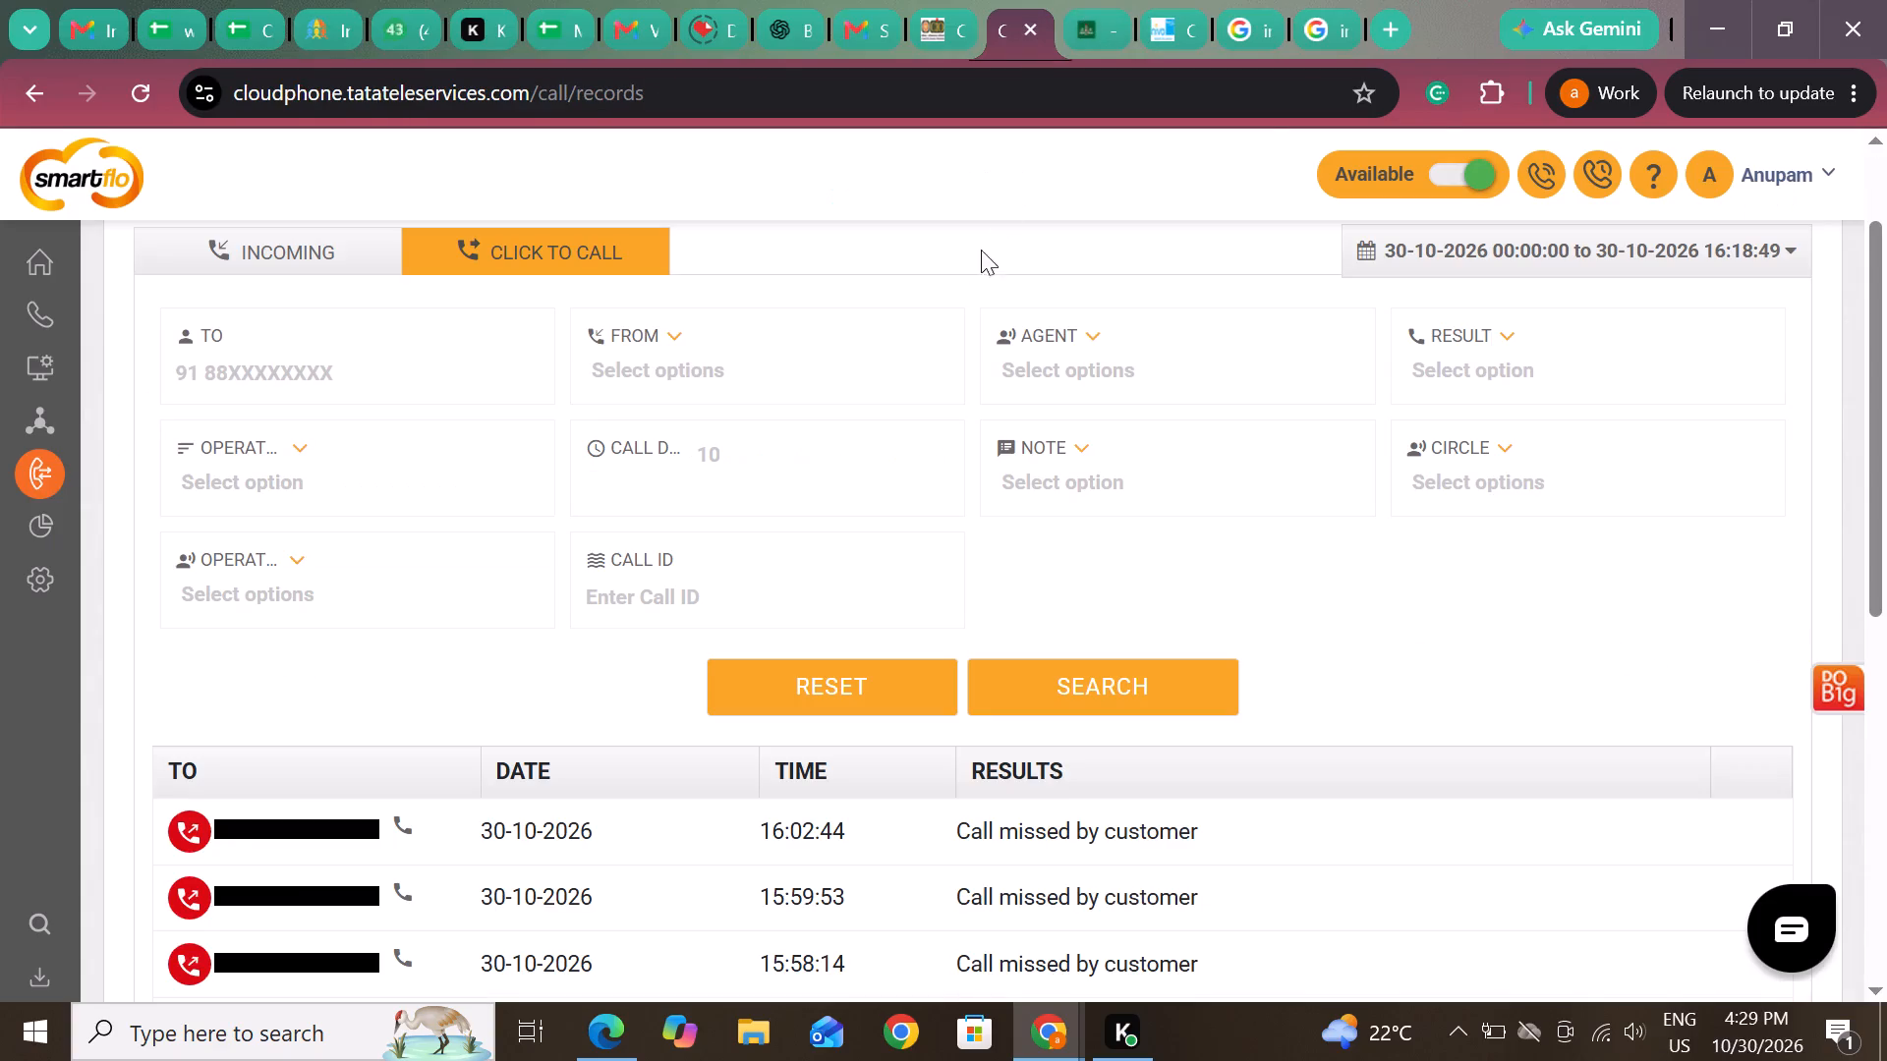
pyautogui.scroll(6, 1427, 335)
pyautogui.scroll(6, 1329, 293)
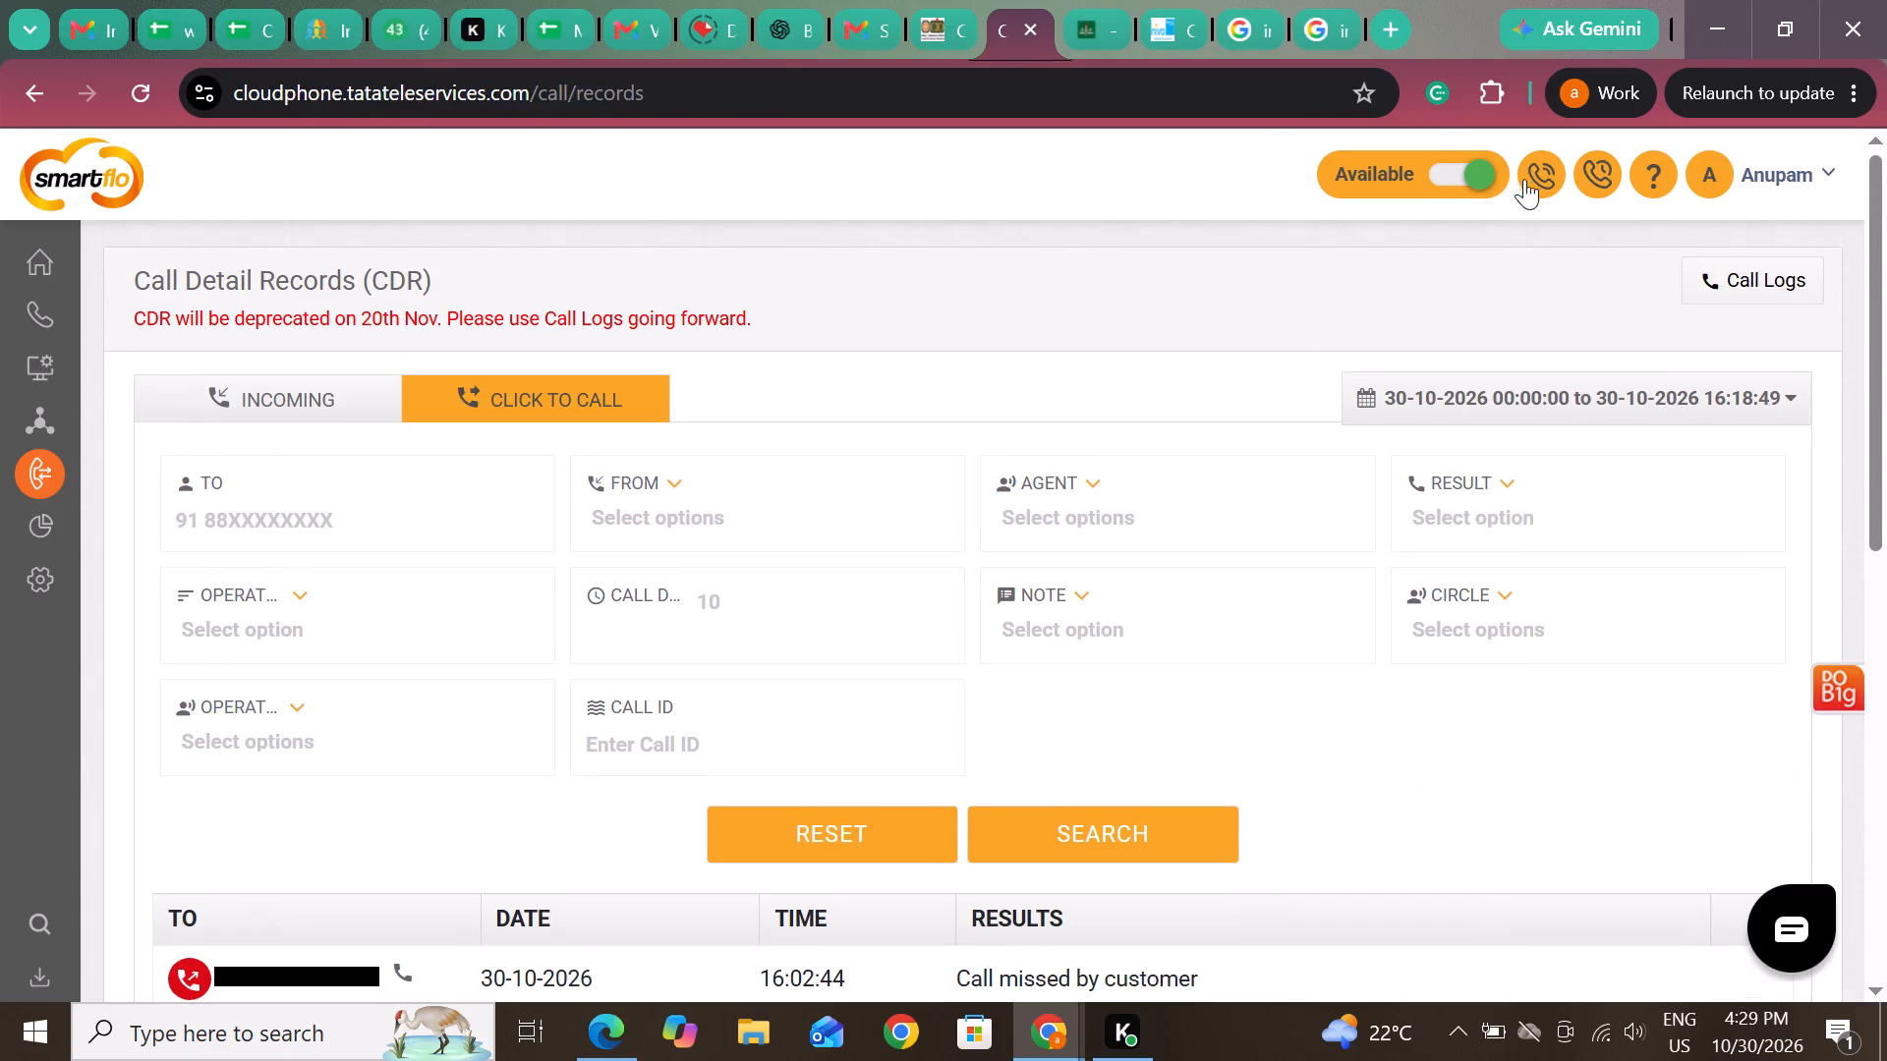
pyautogui.click(1529, 176)
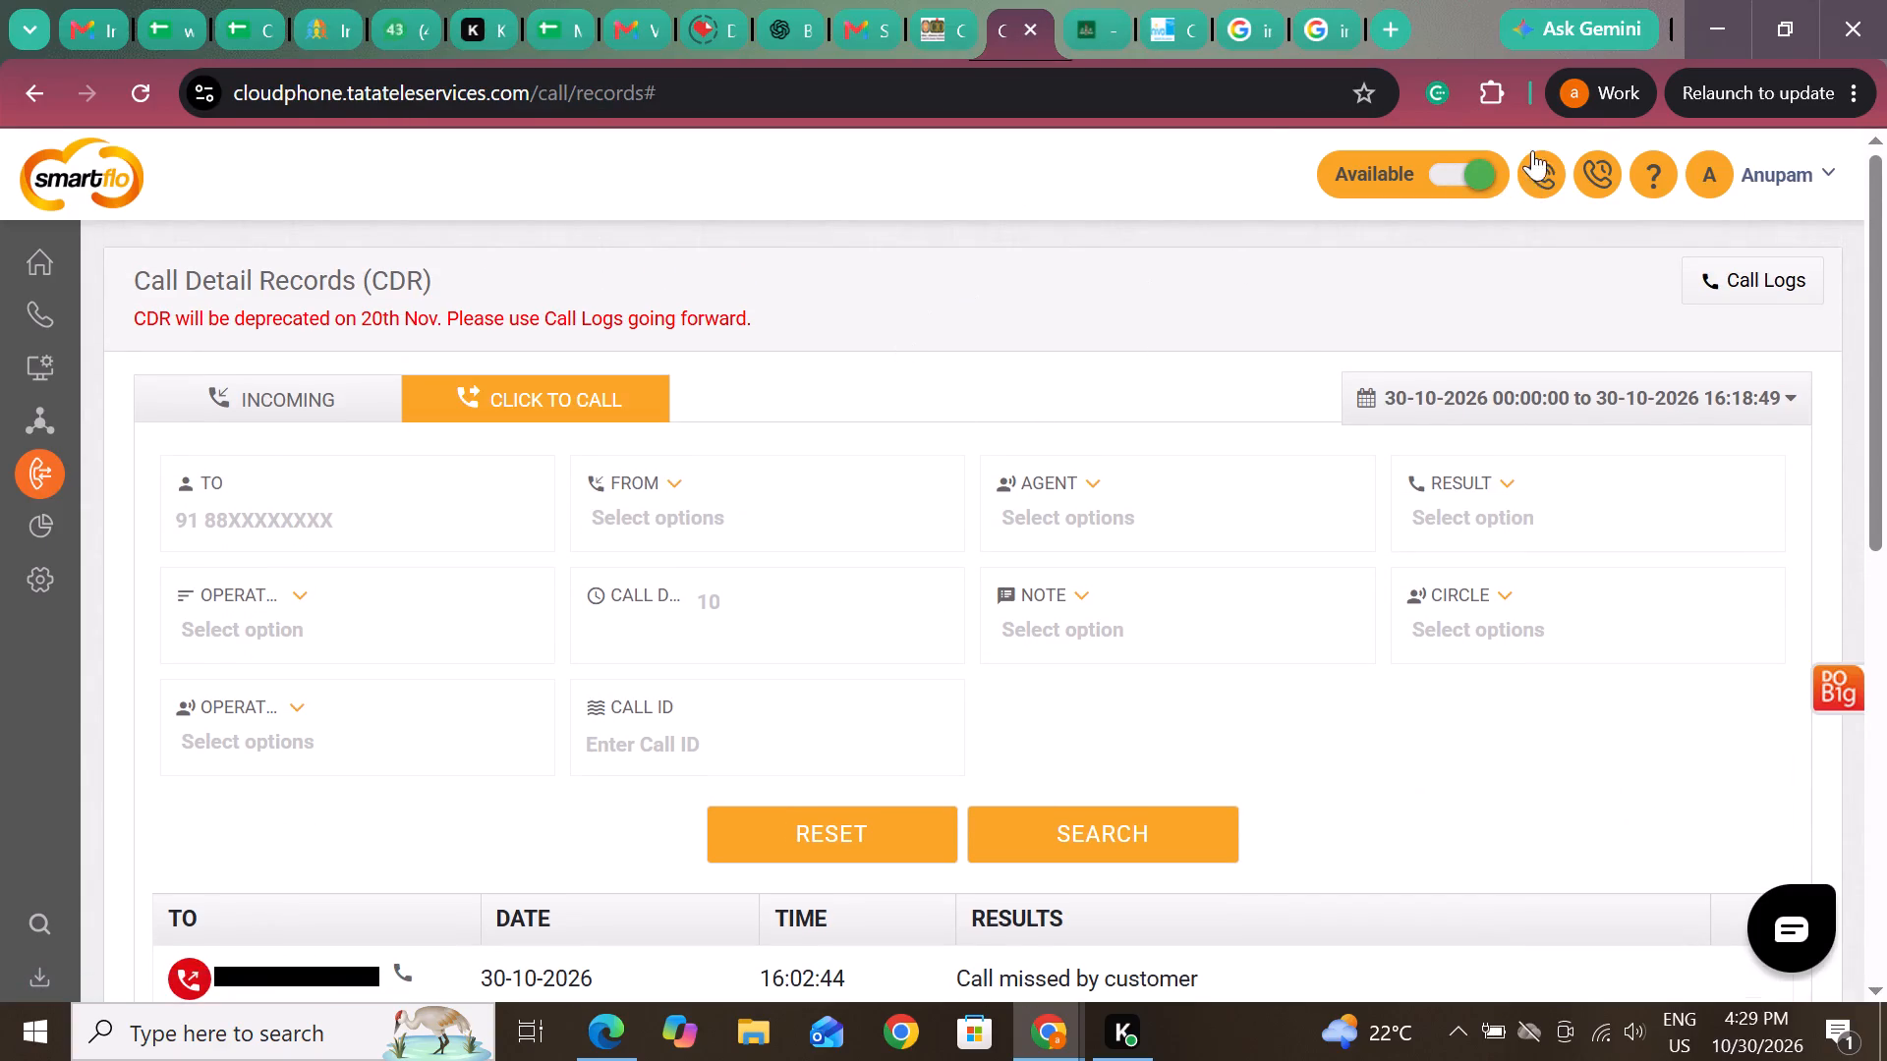
pyautogui.click(1530, 177)
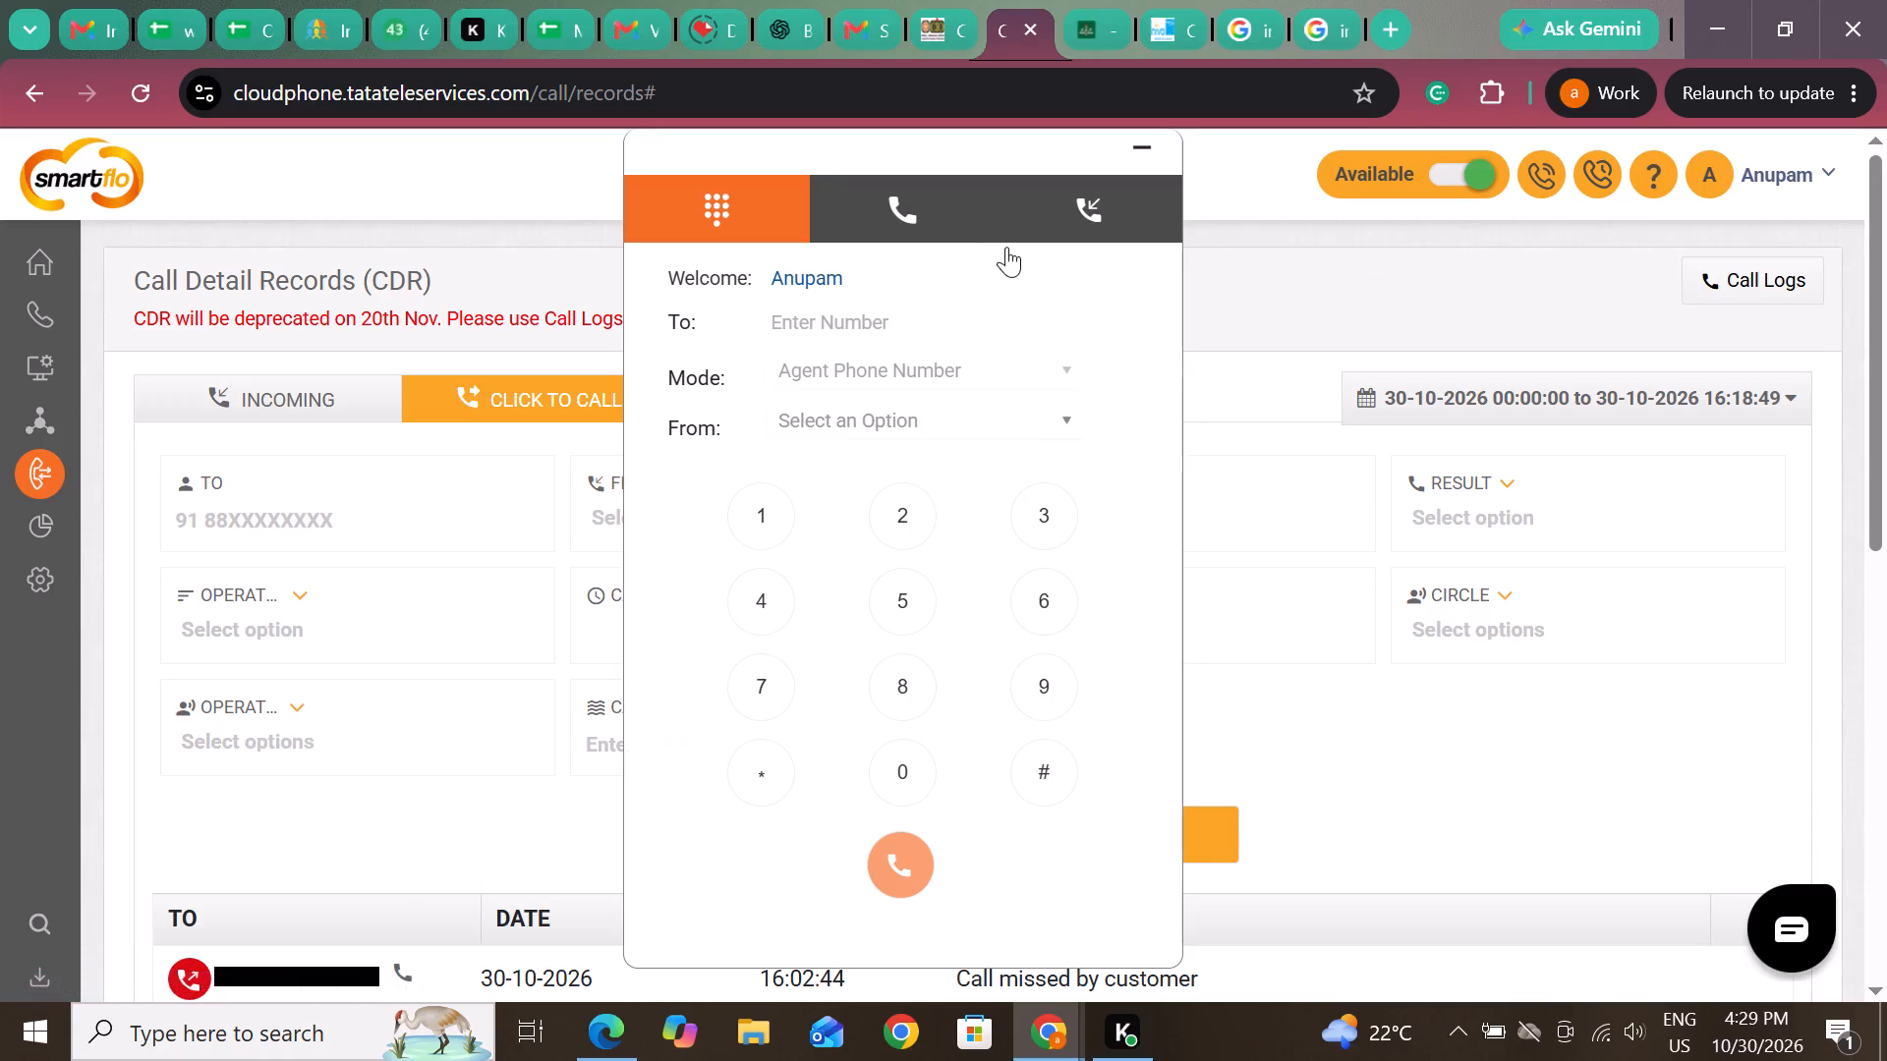
pyautogui.click(843, 306)
pyautogui.click(838, 309)
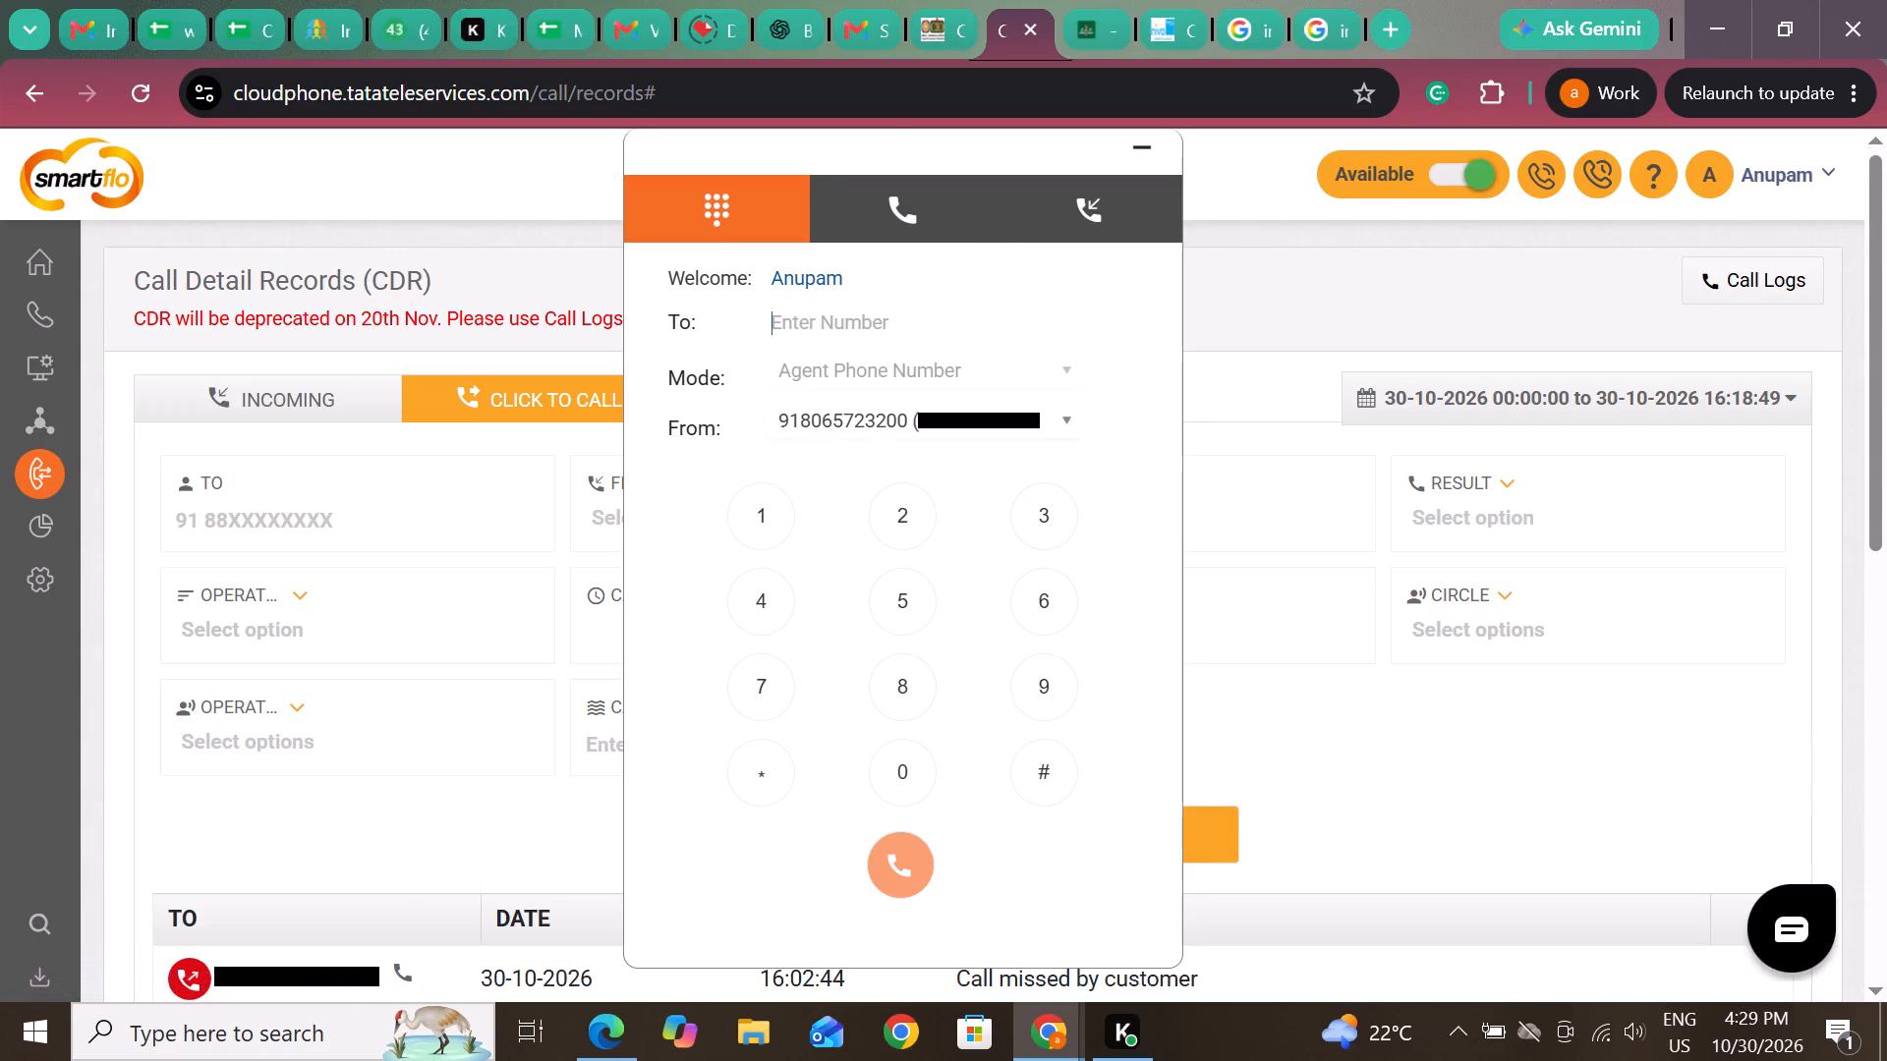
pyautogui.hotkey('ctrl', 'v')
pyautogui.click(882, 848)
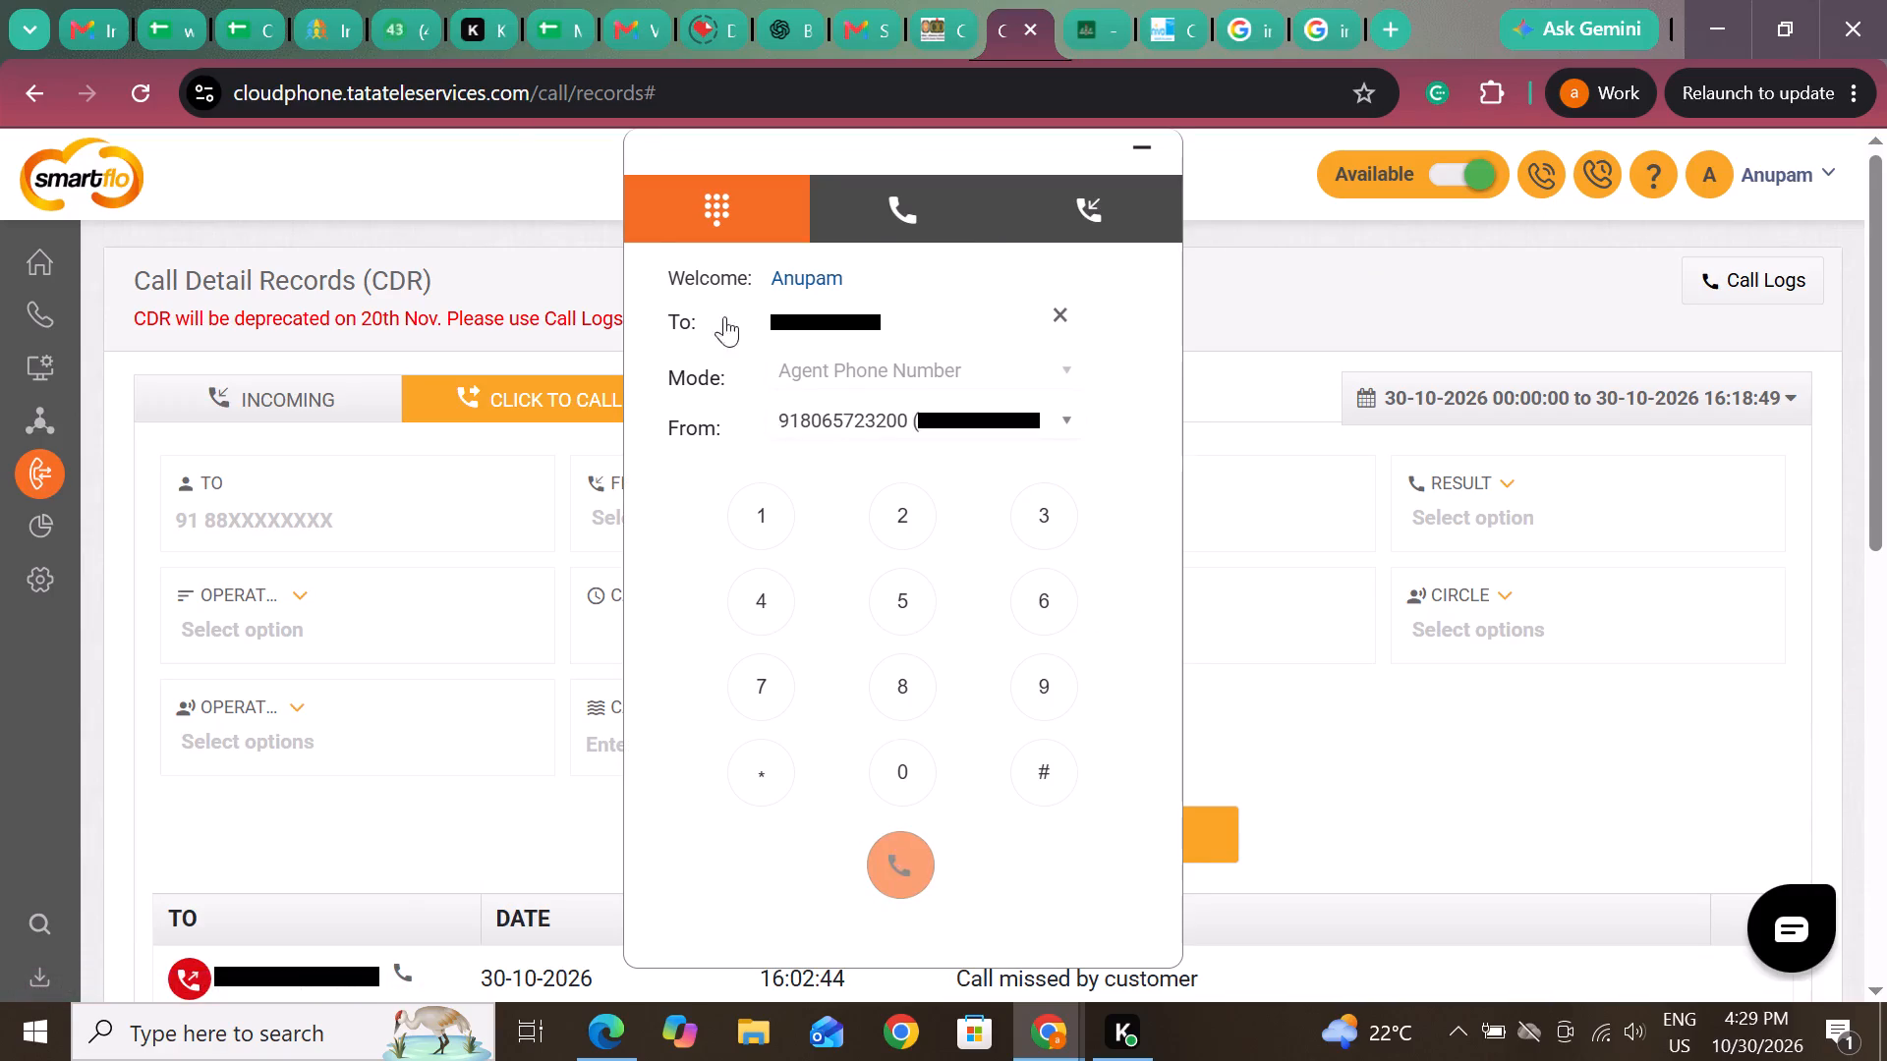
# Return to the Form 6a complaint search results to check the policy and customer details of the called complaint.
pyautogui.scroll(5, 497, 99)
pyautogui.click(318, 33)
pyautogui.hscroll(1, 613, 723)
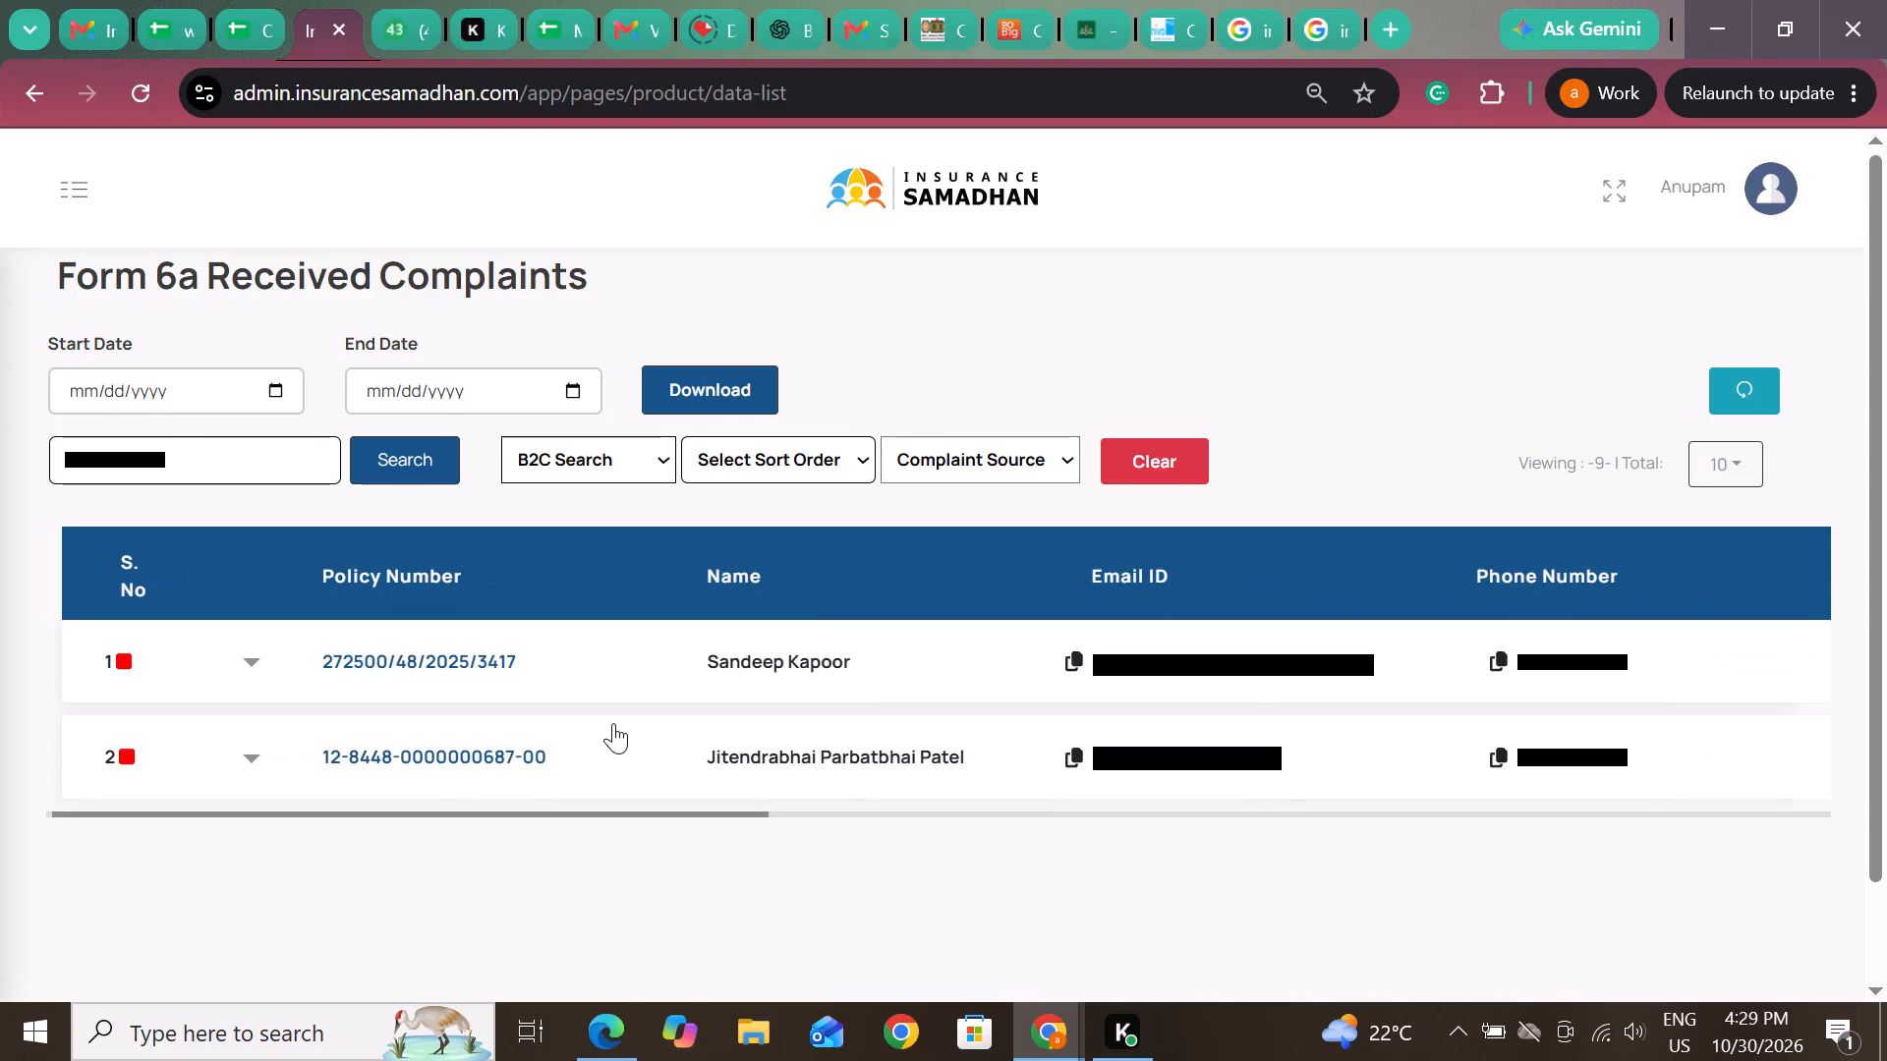
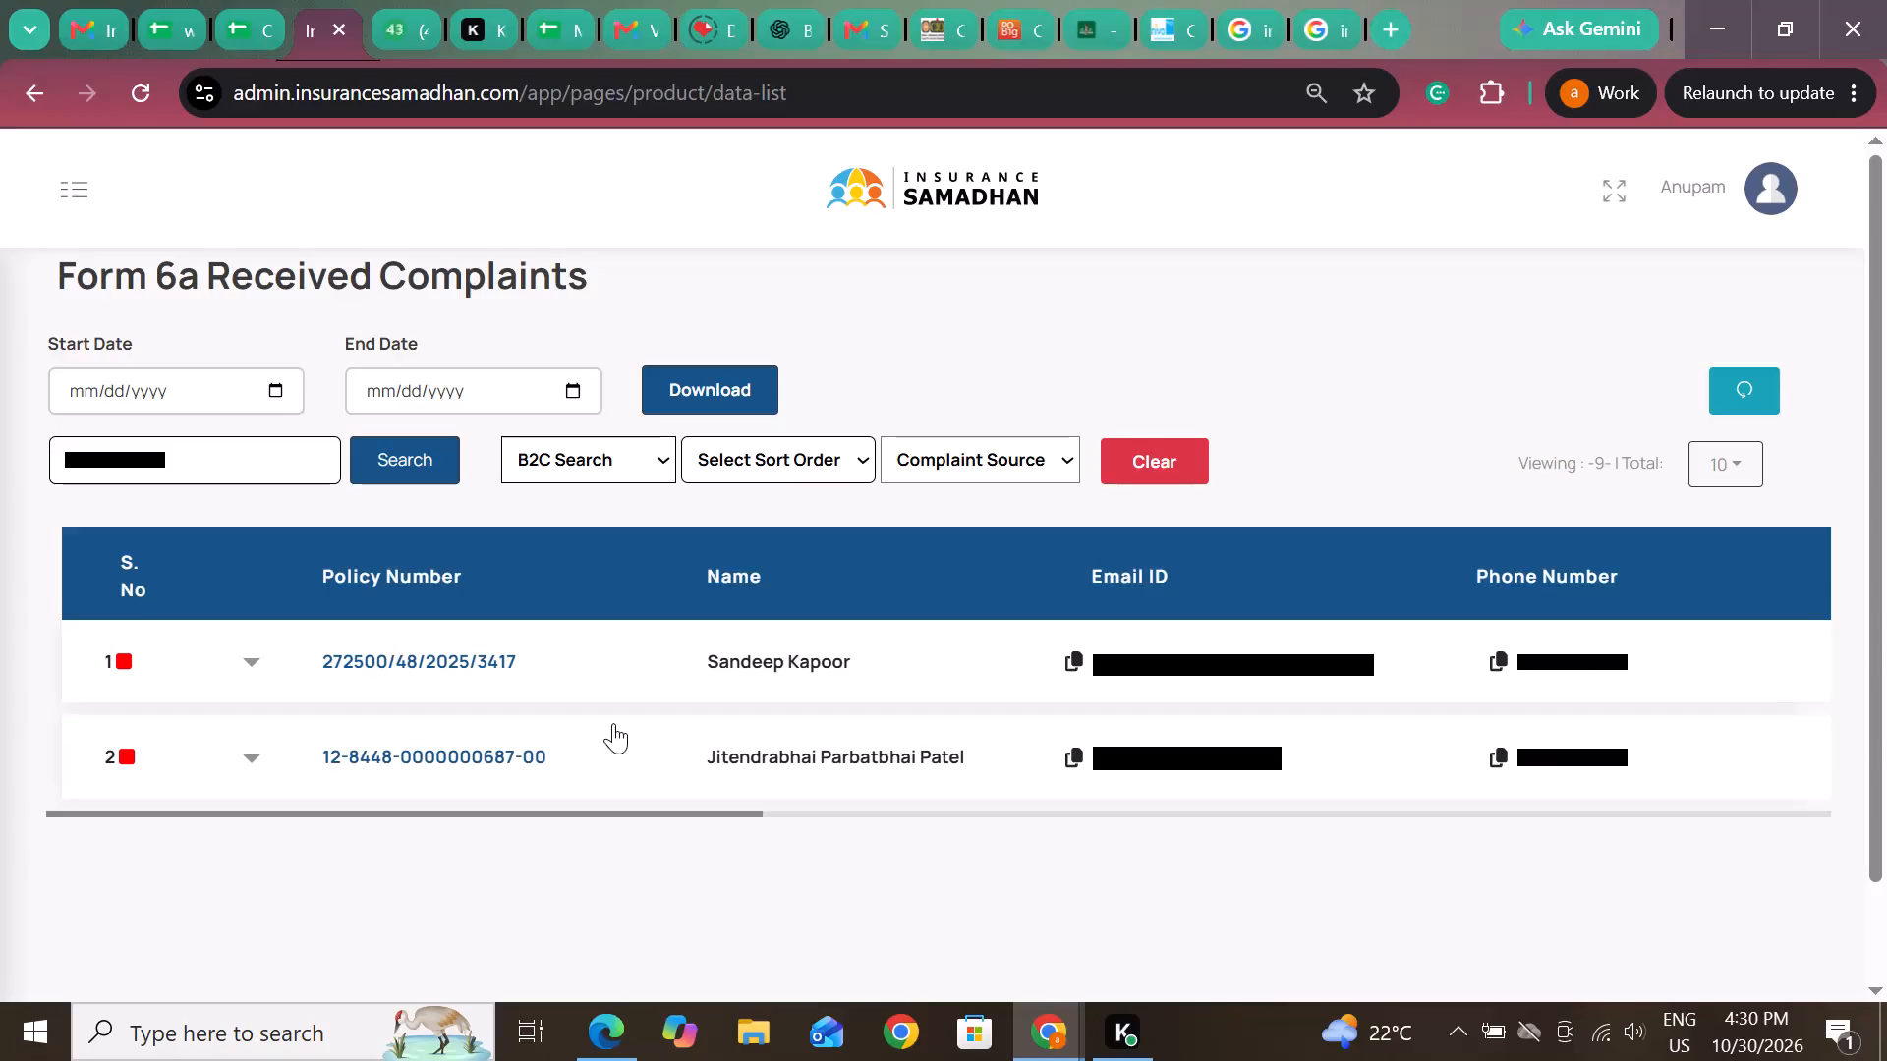
# Open the follow-up comment history of the complaint with status Form 6a pushed and review its earlier entries.
pyautogui.hscroll(-1, 663, 681)
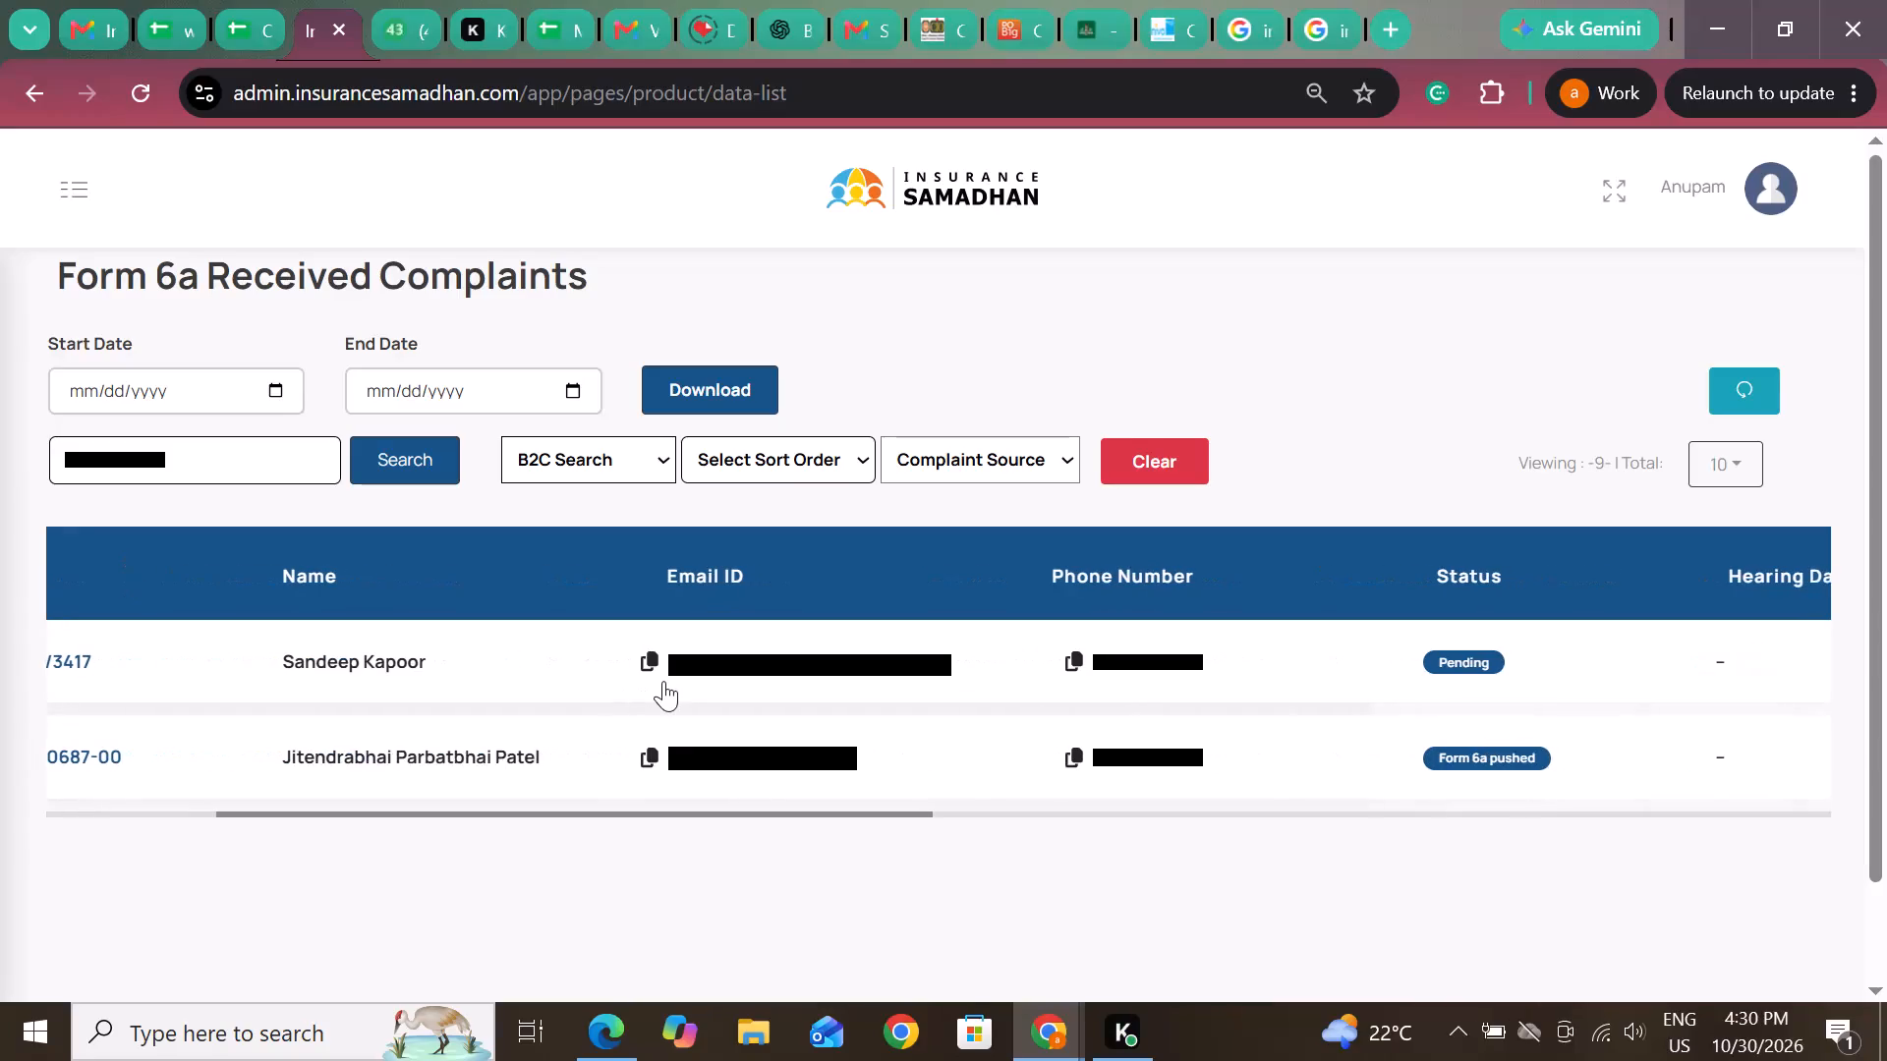
pyautogui.hscroll(-1, 663, 681)
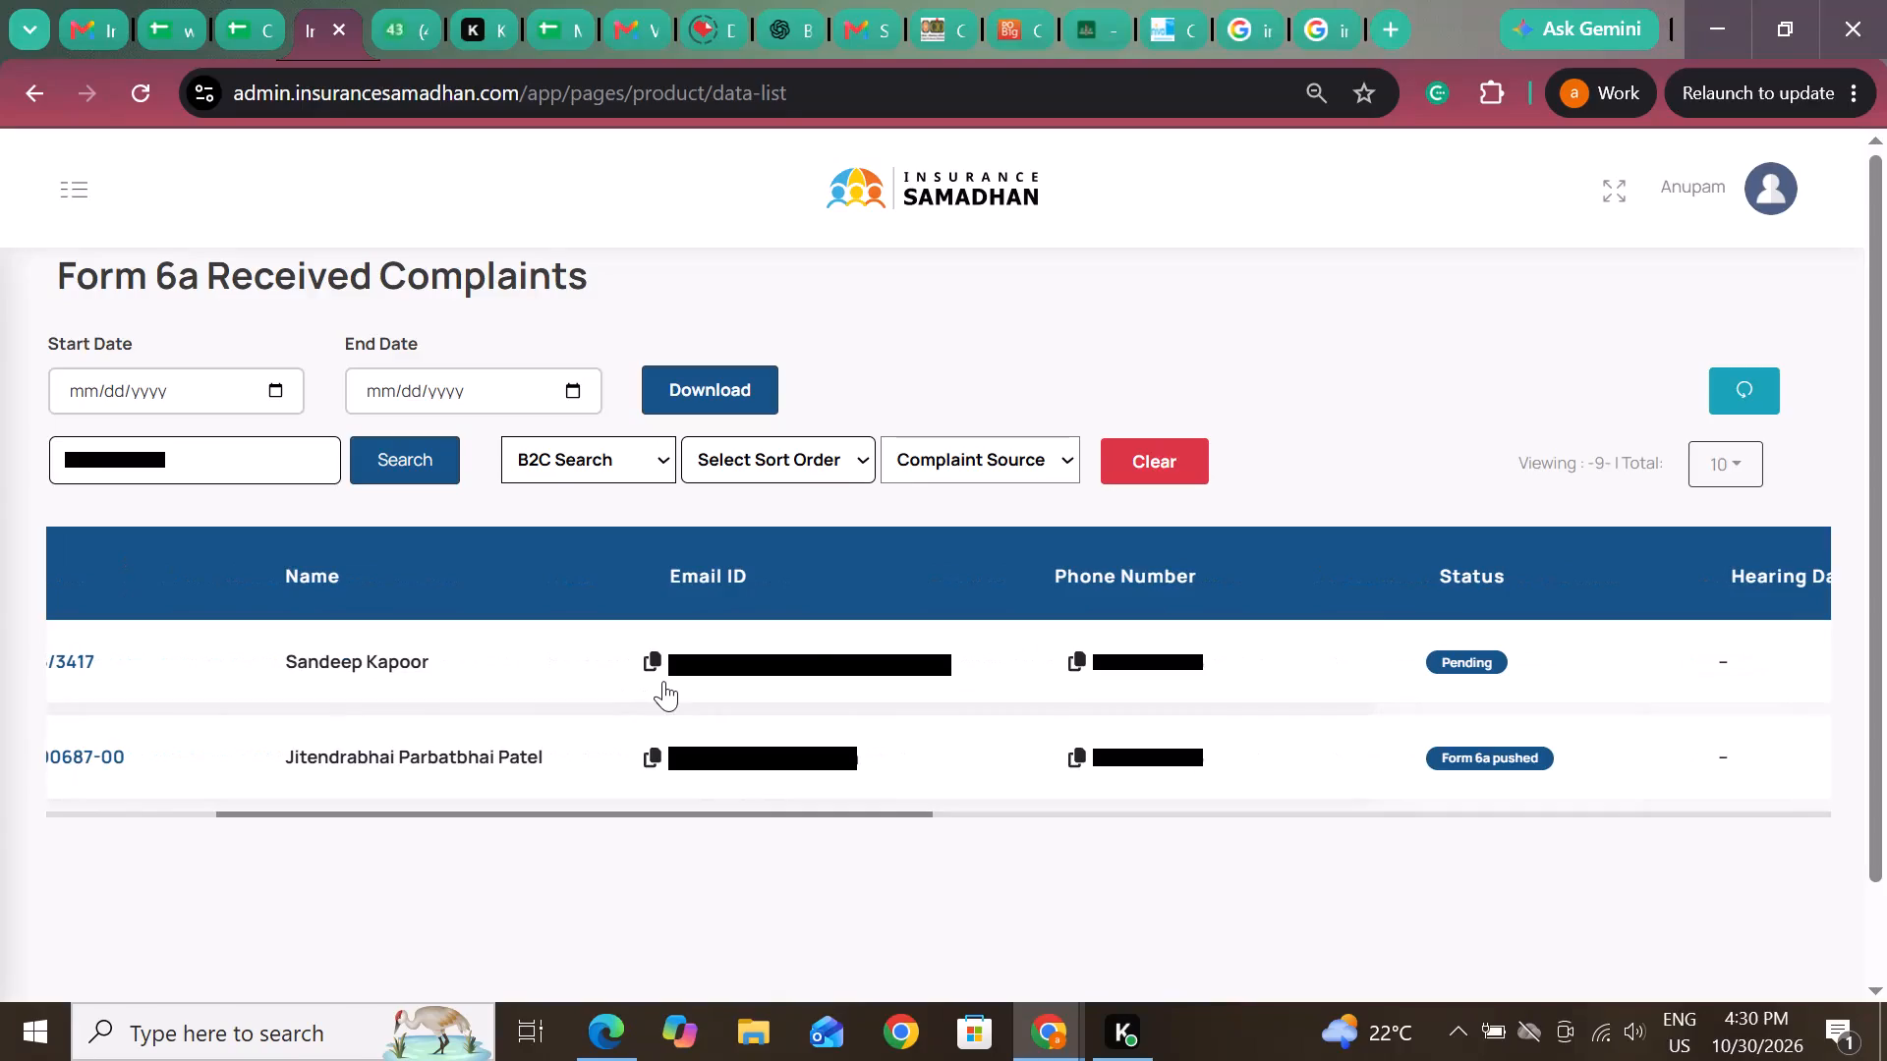
pyautogui.click(966, 742)
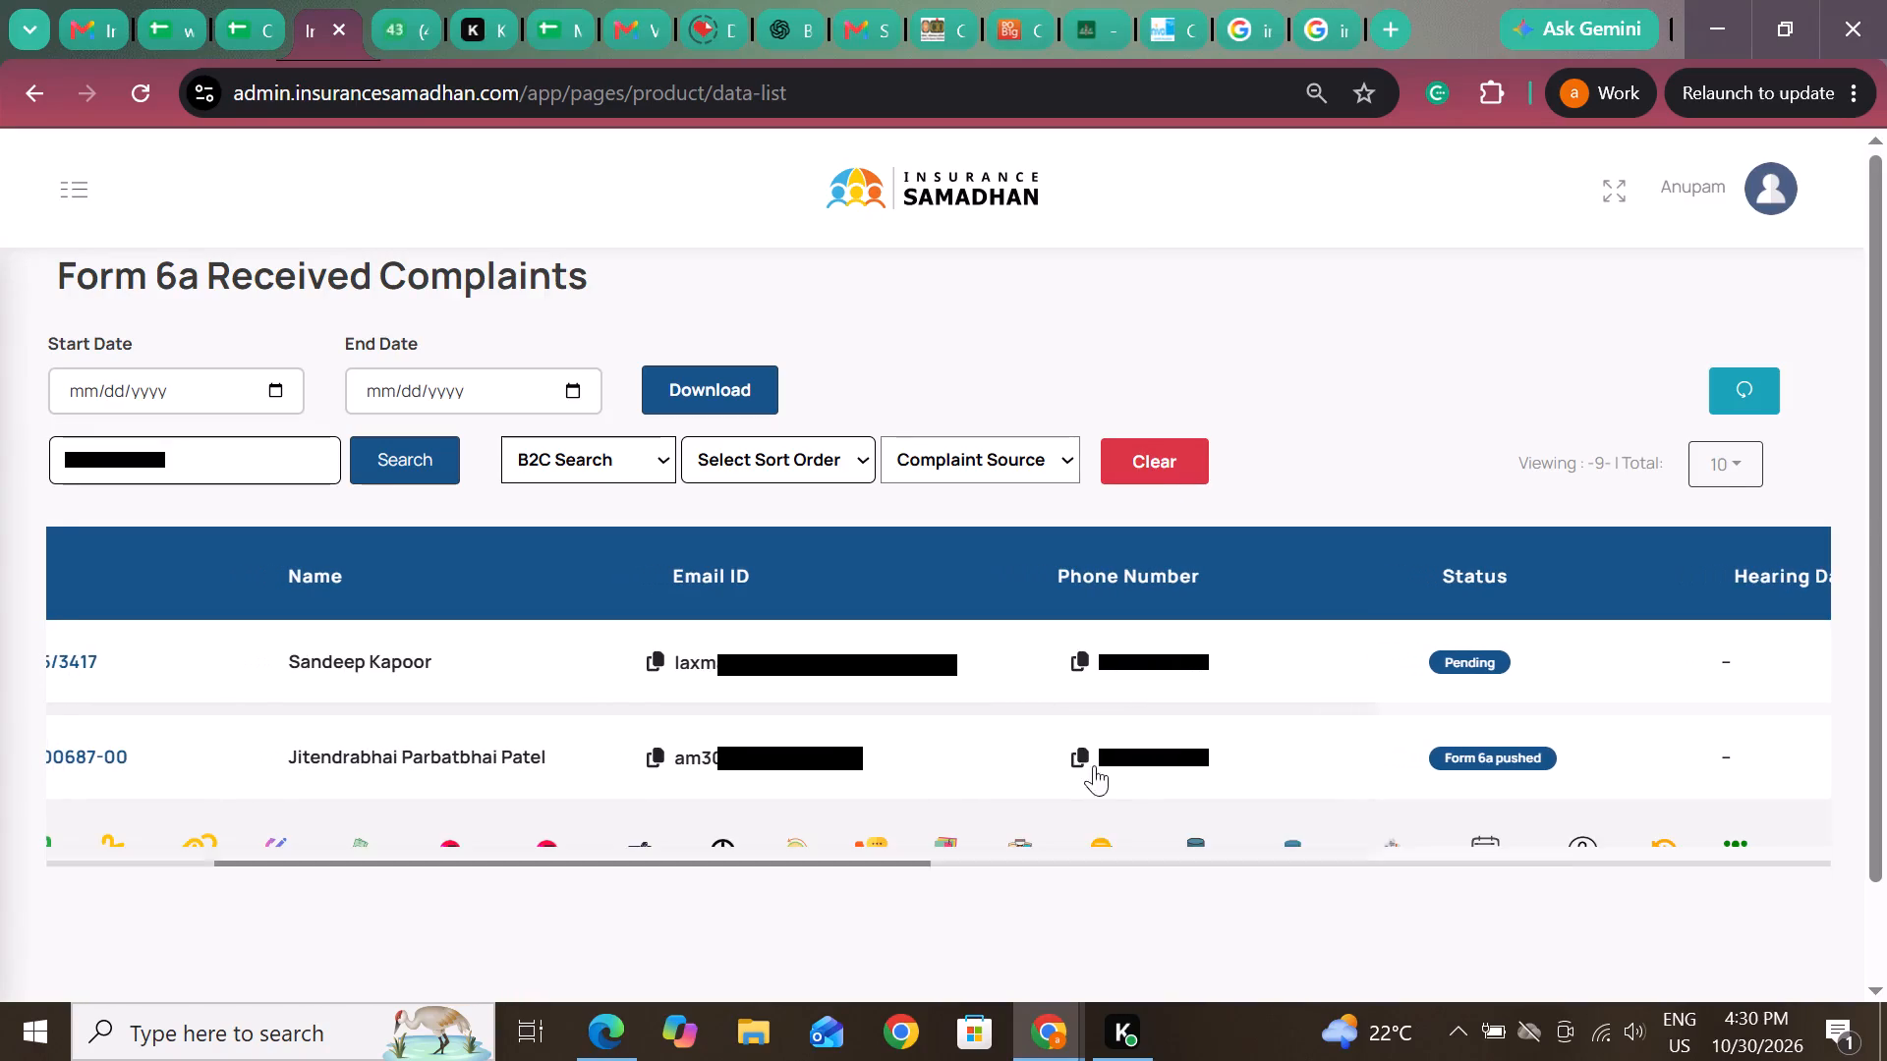
pyautogui.click(1104, 858)
pyautogui.scroll(-5, 1014, 833)
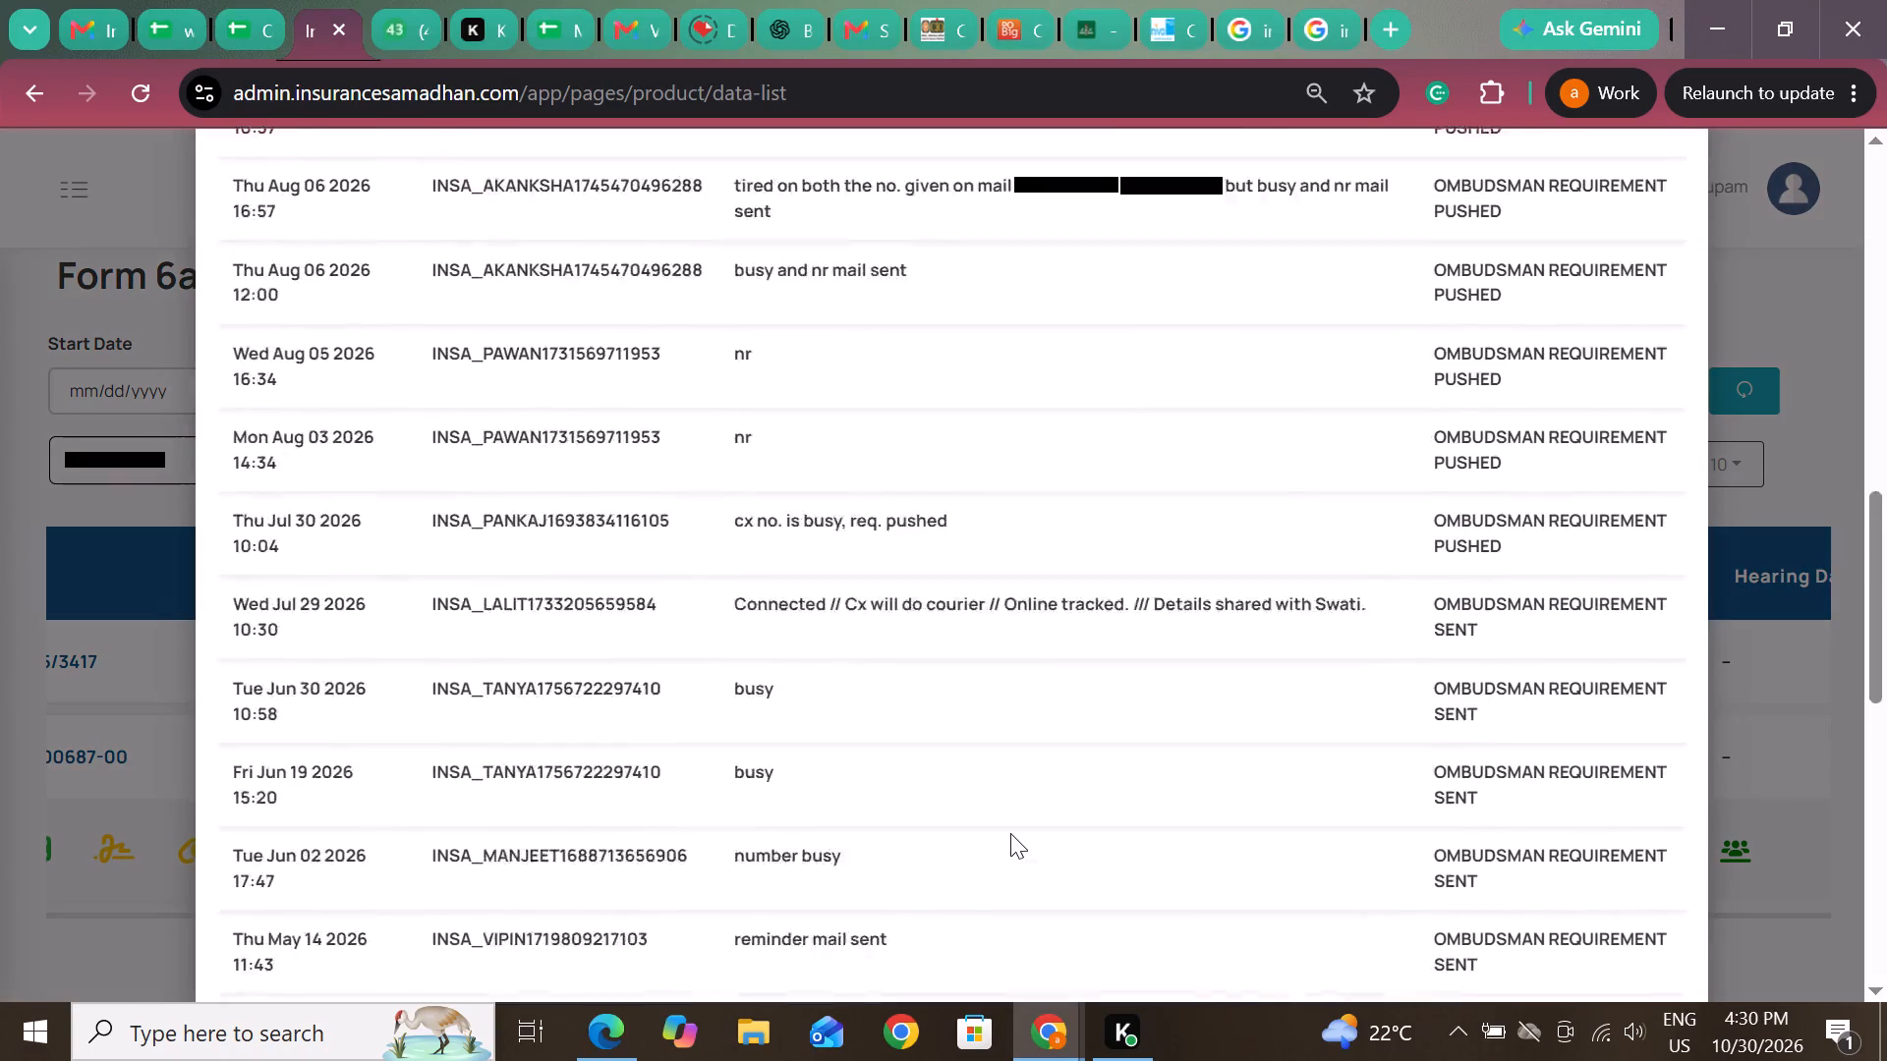
pyautogui.scroll(8, 945, 753)
pyautogui.scroll(6, 731, 523)
pyautogui.click(571, 239)
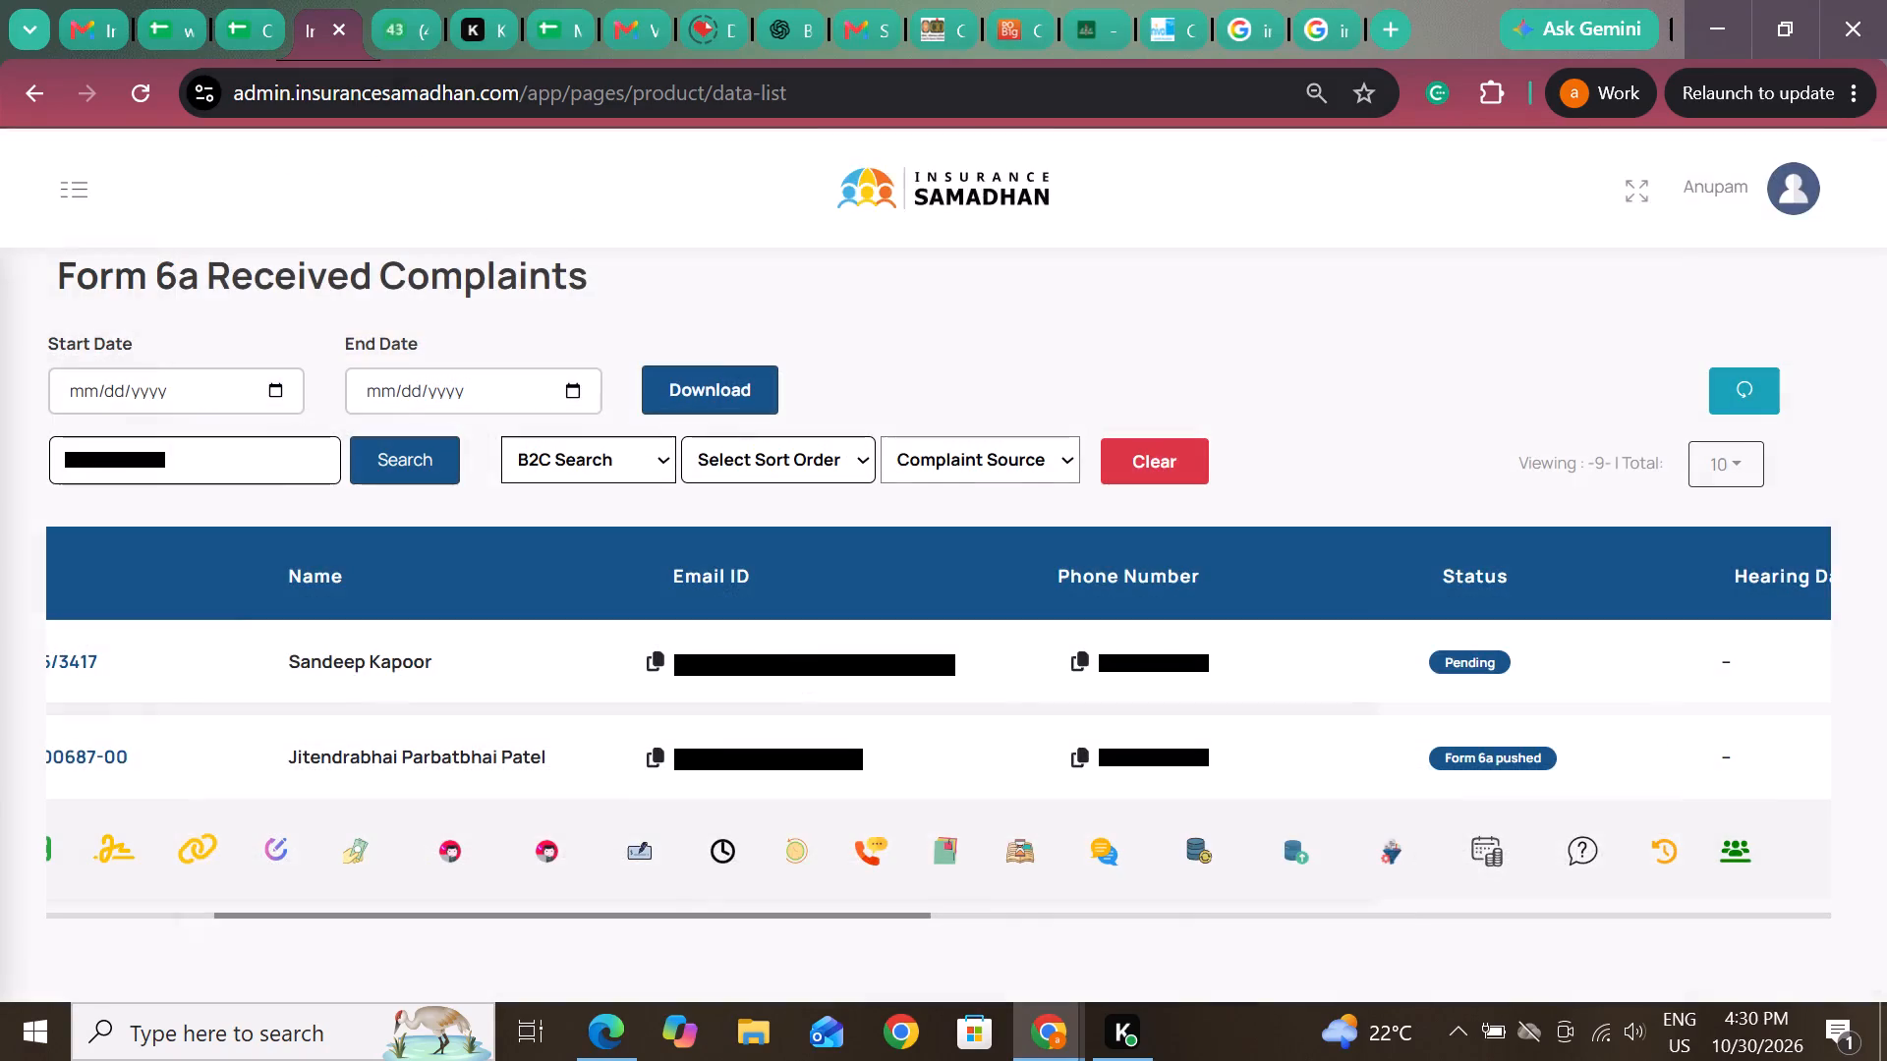
# Enter the status "nr" in column A of row 524 on the 6A pushed september sheet.
pyautogui.click(159, 26)
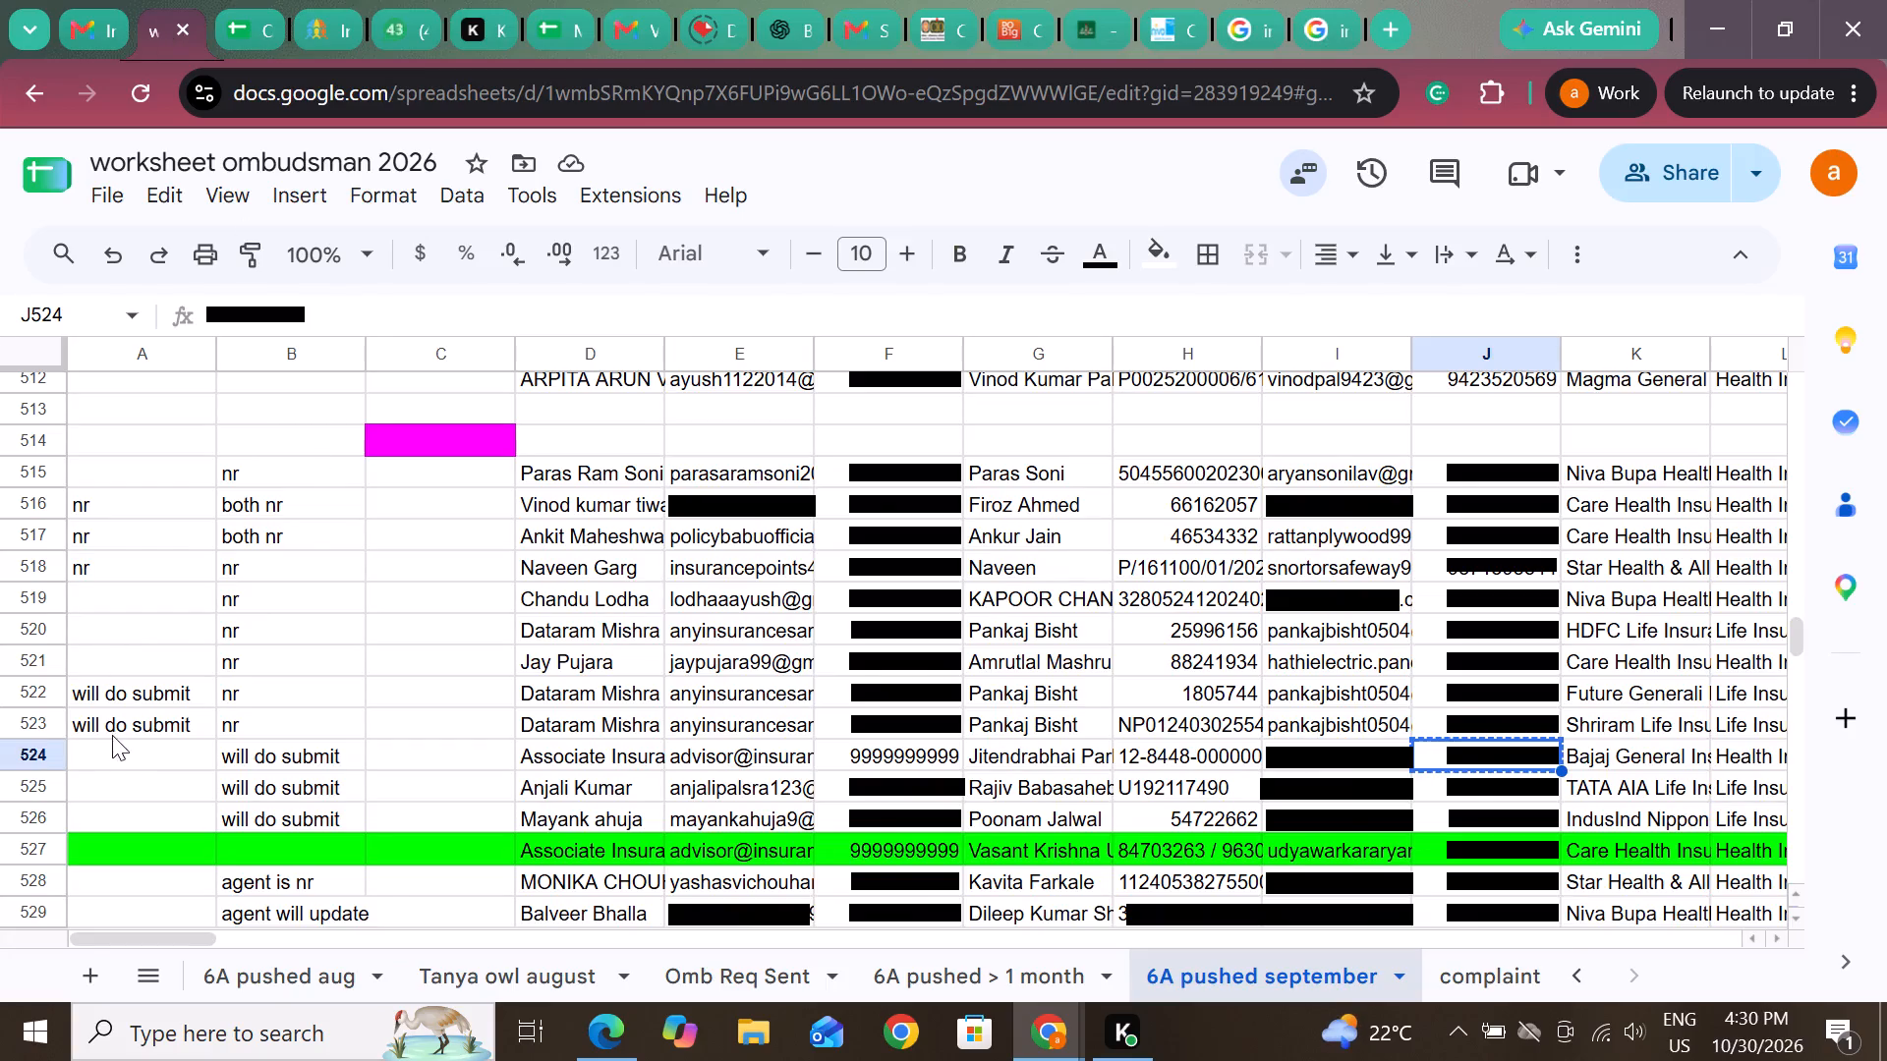
pyautogui.click(124, 760)
pyautogui.write('nr')
pyautogui.click(138, 786)
# Copy the customer's phone number from row 525, search the Form 6a Received Complaints list for it and check the complaint status.
pyautogui.click(237, 778)
pyautogui.click(854, 778)
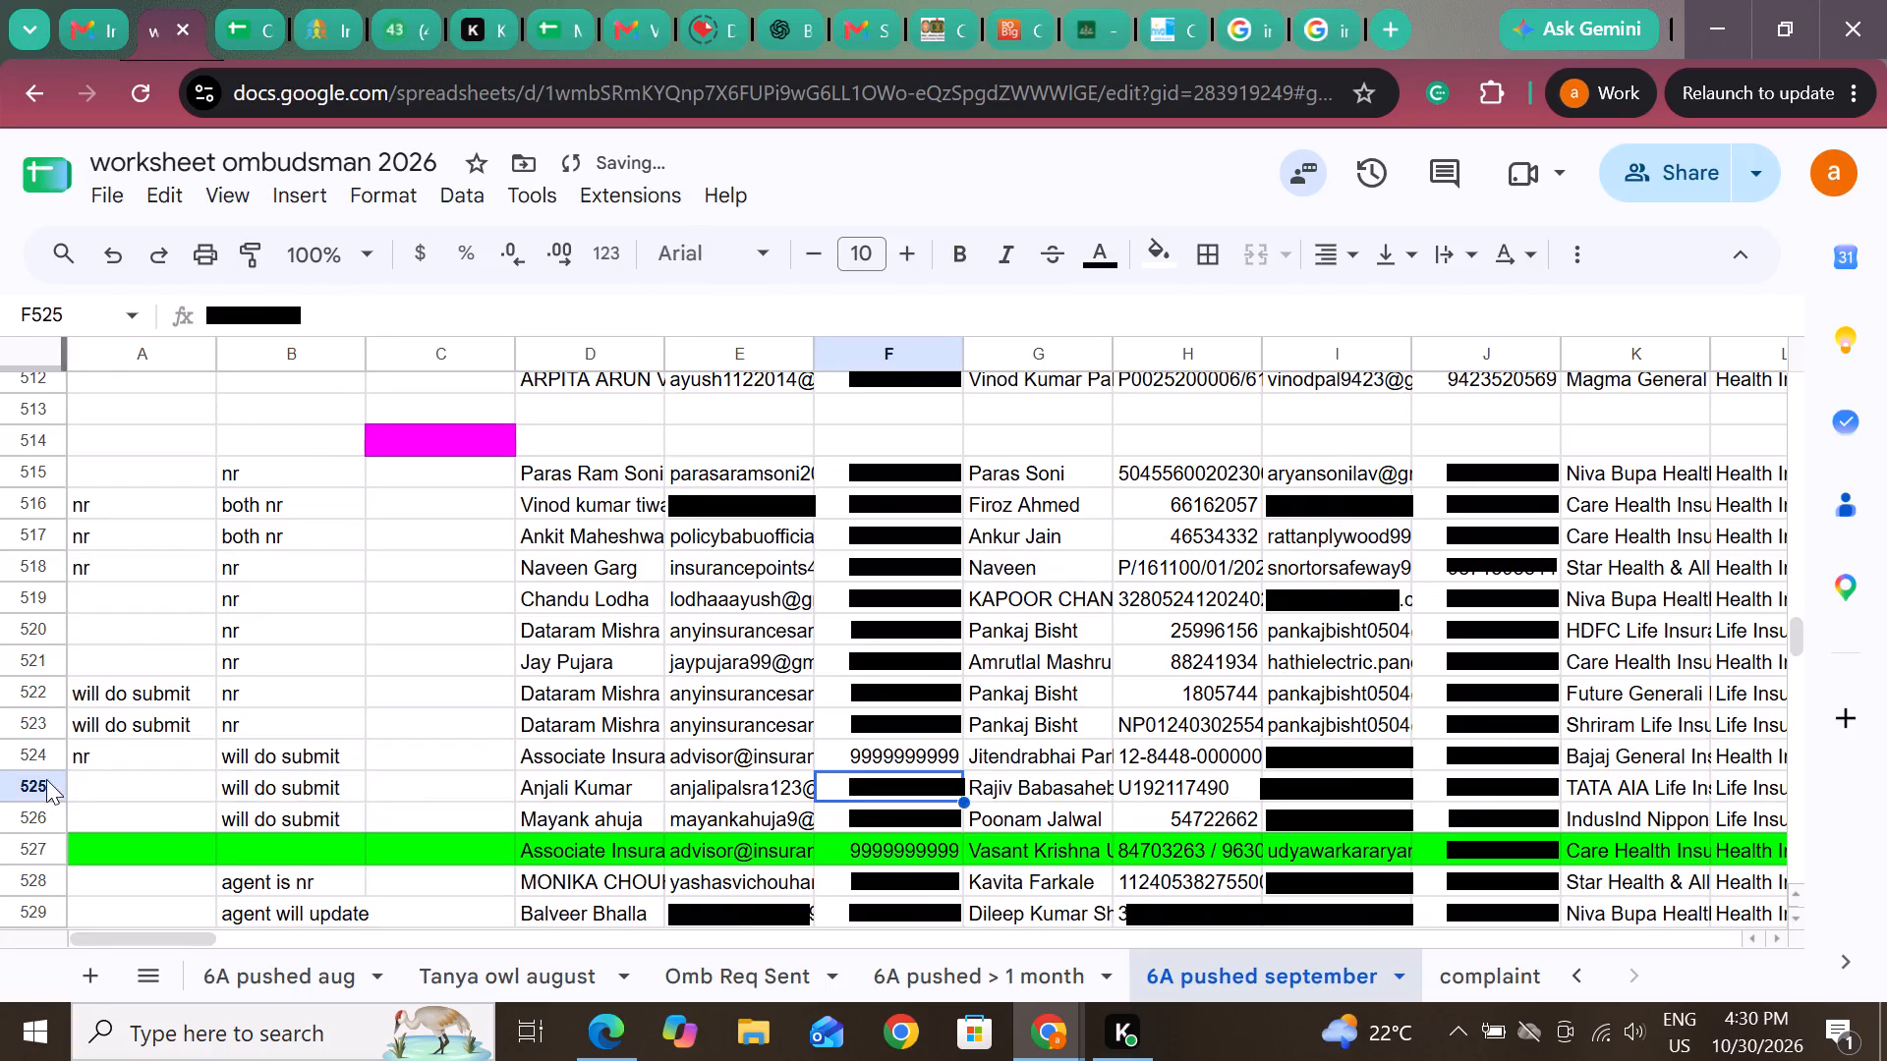
pyautogui.click(46, 779)
pyautogui.click(150, 802)
pyautogui.click(151, 786)
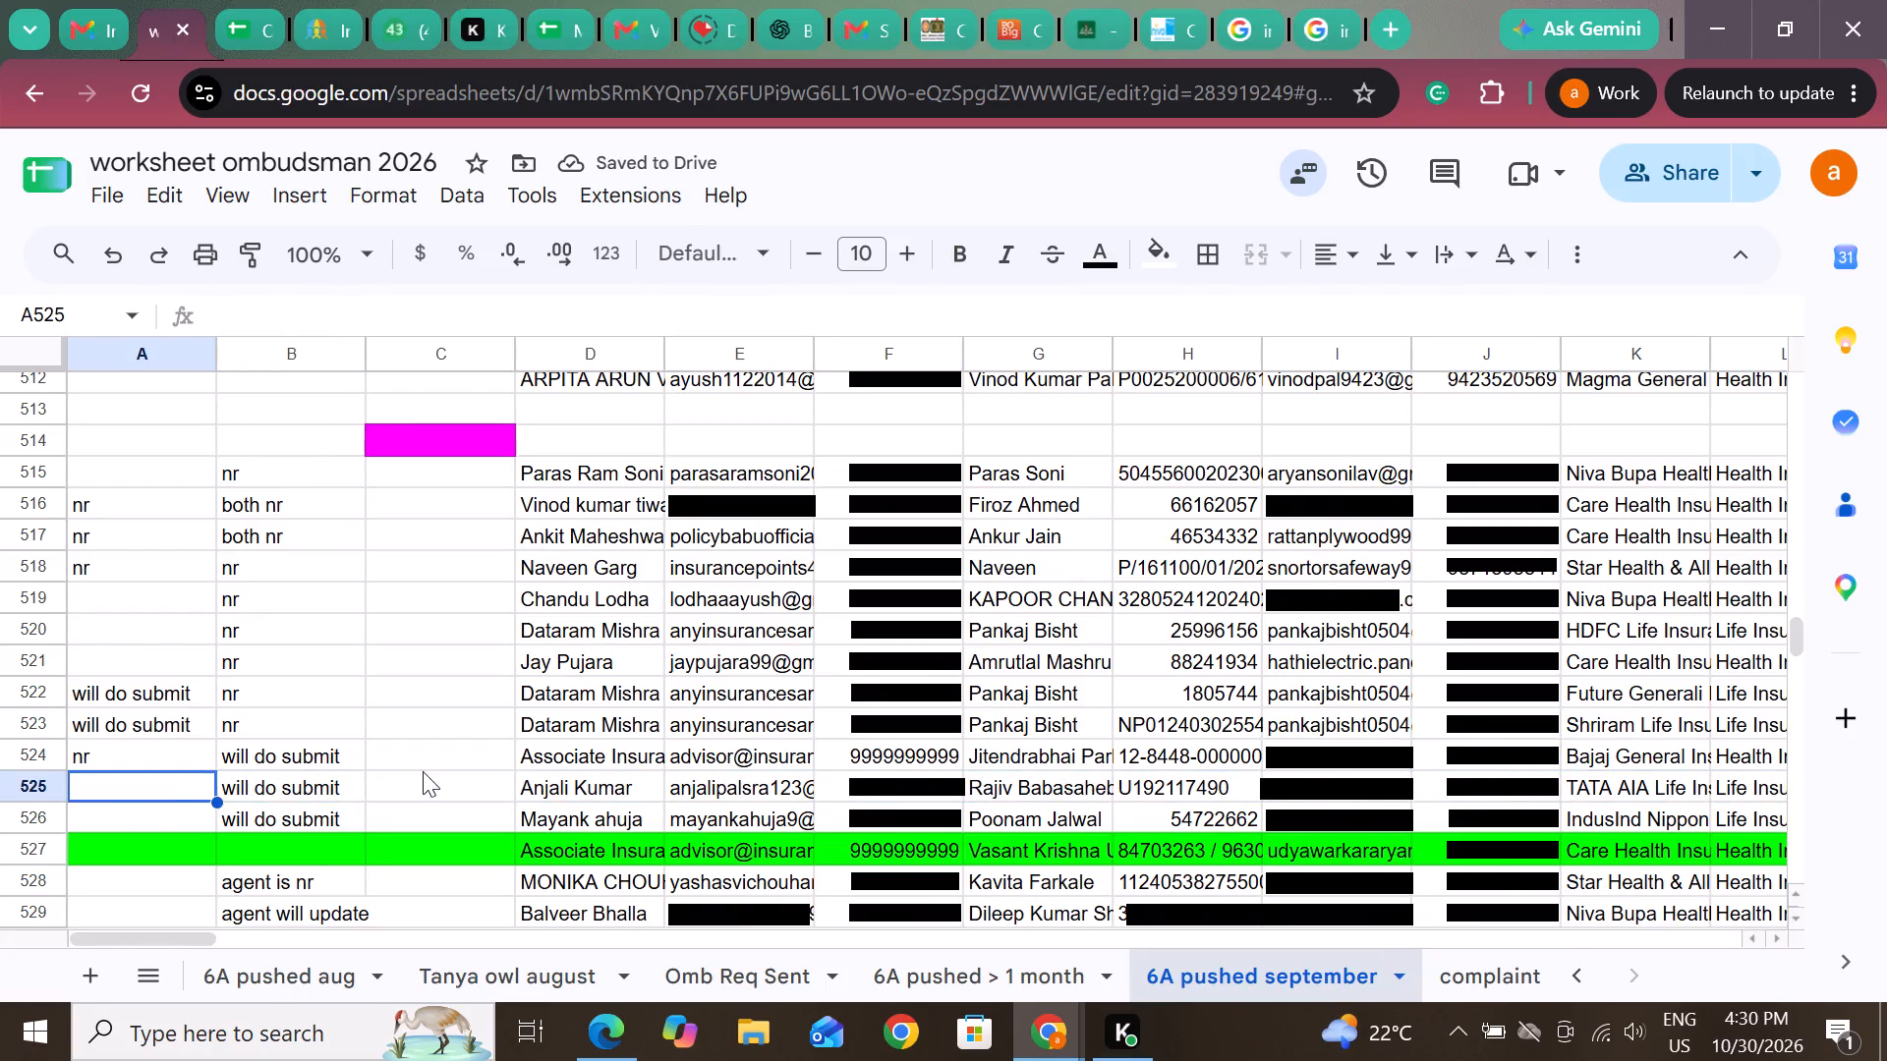
pyautogui.click(423, 771)
pyautogui.click(823, 775)
pyautogui.click(1048, 782)
pyautogui.click(1225, 785)
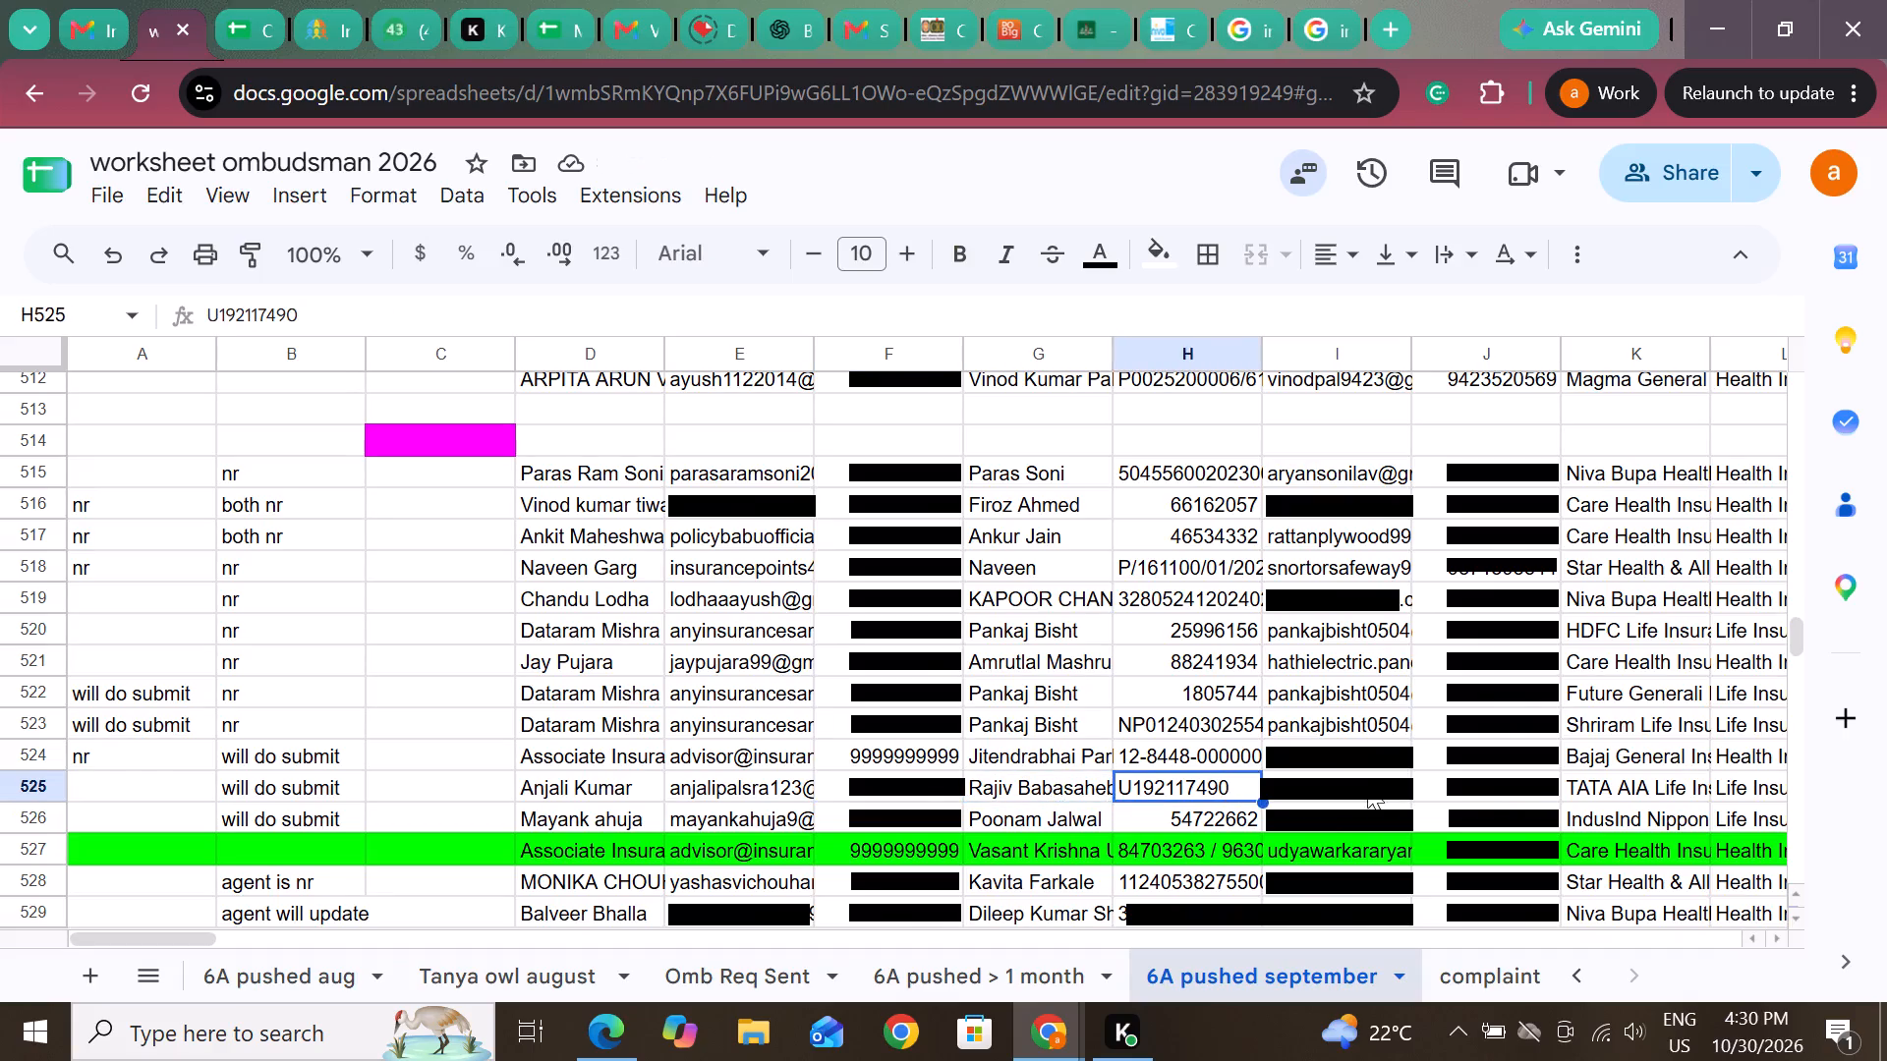
pyautogui.click(1367, 785)
pyautogui.click(1492, 785)
pyautogui.hotkey('ctrl', 'c')
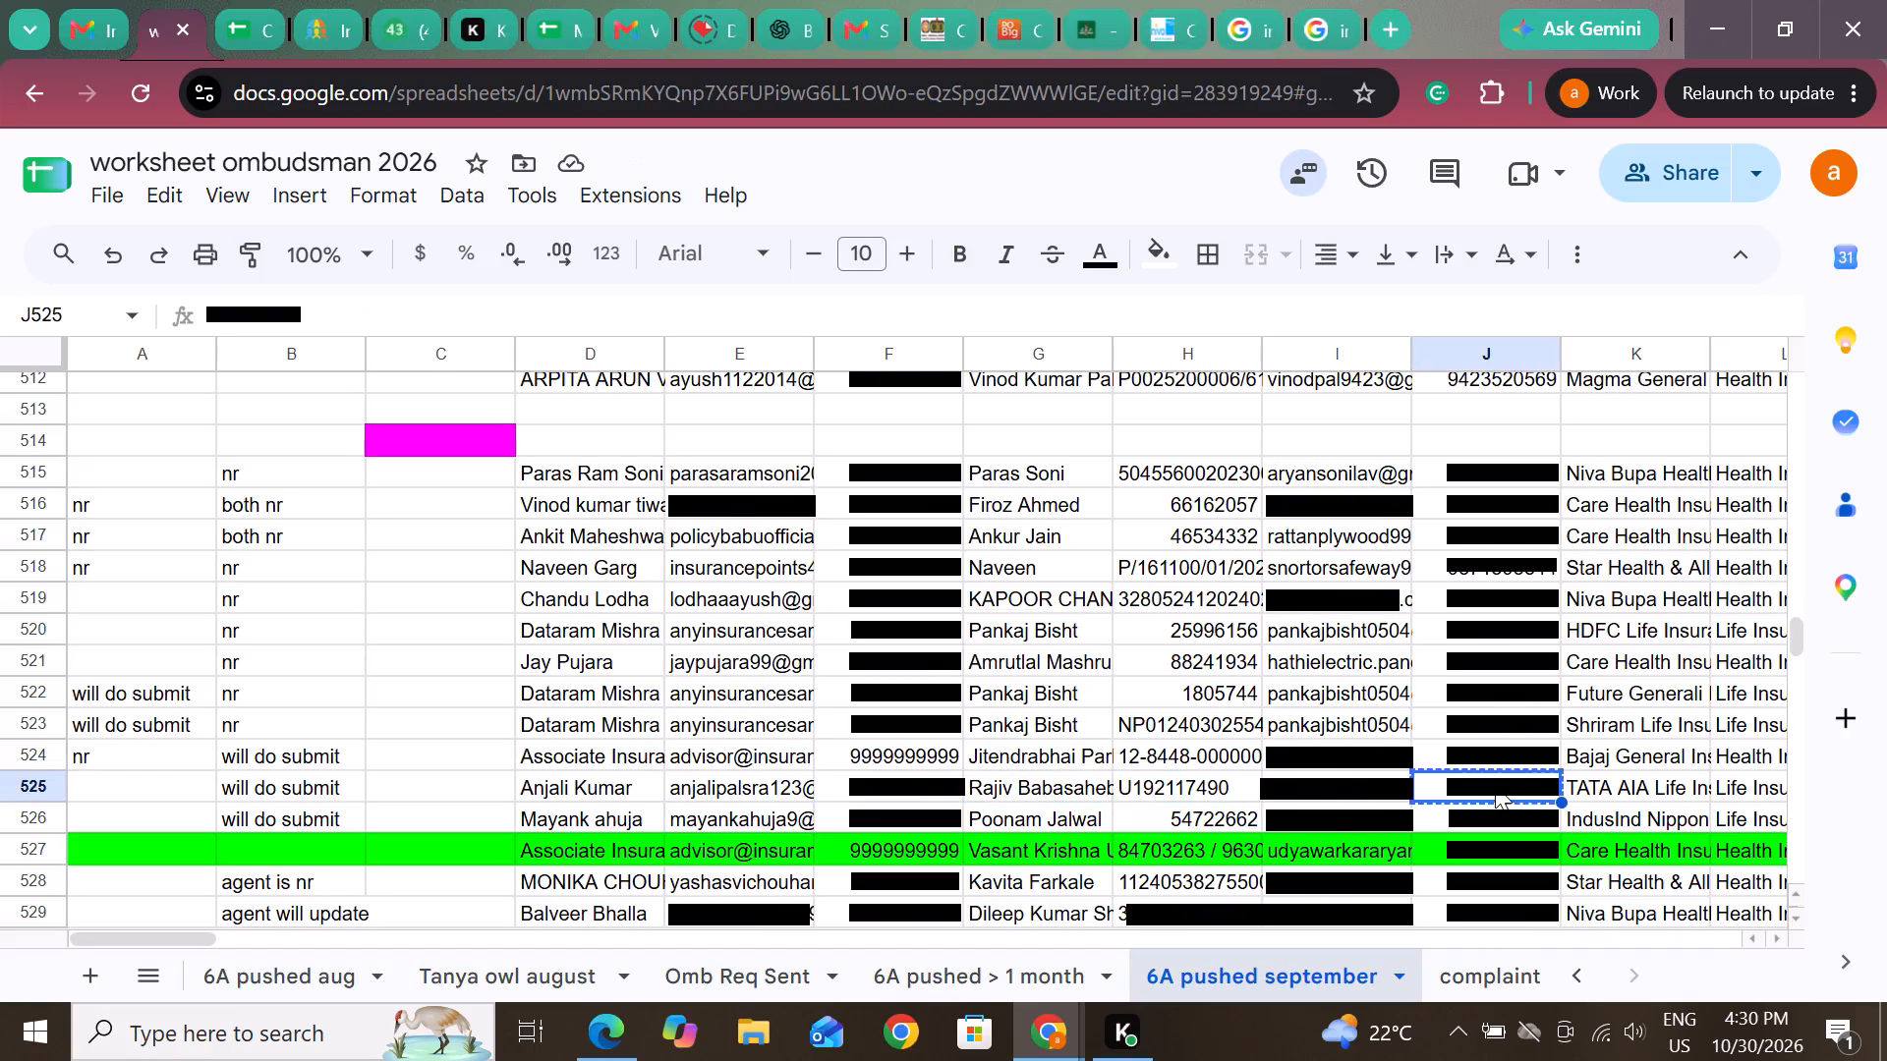
pyautogui.hotkey('ctrl', 'c')
pyautogui.hotkey('ctrl', 'c')
pyautogui.click(338, 45)
pyautogui.scroll(5, 170, 518)
pyautogui.doubleClick(200, 450)
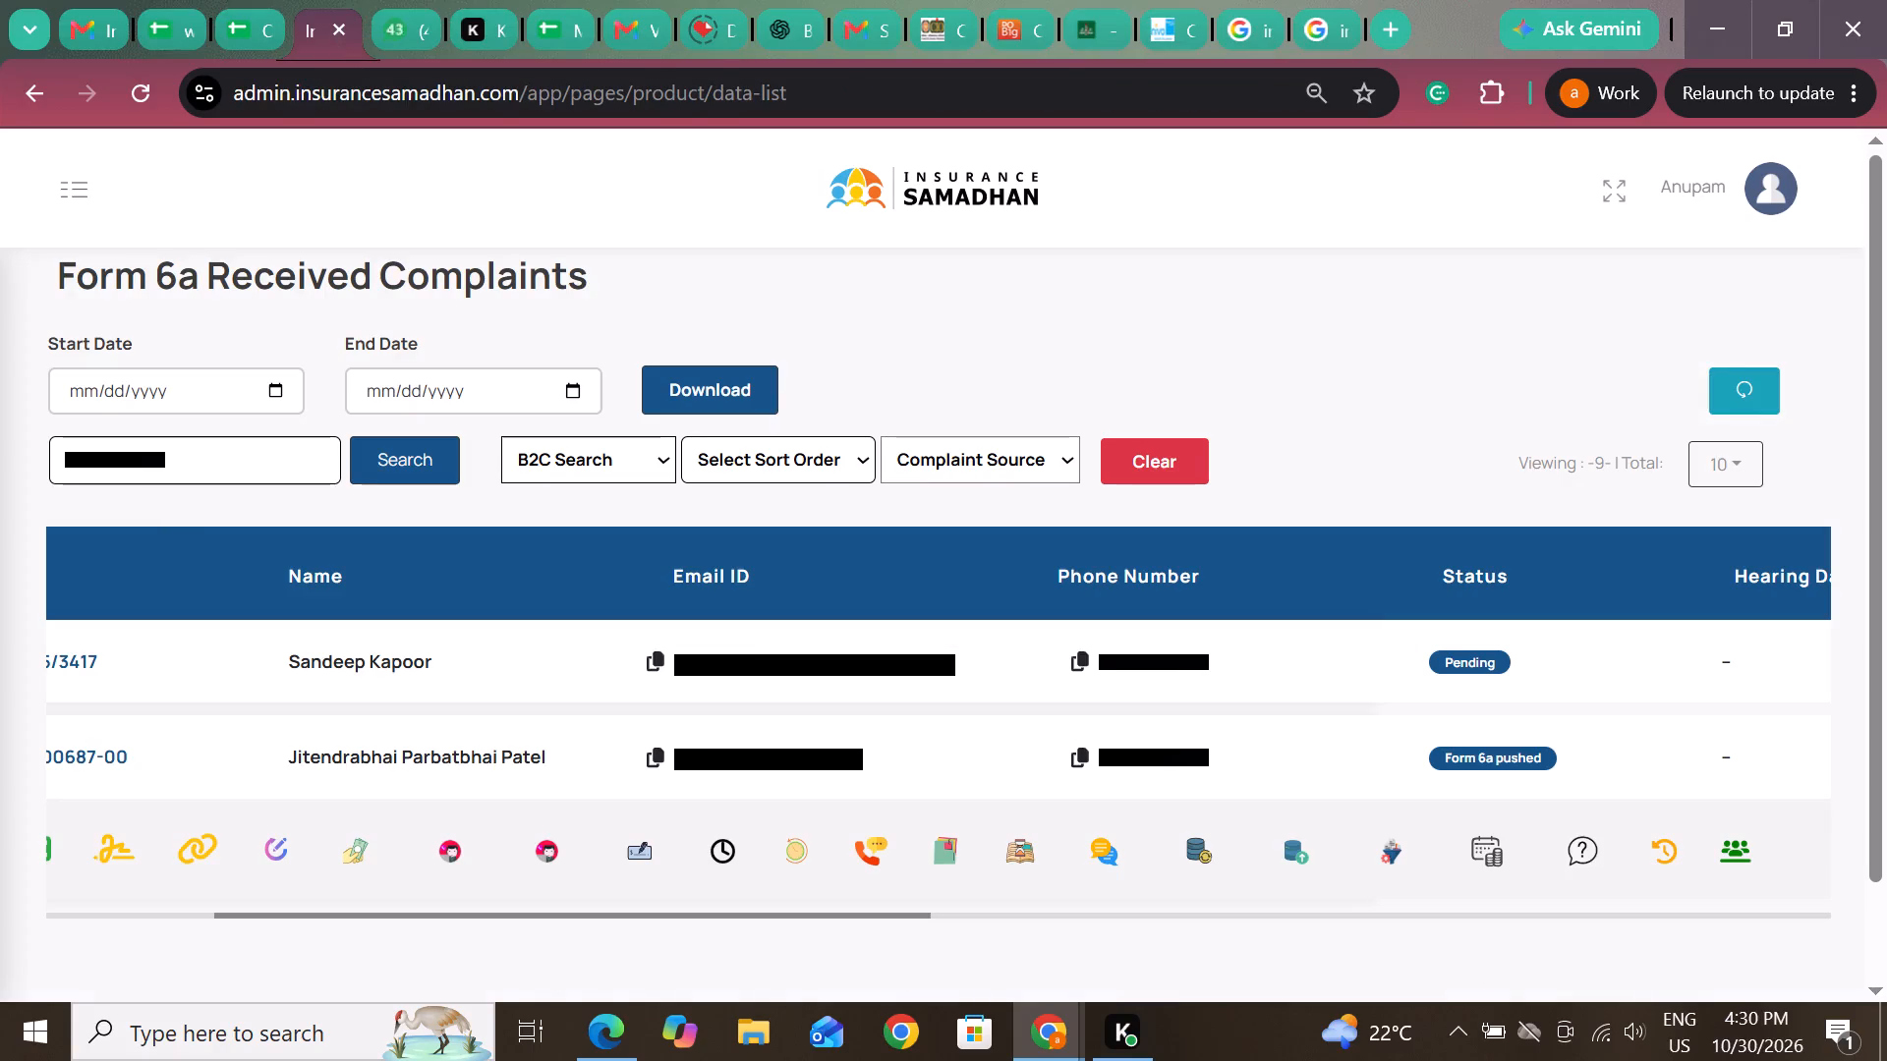
pyautogui.hotkey('ctrl', 'v')
pyautogui.keyDown('ctrl'); pyautogui.click(404, 462); pyautogui.keyUp('ctrl')
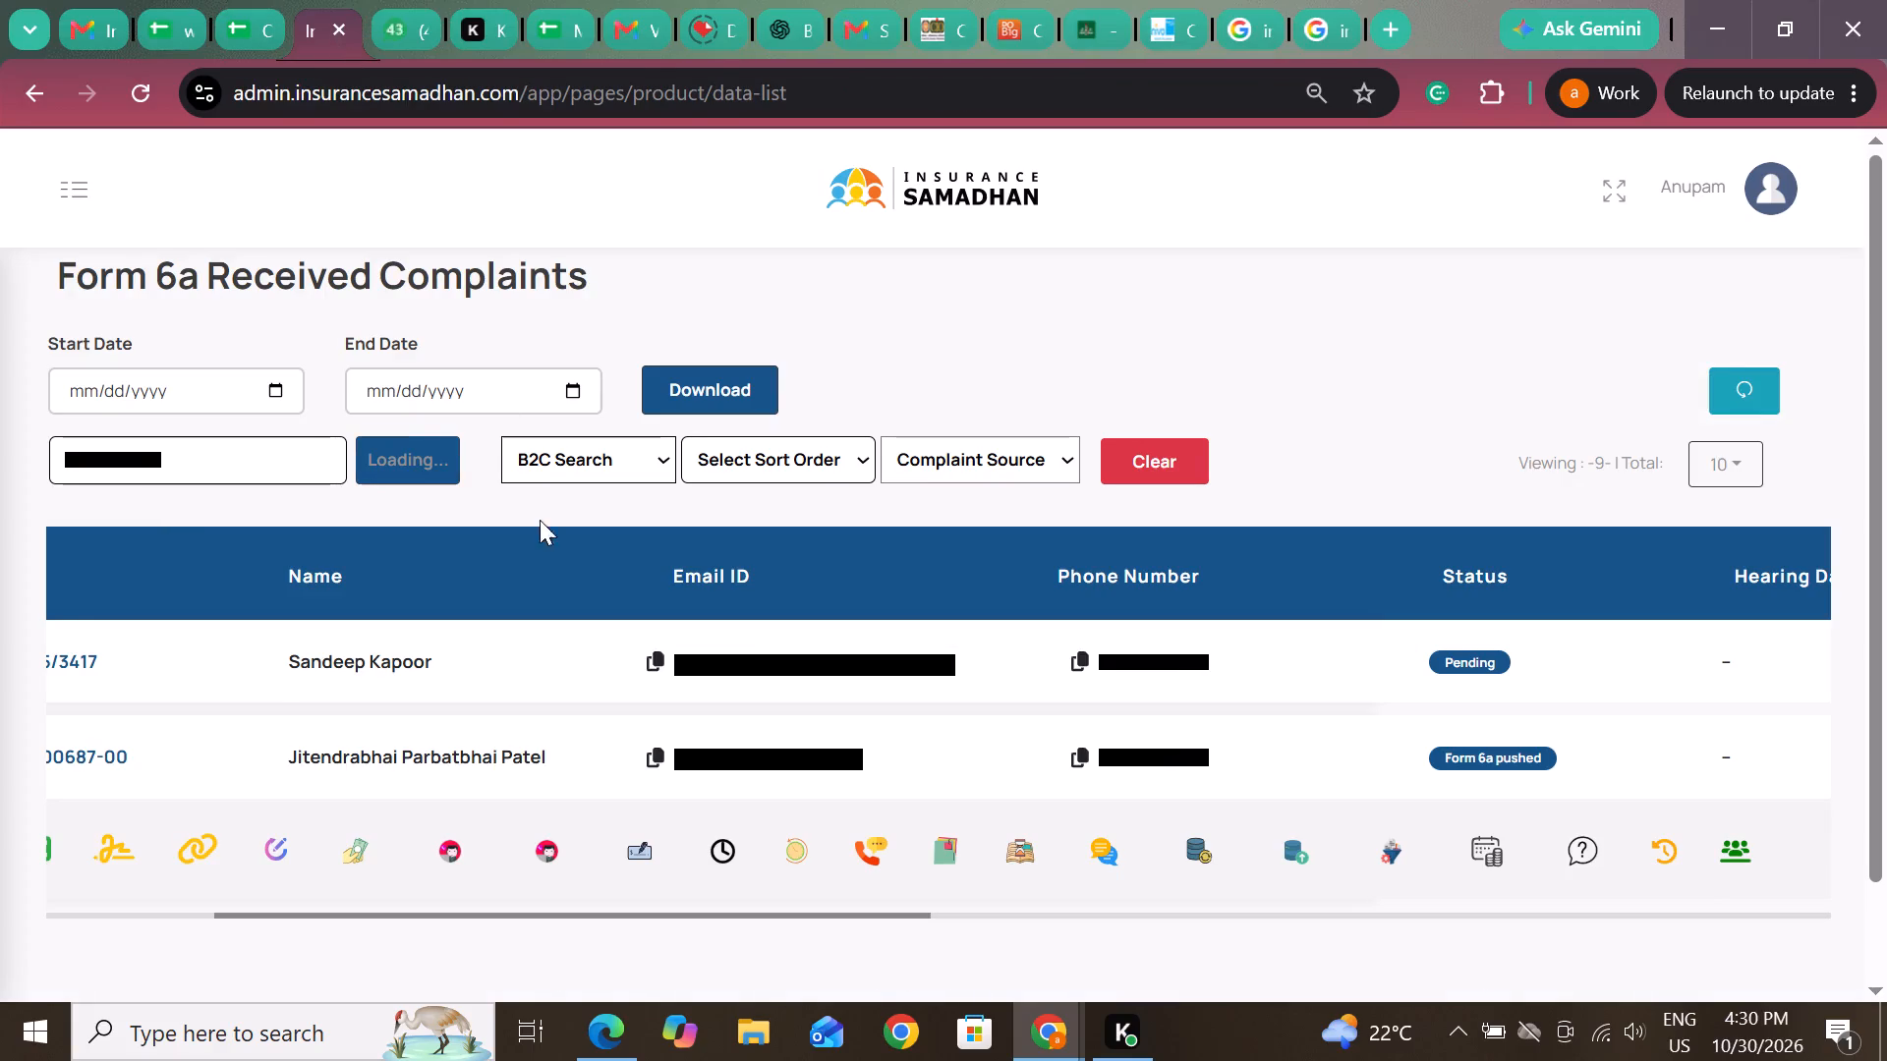
pyautogui.hscroll(-1, 534, 637)
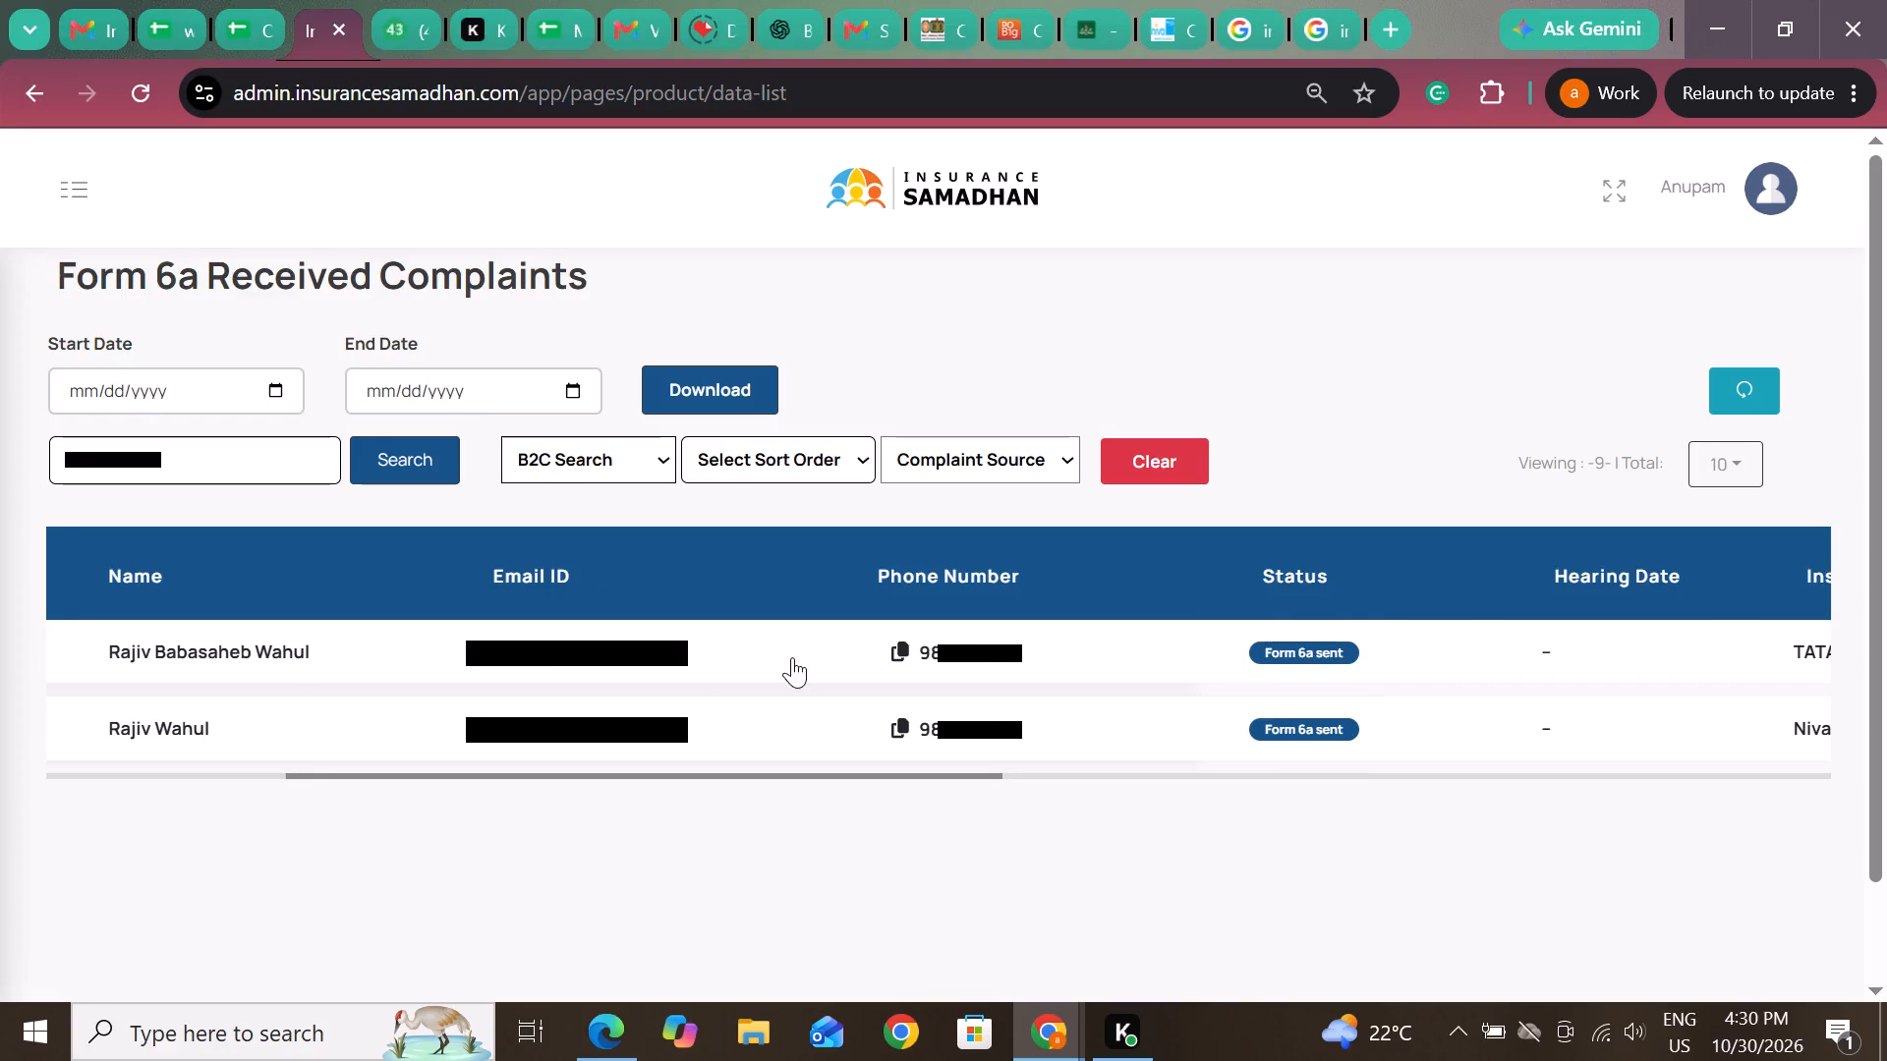
pyautogui.hscroll(6, 664, 628)
# Fill the whole of row 525 on the 6A pushed september sheet with bright green.
pyautogui.click(169, 51)
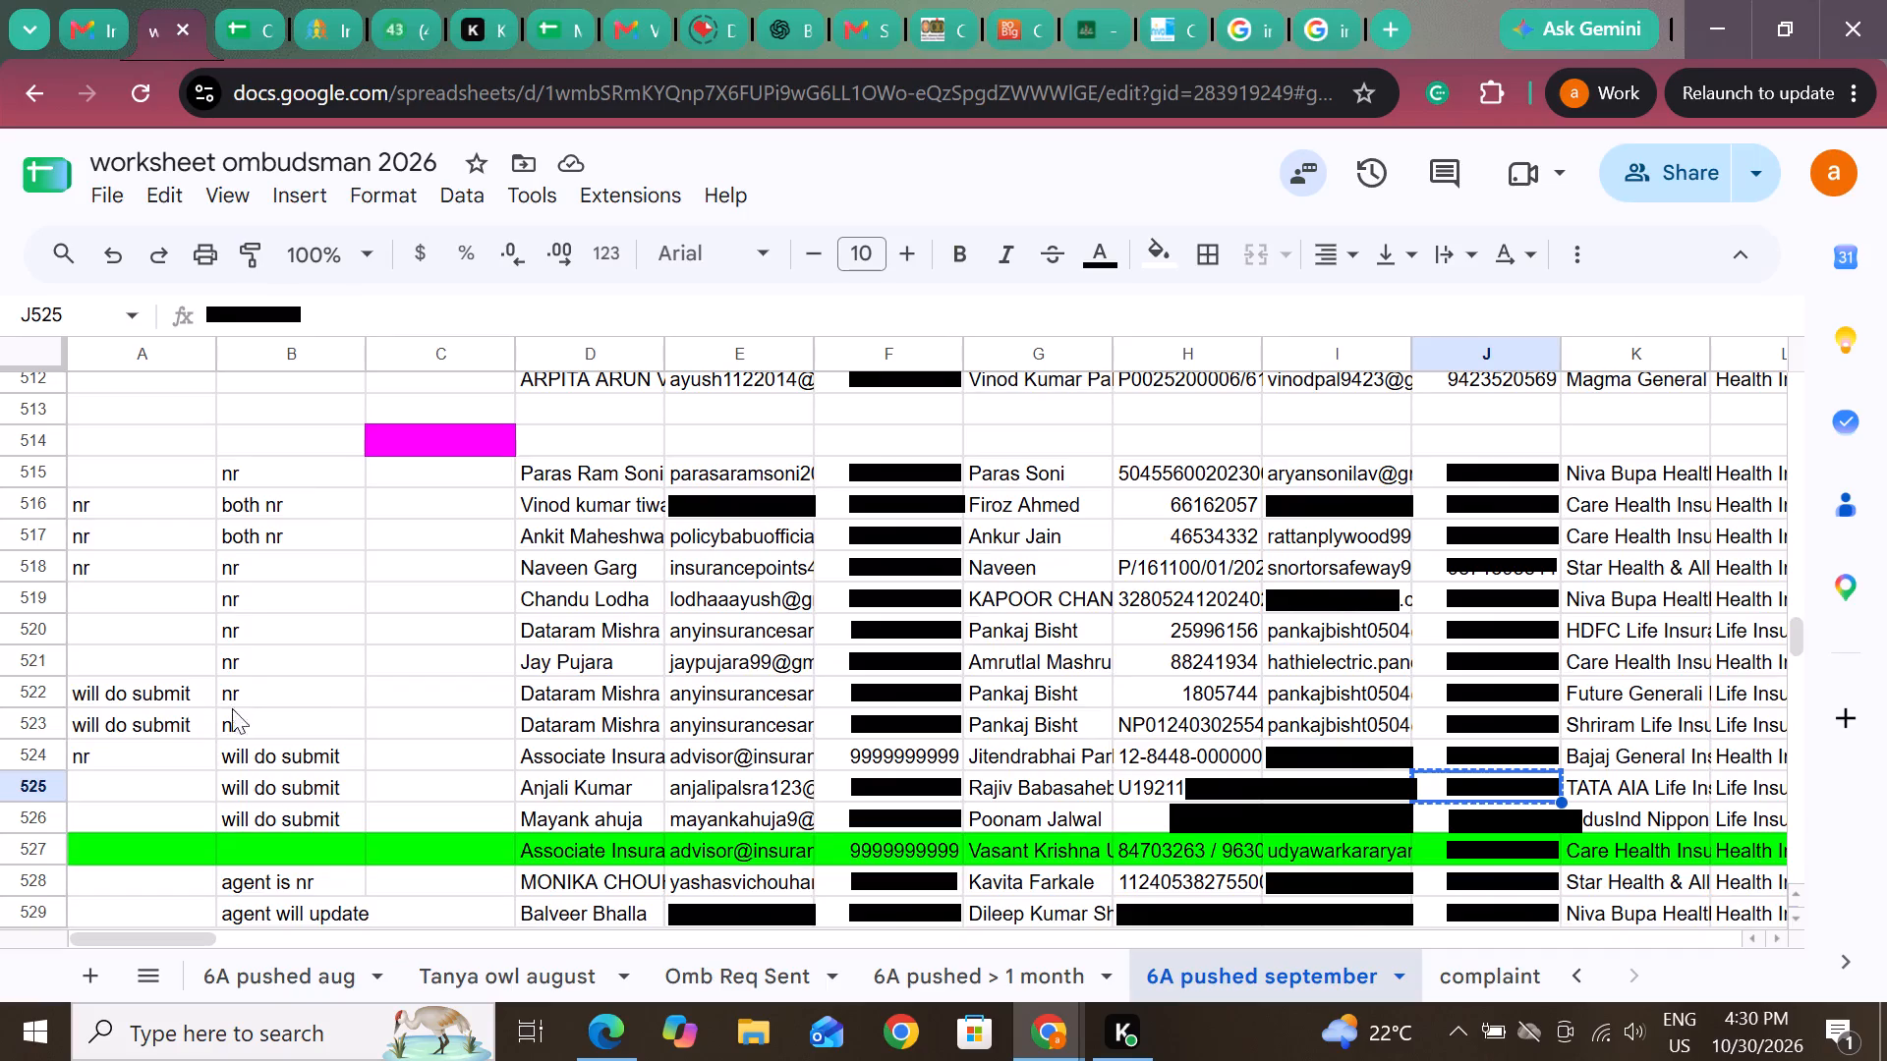
pyautogui.click(214, 771)
pyautogui.click(200, 797)
pyautogui.click(43, 786)
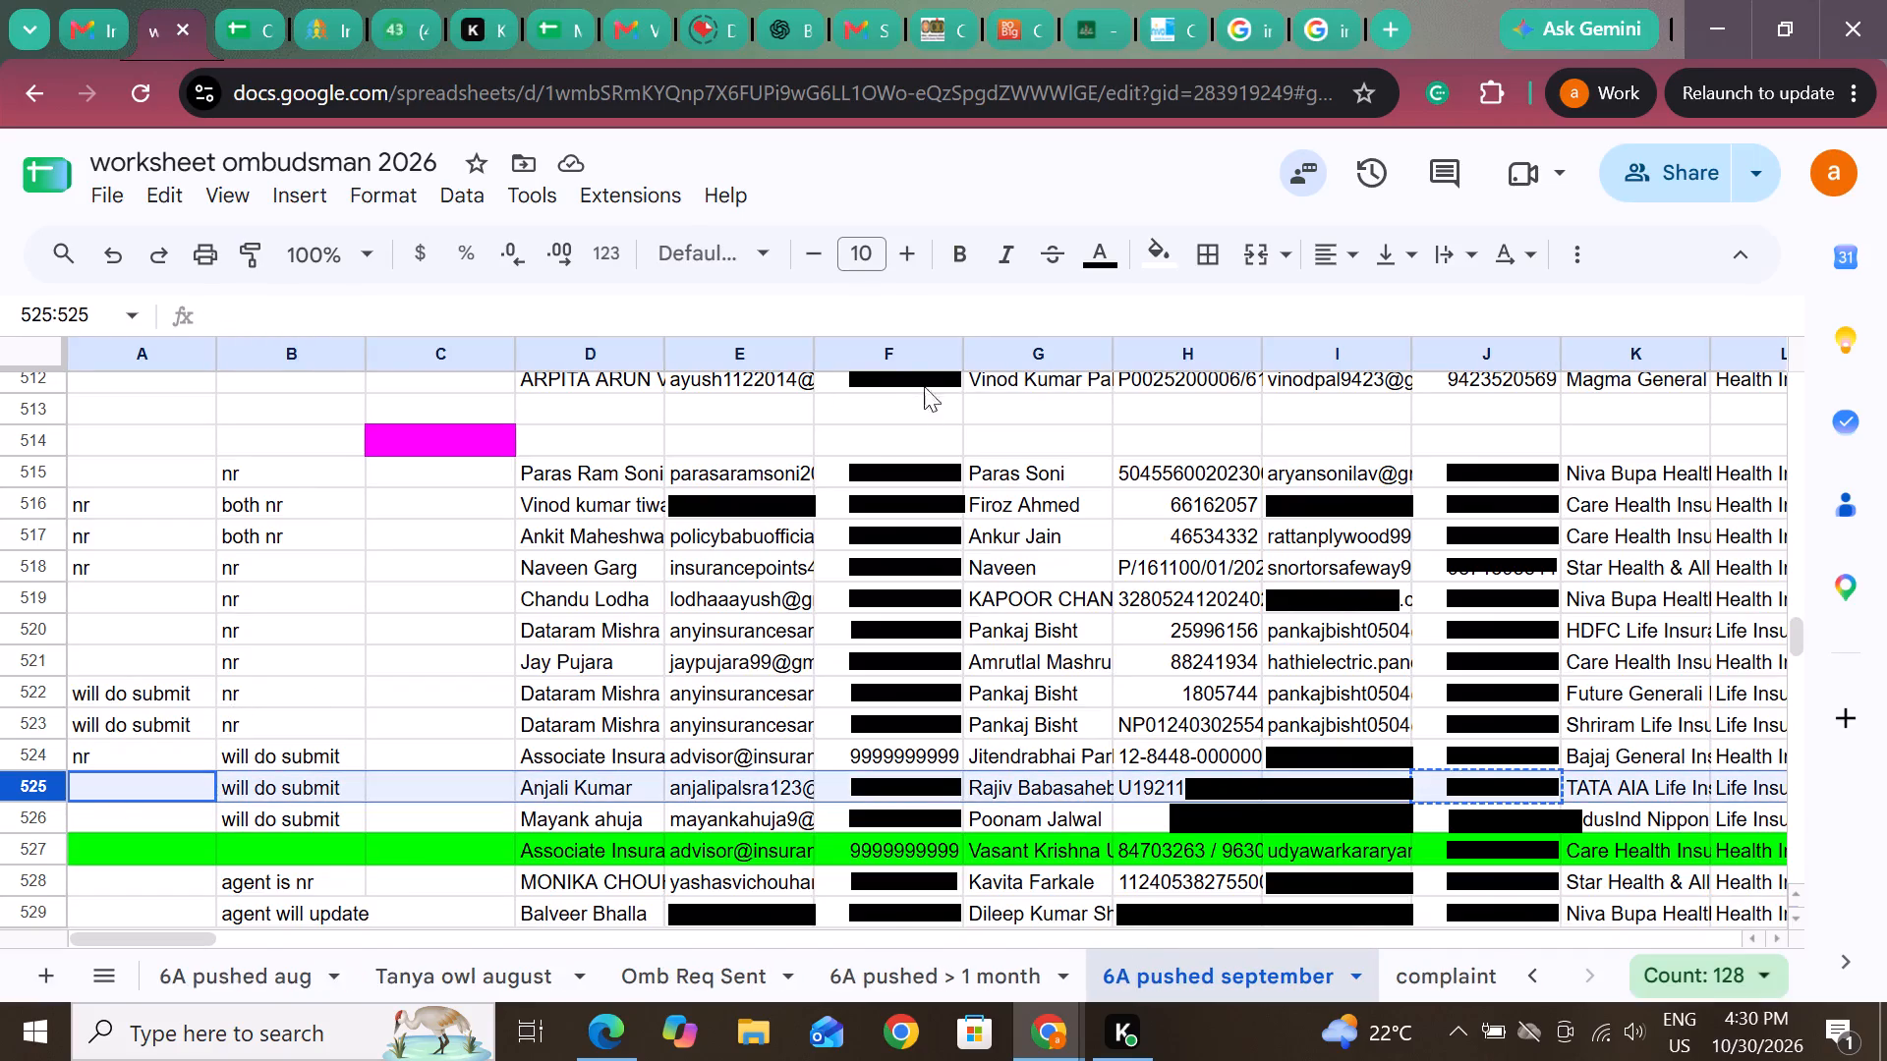
pyautogui.click(1145, 247)
pyautogui.click(1292, 393)
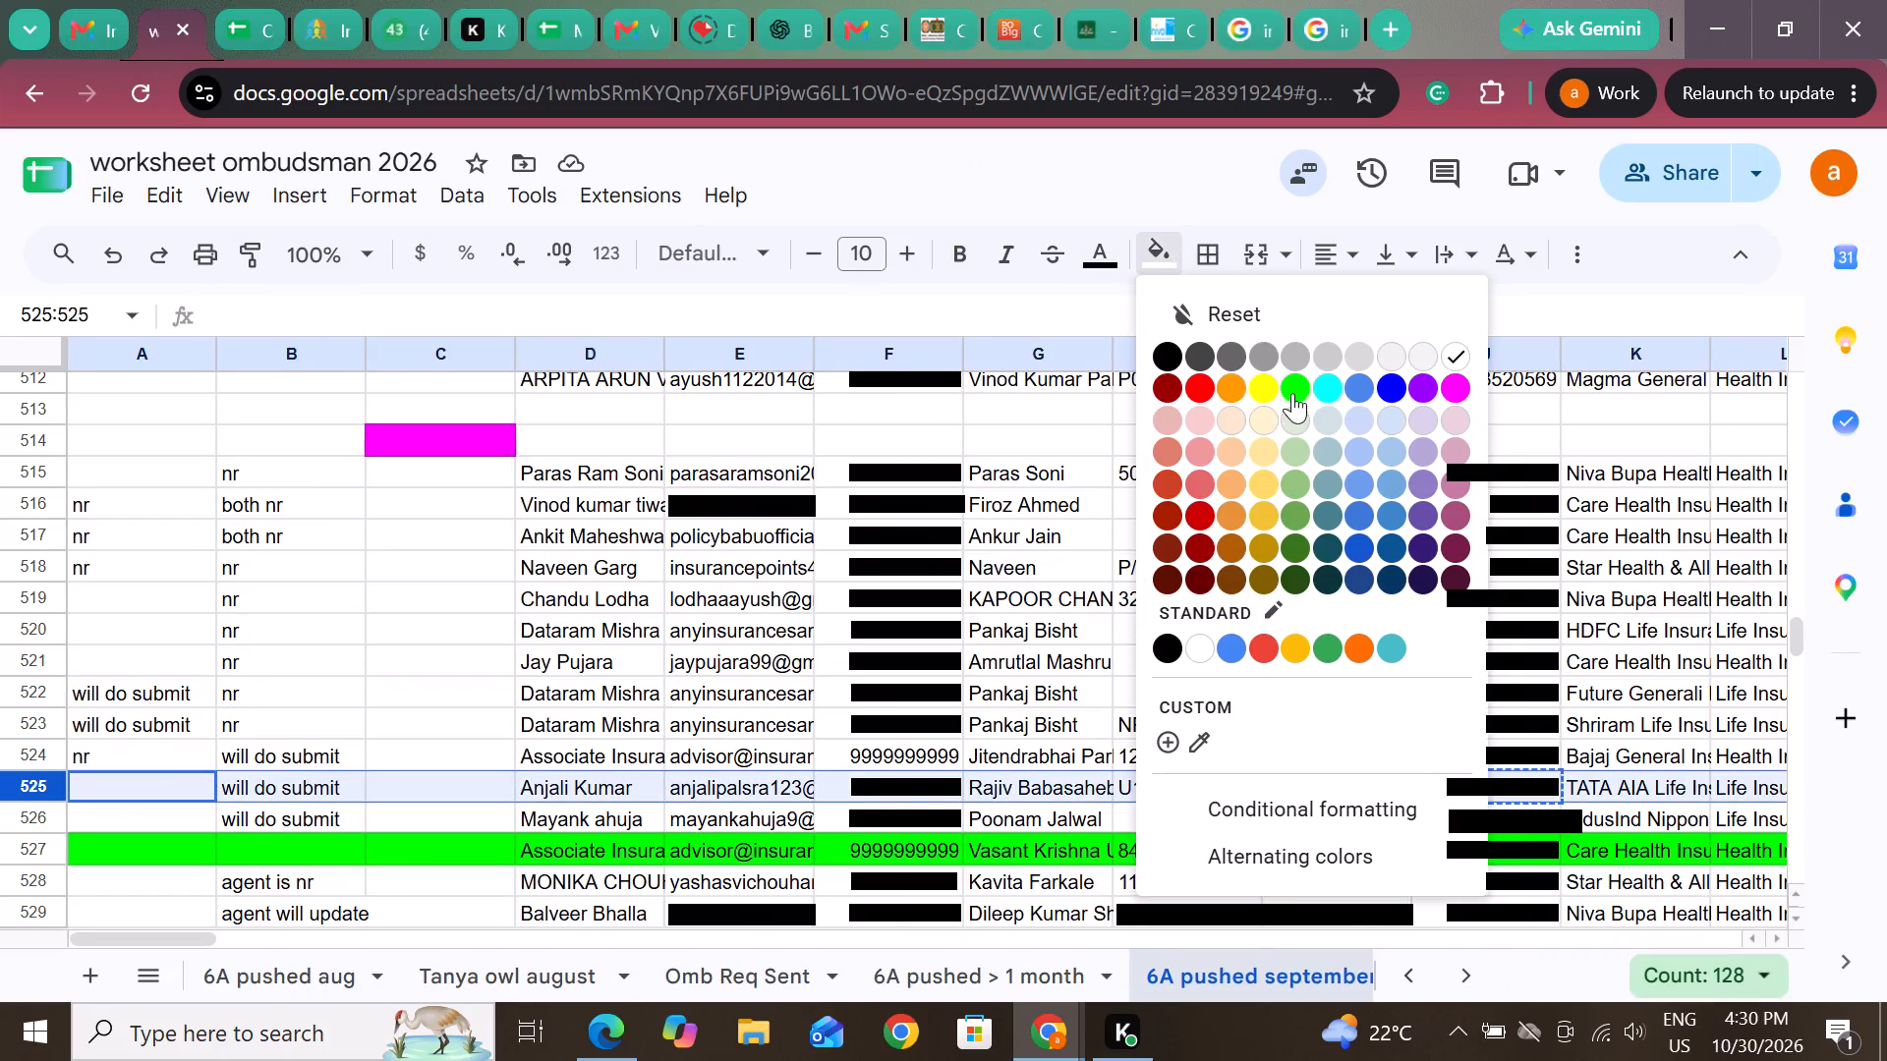
# Select the customer's phone number in row 526 for the next complaint lookup.
pyautogui.click(379, 814)
pyautogui.click(859, 823)
pyautogui.click(954, 822)
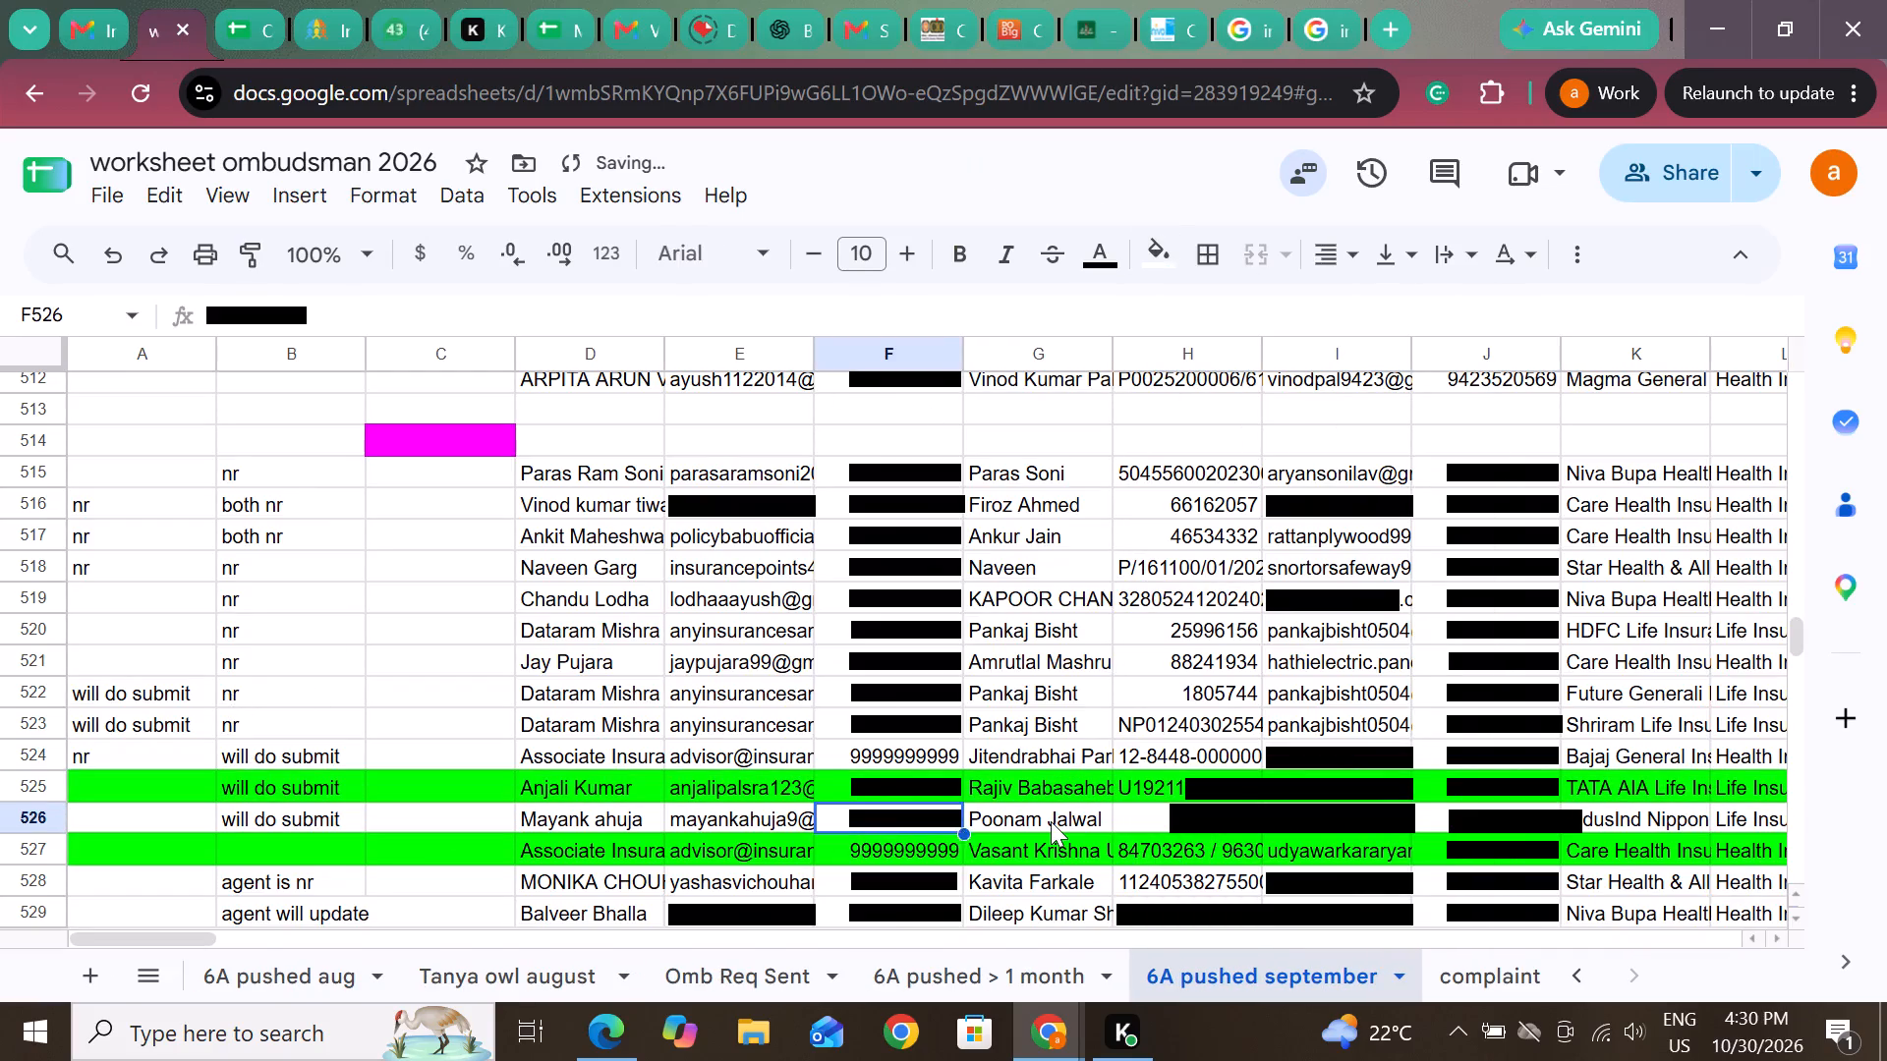
pyautogui.click(1051, 821)
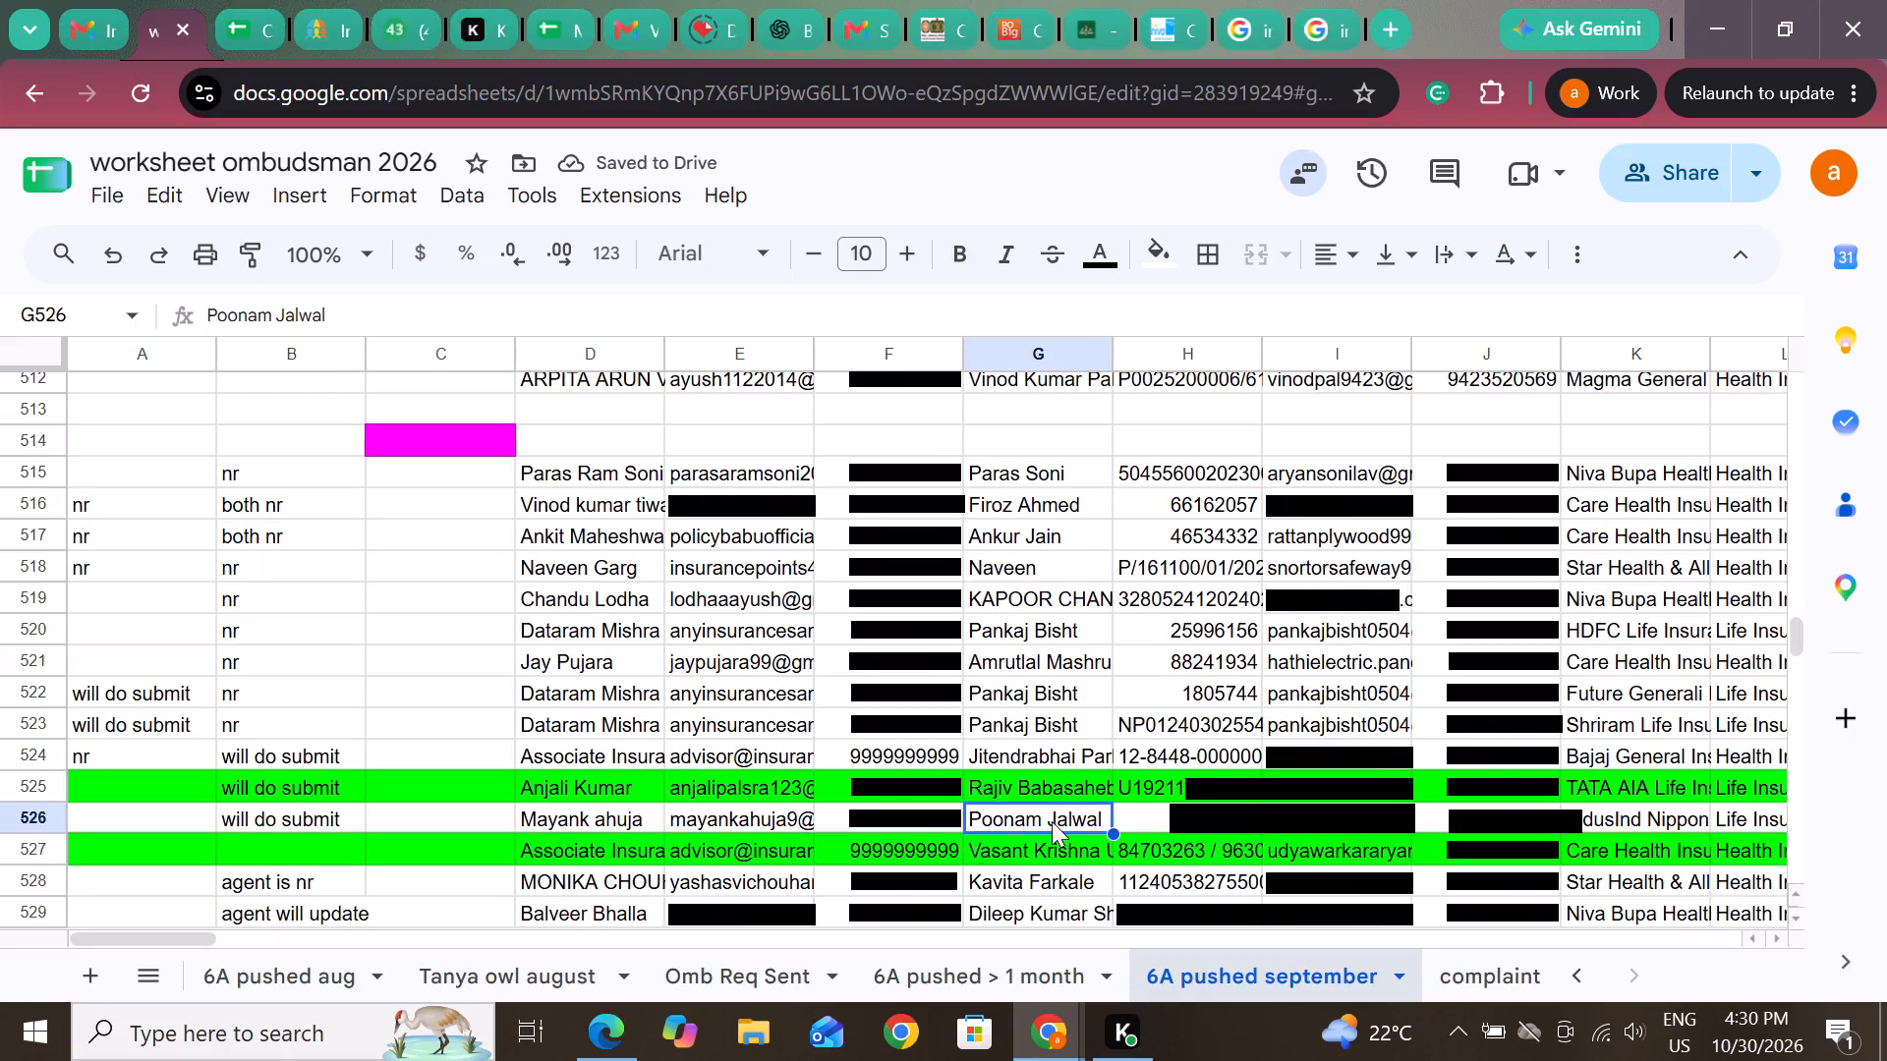
pyautogui.click(1287, 812)
pyautogui.click(1458, 826)
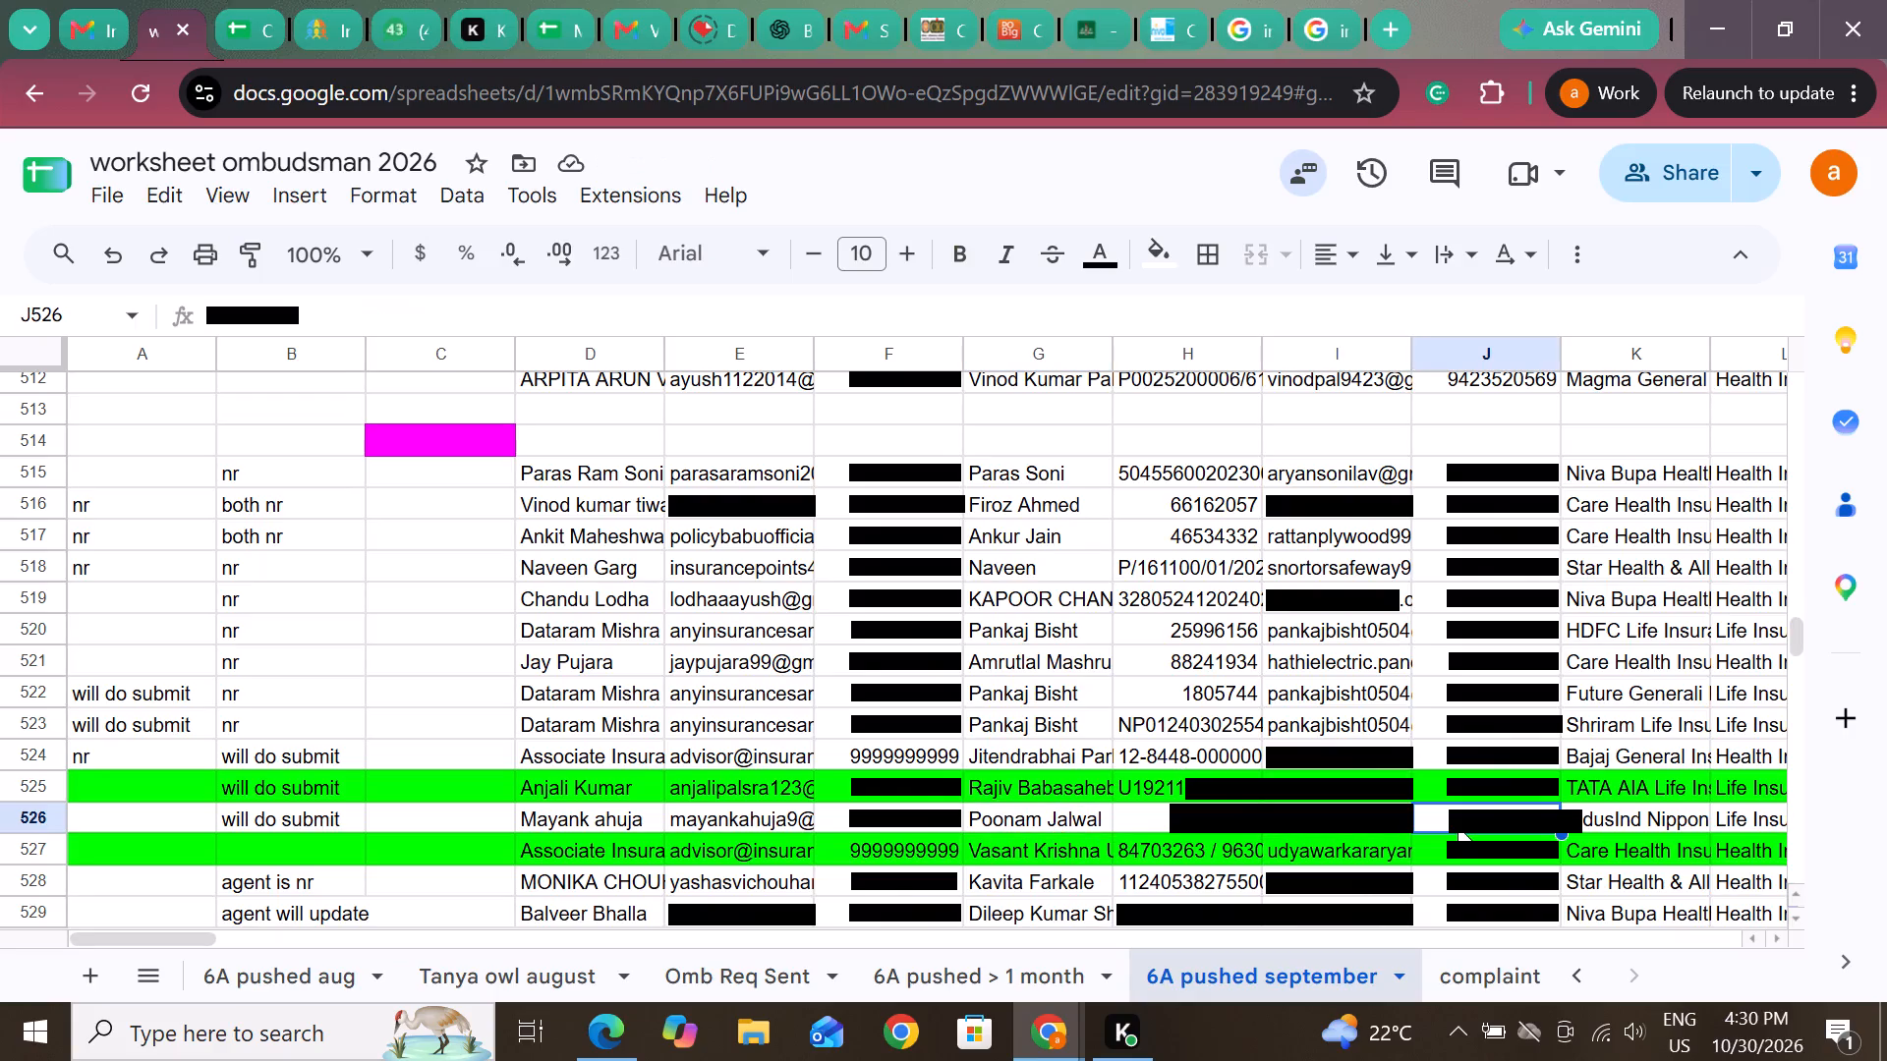
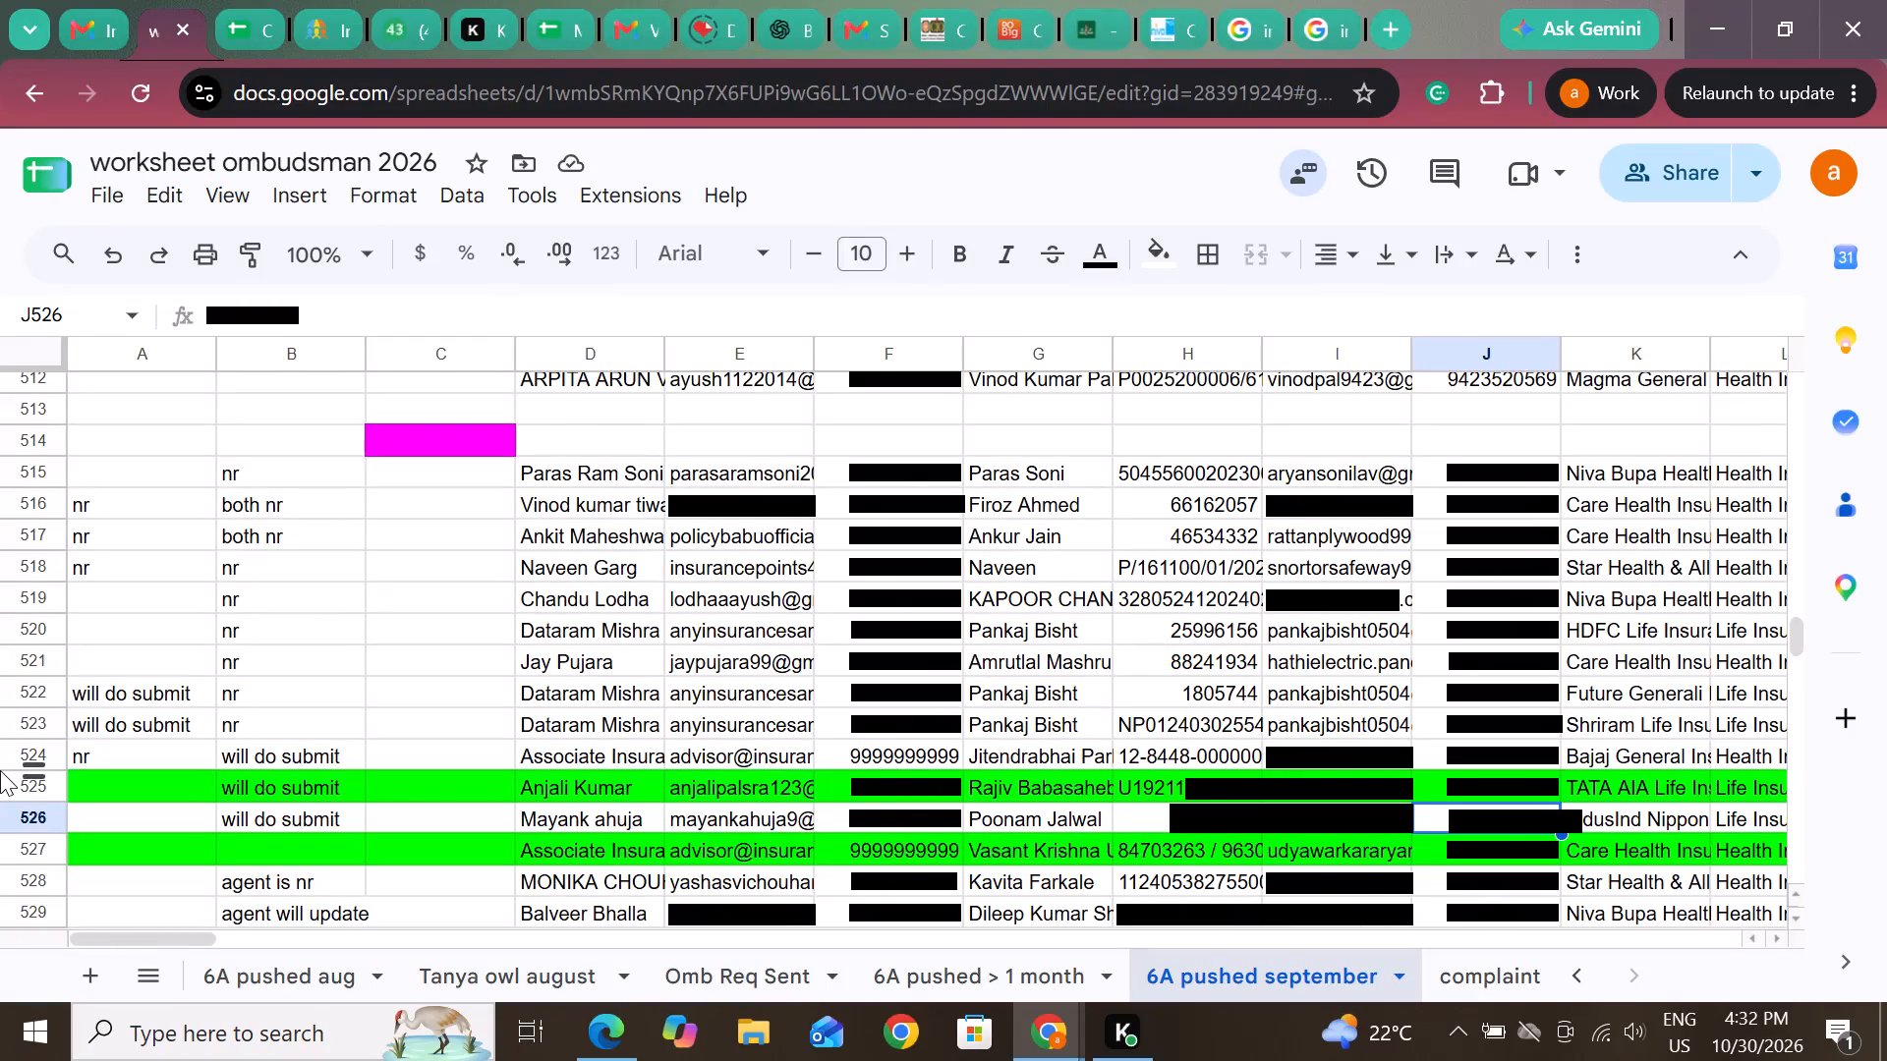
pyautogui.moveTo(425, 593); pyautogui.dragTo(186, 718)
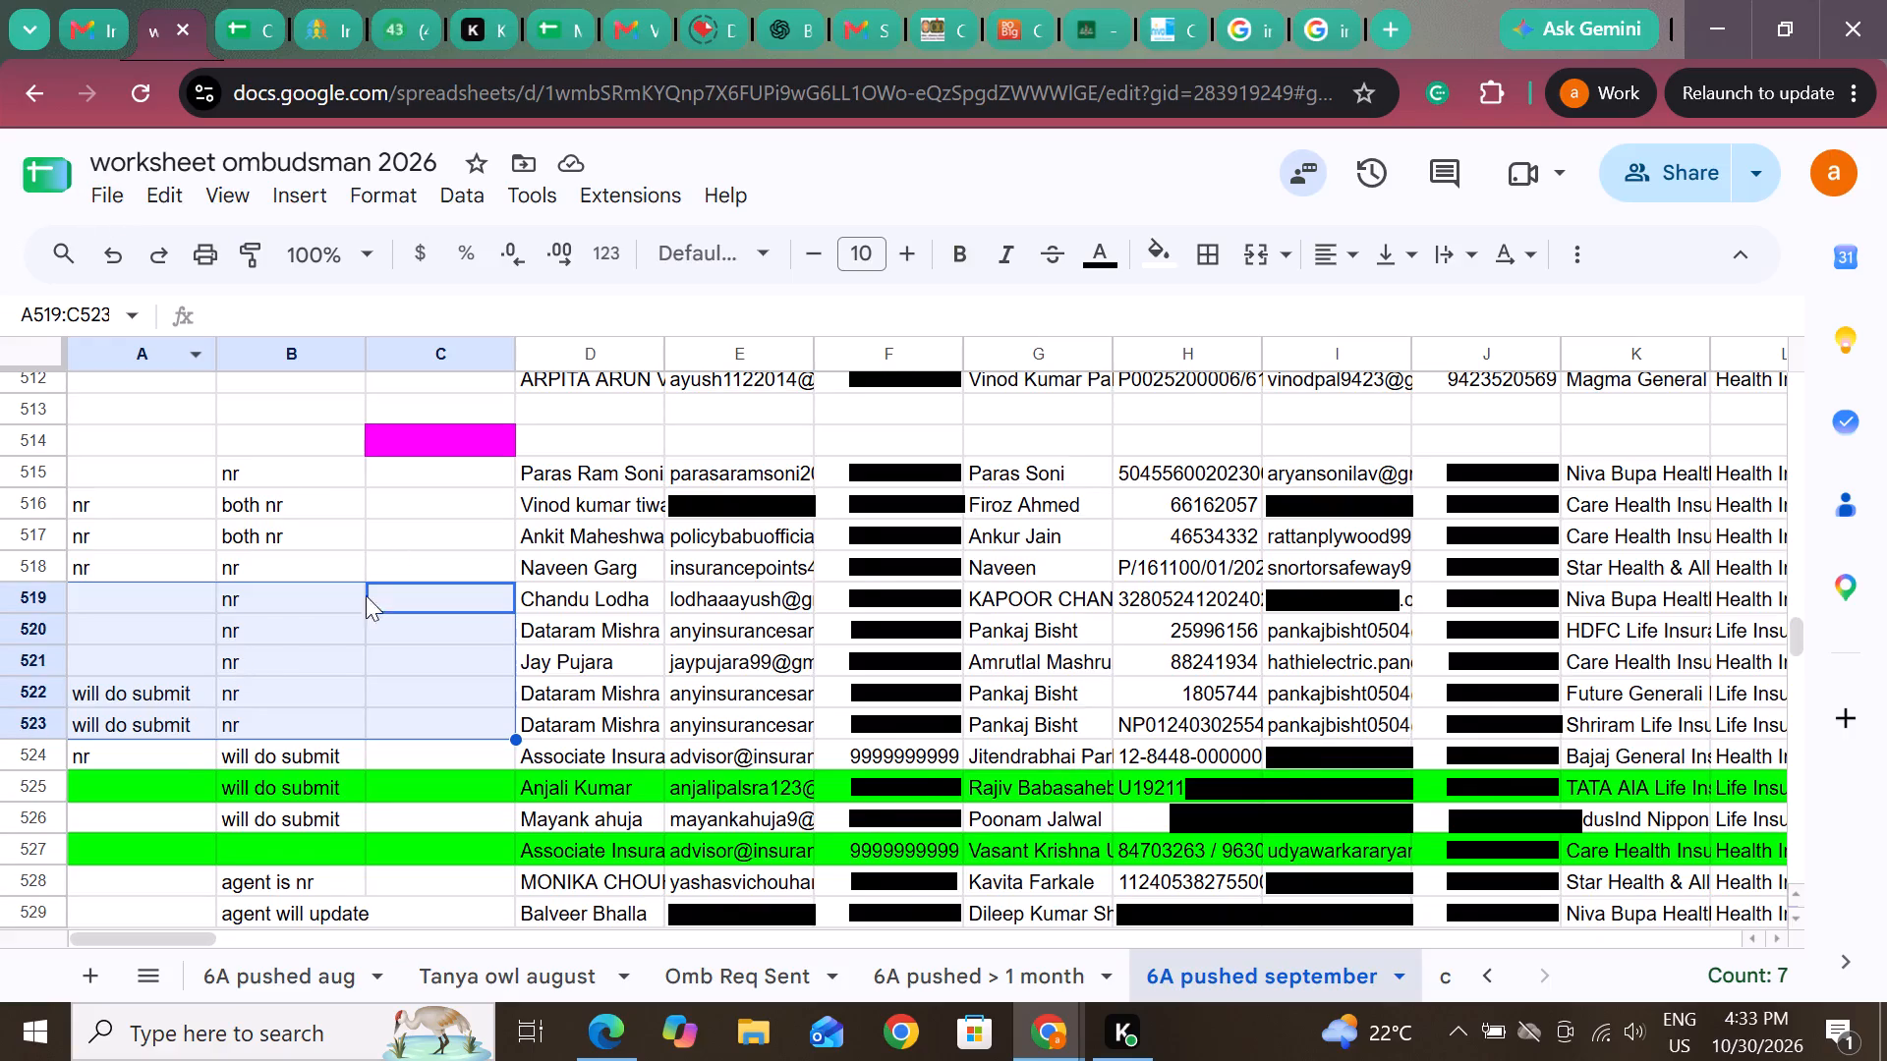
# Copy the customer's phone number from row 526, search the Form 6a Received Complaints list for it and check the complaint status.
pyautogui.scroll(-1, 309, 575)
pyautogui.click(159, 671)
pyautogui.click(1020, 676)
pyautogui.click(1297, 667)
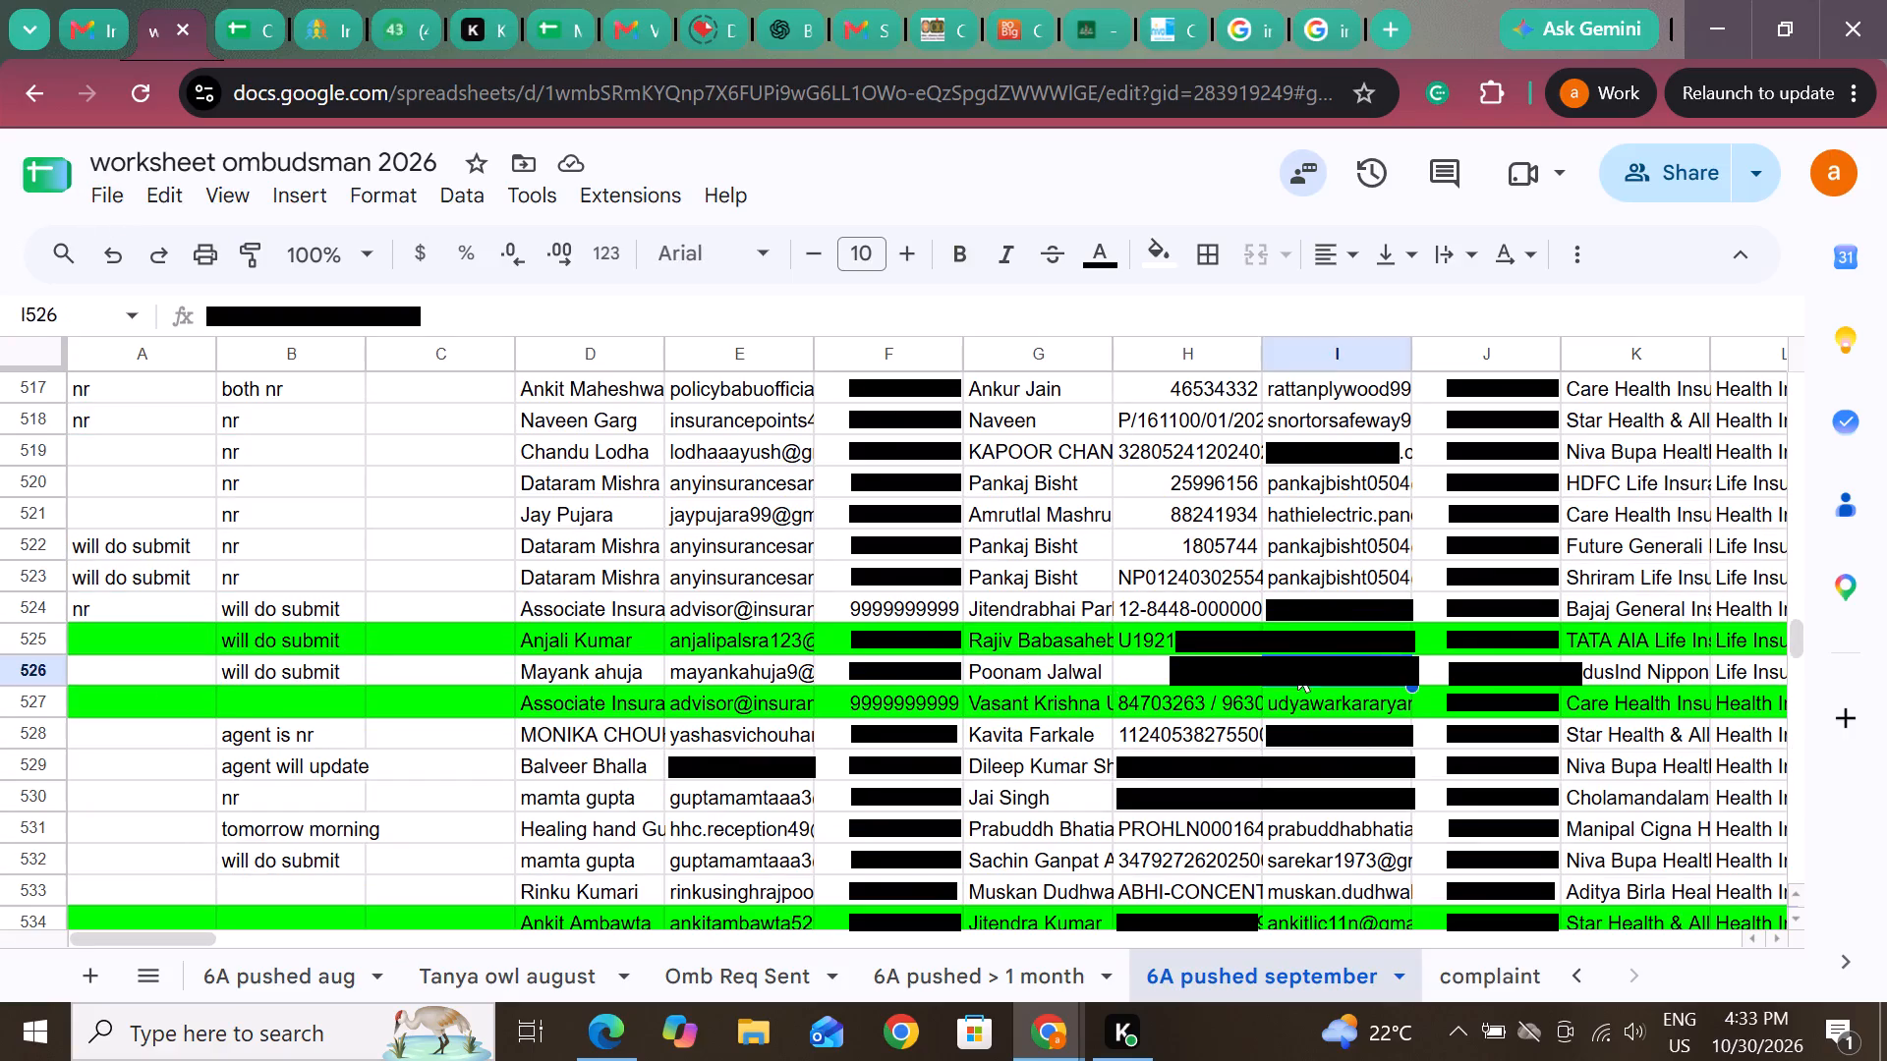
pyautogui.click(1485, 666)
pyautogui.hotkey('ctrl', 'c')
pyautogui.hotkey('ctrl', 'c')
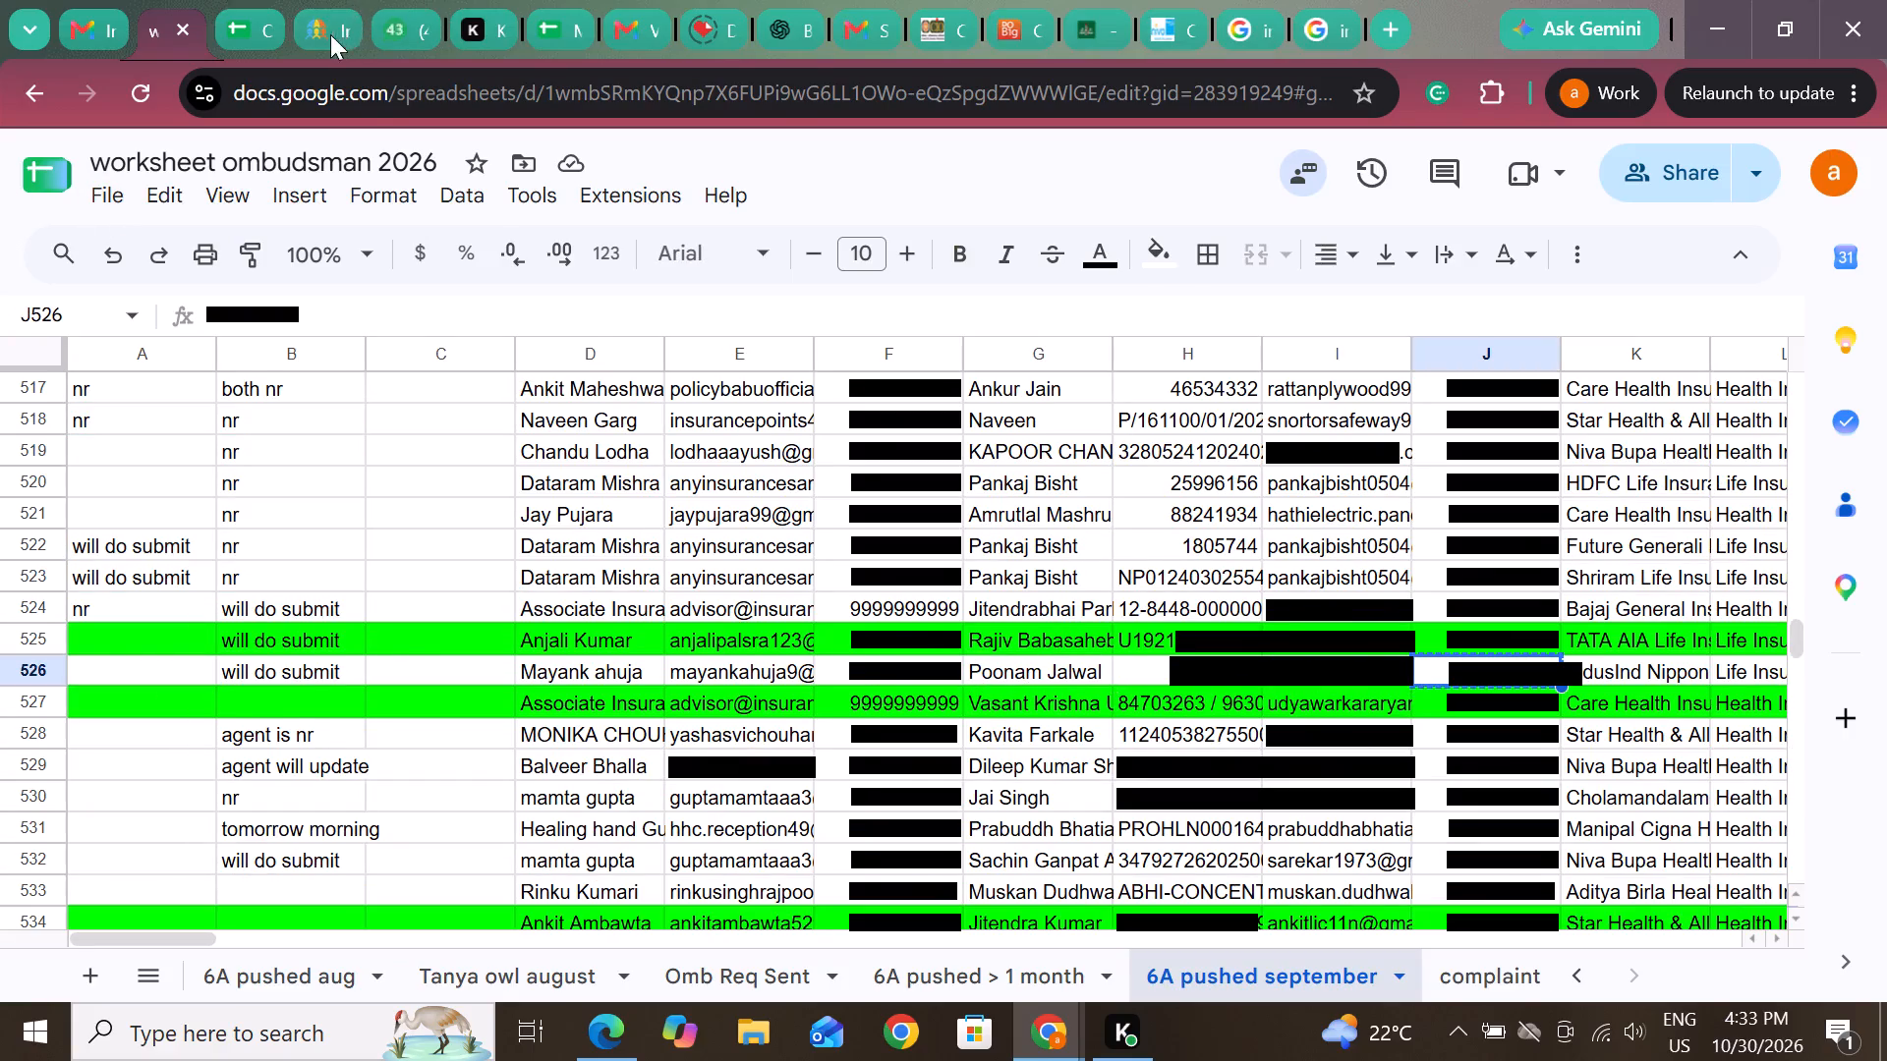
pyautogui.click(330, 34)
pyautogui.keyDown('ctrl'); pyautogui.doubleClick(271, 463); pyautogui.keyUp('ctrl')
pyautogui.hotkey('ctrl', 'v')
pyautogui.keyDown('ctrl'); pyautogui.click(461, 455); pyautogui.keyUp('ctrl')
pyautogui.click(387, 479)
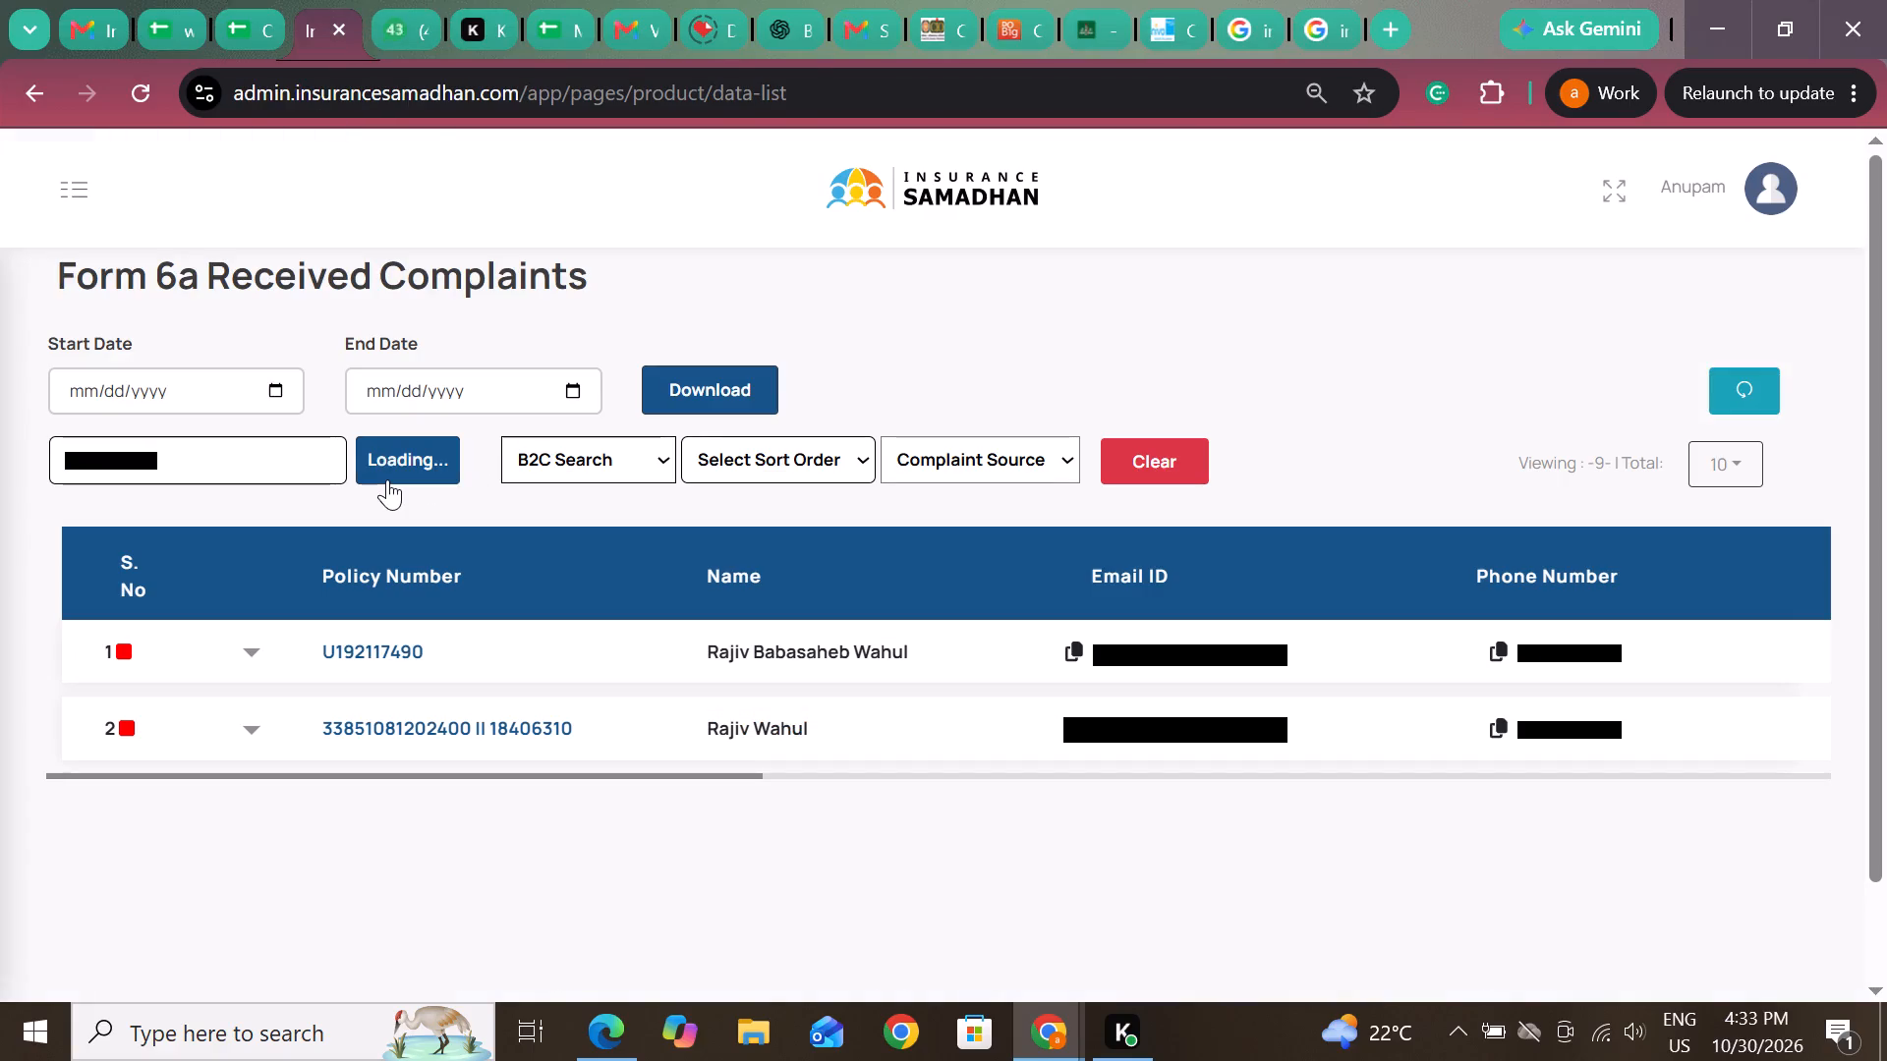
pyautogui.hscroll(-5, 708, 660)
pyautogui.click(78, 287)
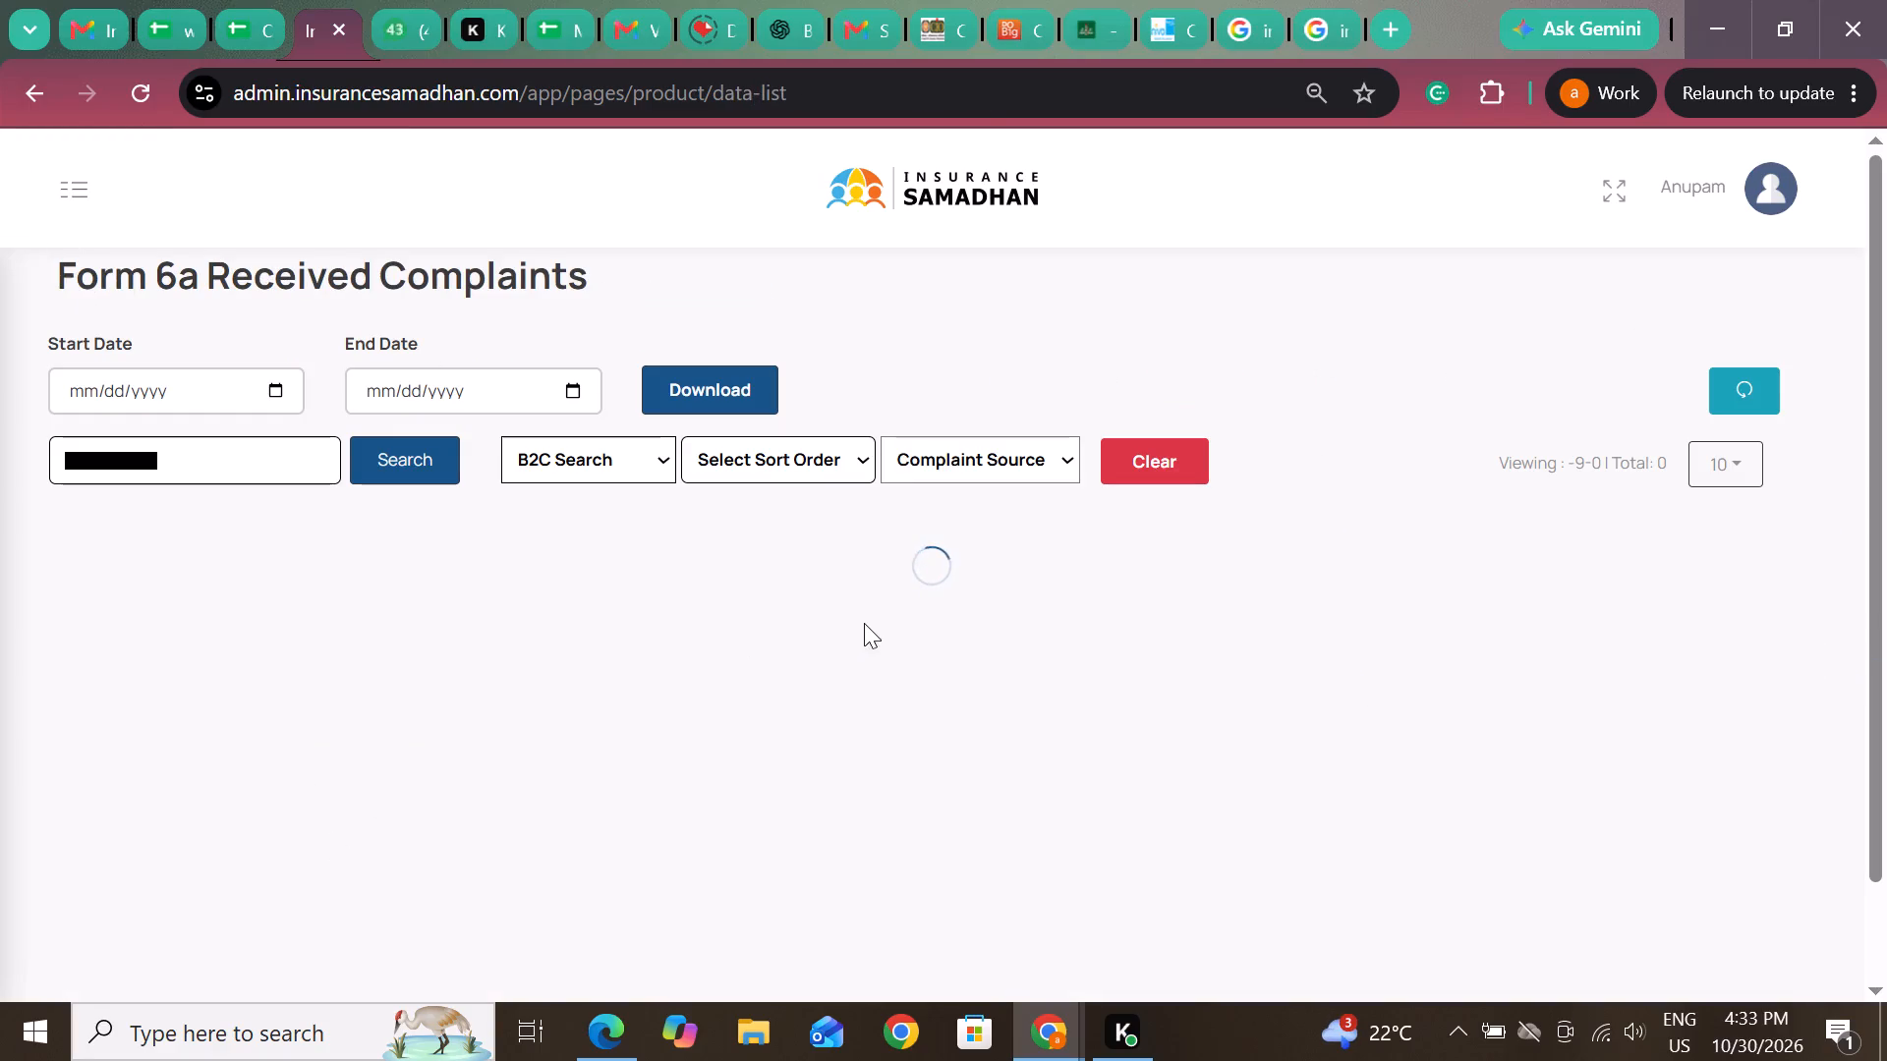
pyautogui.hscroll(-2, 943, 693)
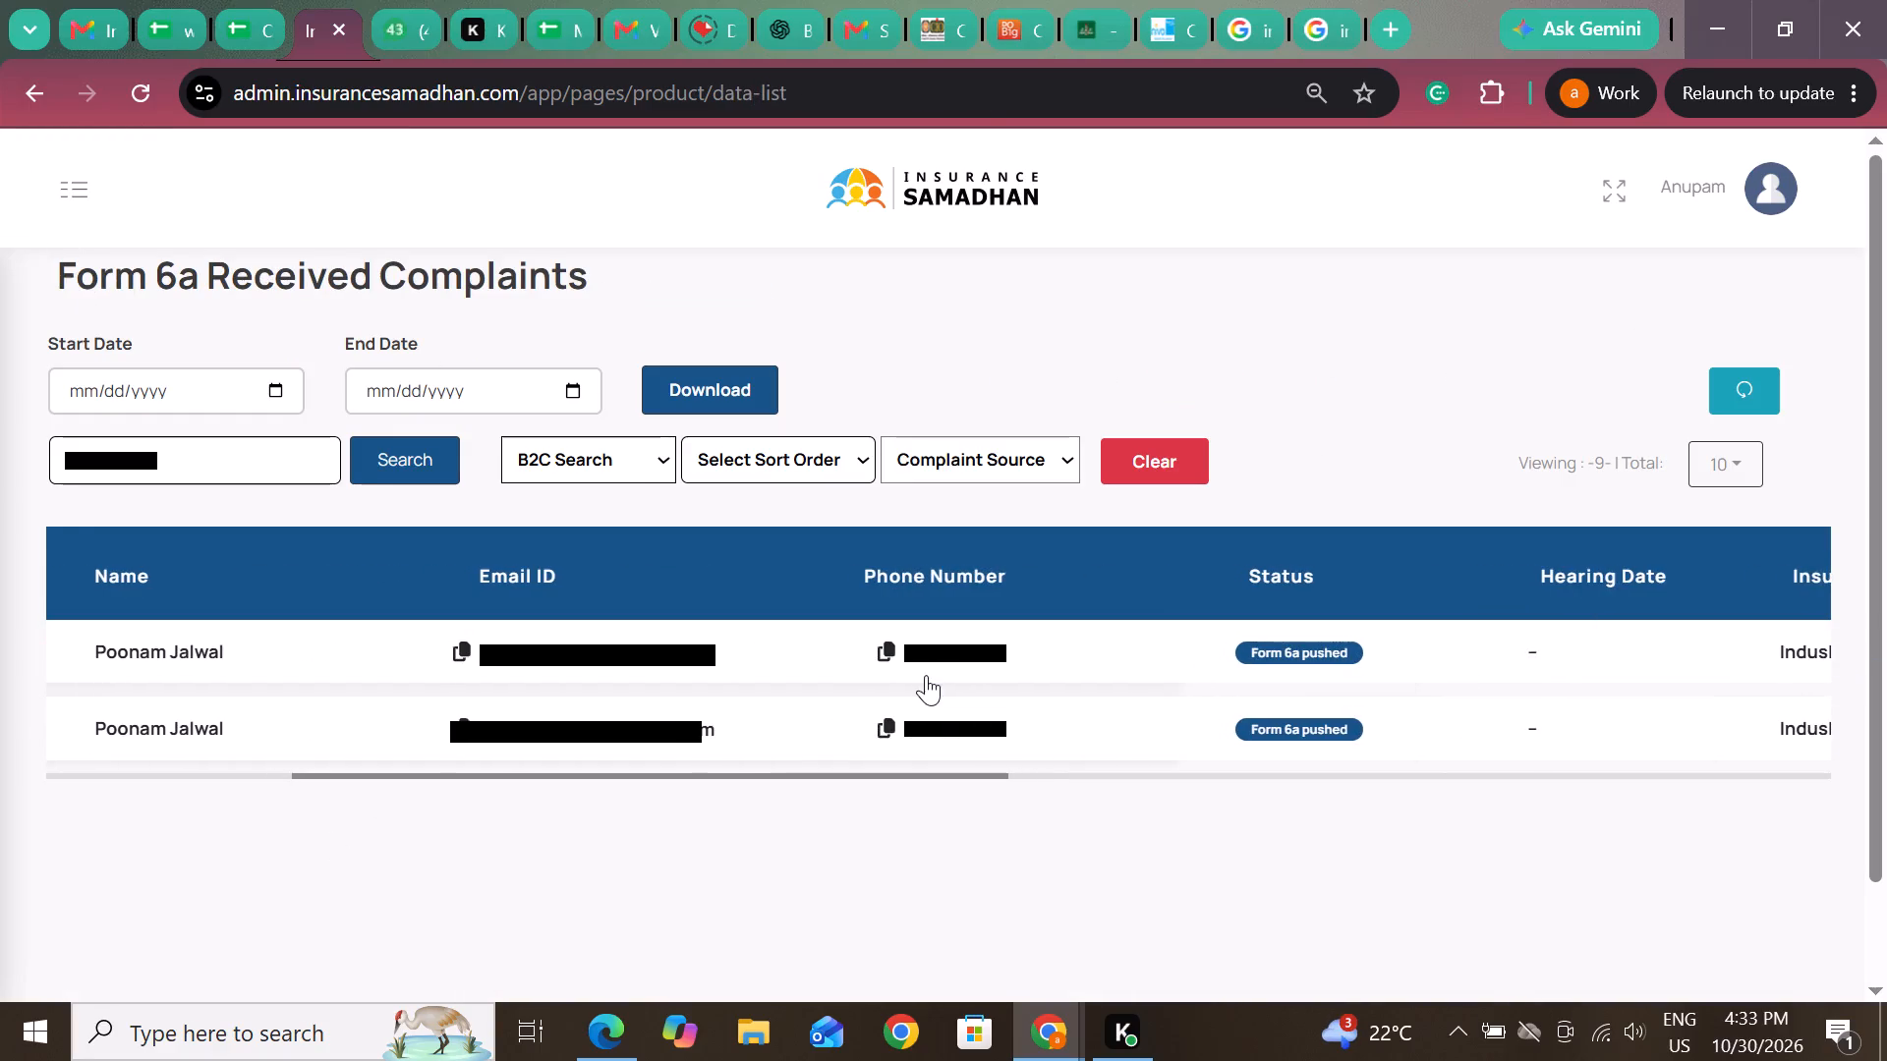
# Copy the phone number from the first matching complaint and call the customer with the Smartflo dialer.
pyautogui.click(886, 653)
pyautogui.hscroll(-1, 886, 653)
pyautogui.click(1000, 43)
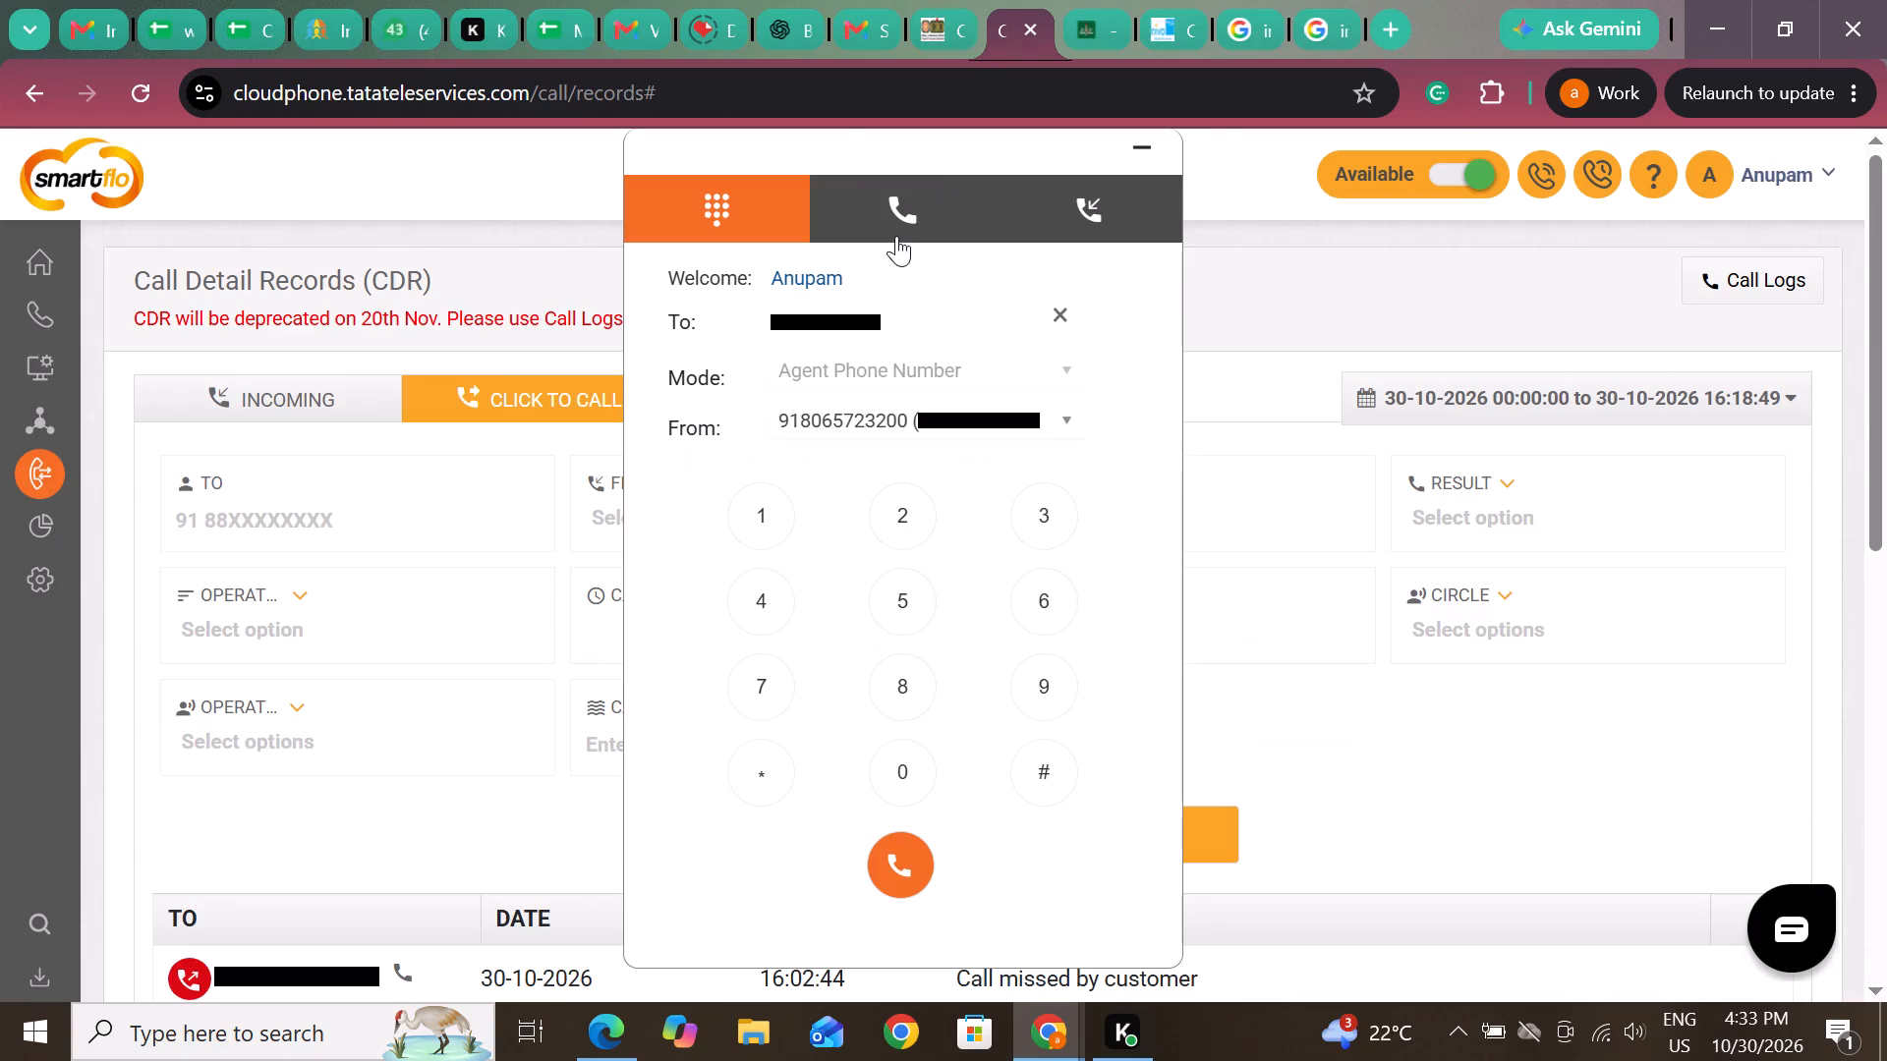
pyautogui.keyDown('ctrl'); pyautogui.doubleClick(801, 330); pyautogui.keyUp('ctrl')
pyautogui.hotkey('ctrl', 'v')
pyautogui.keyDown('ctrl'); pyautogui.moveTo(801, 332); pyautogui.dragTo(795, 365); pyautogui.keyUp('ctrl')
pyautogui.click(891, 879)
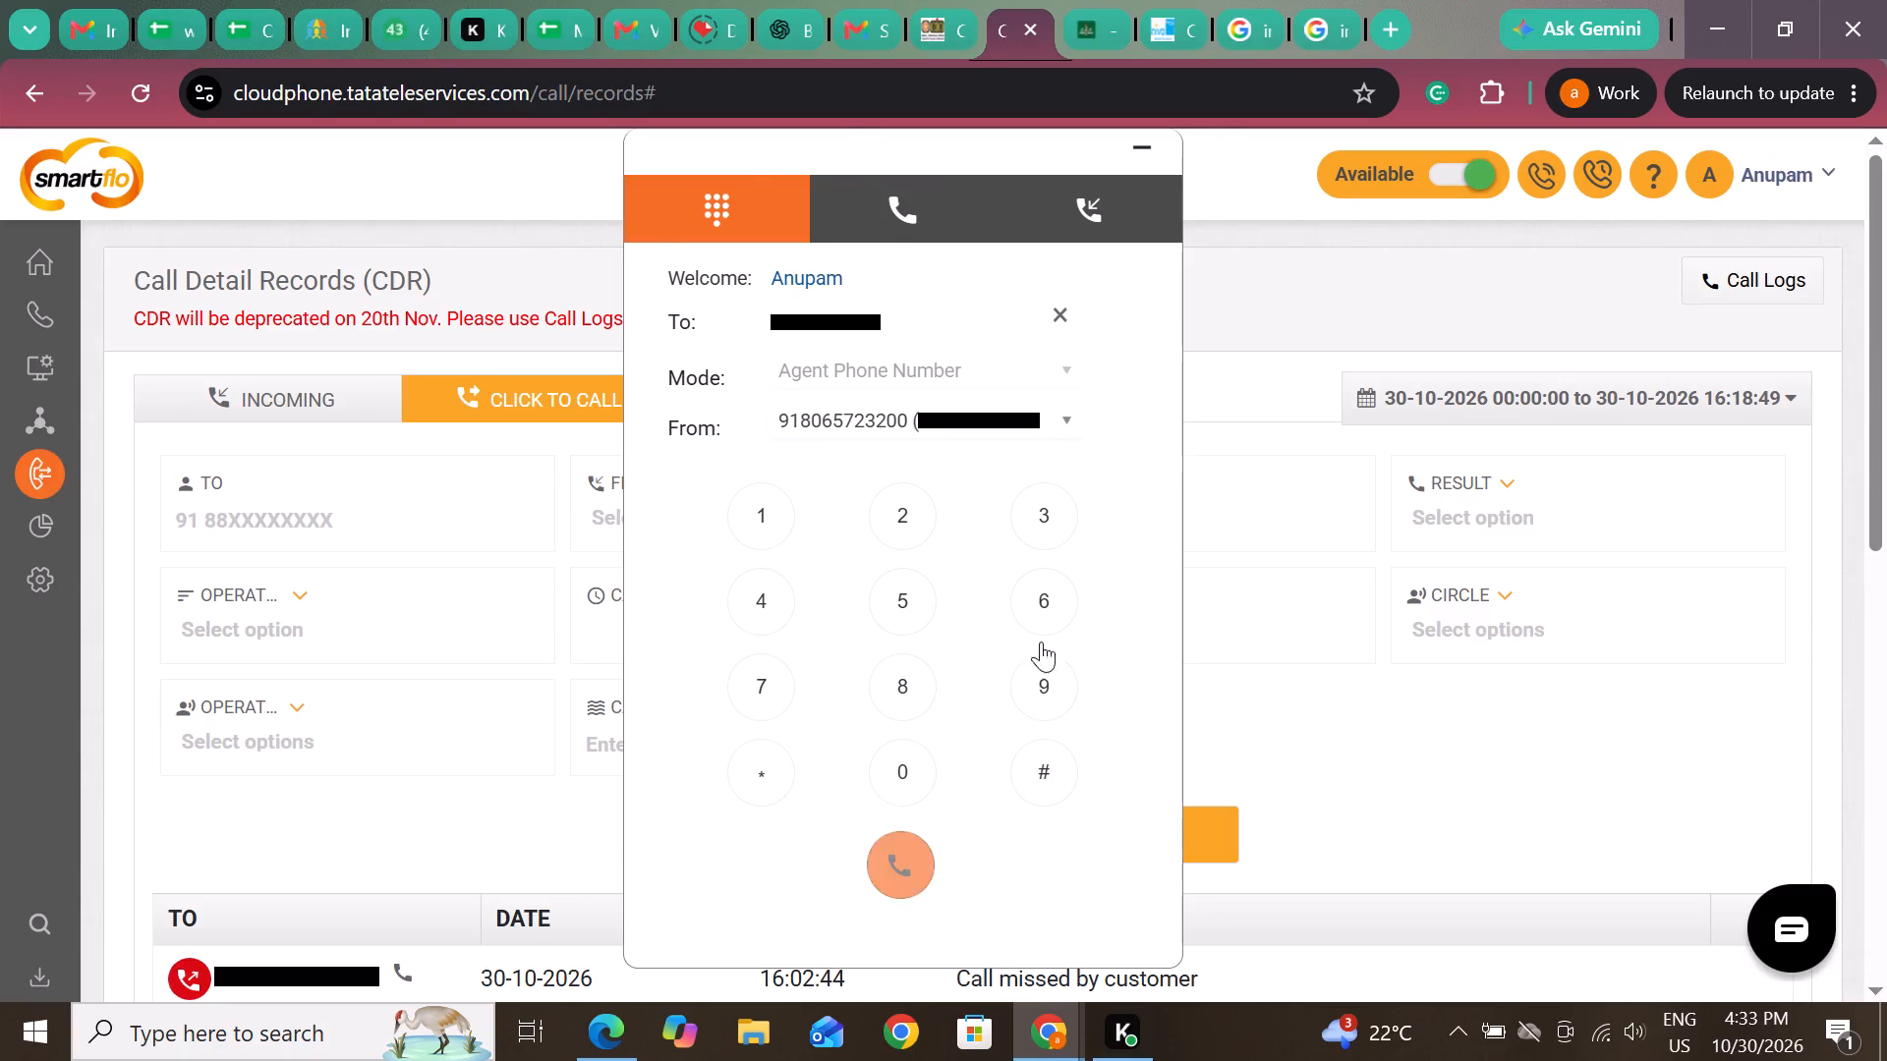
pyautogui.scroll(6, 727, 174)
# Add the comment "nr" to the communication log of the customer's first complaint in the Form 6a Received Complaints list.
pyautogui.click(327, 32)
pyautogui.hscroll(1, 463, 709)
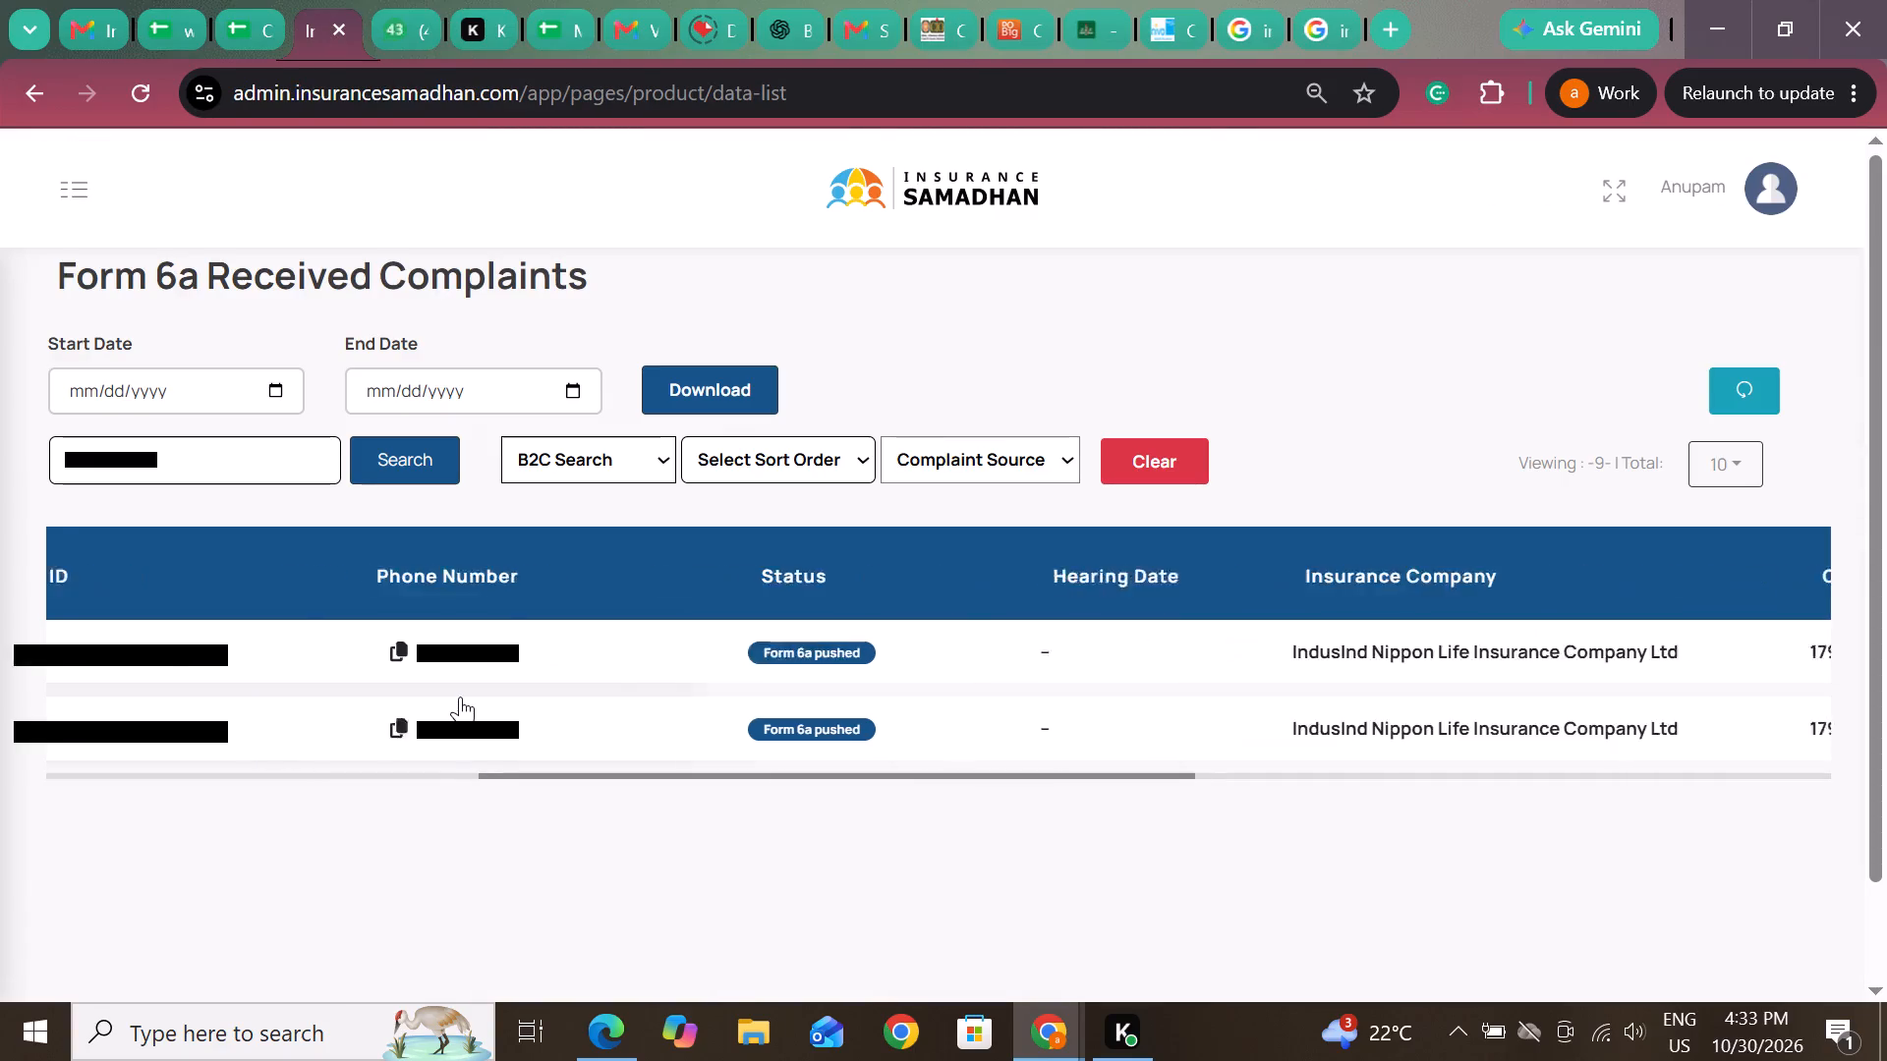
pyautogui.hscroll(1, 460, 697)
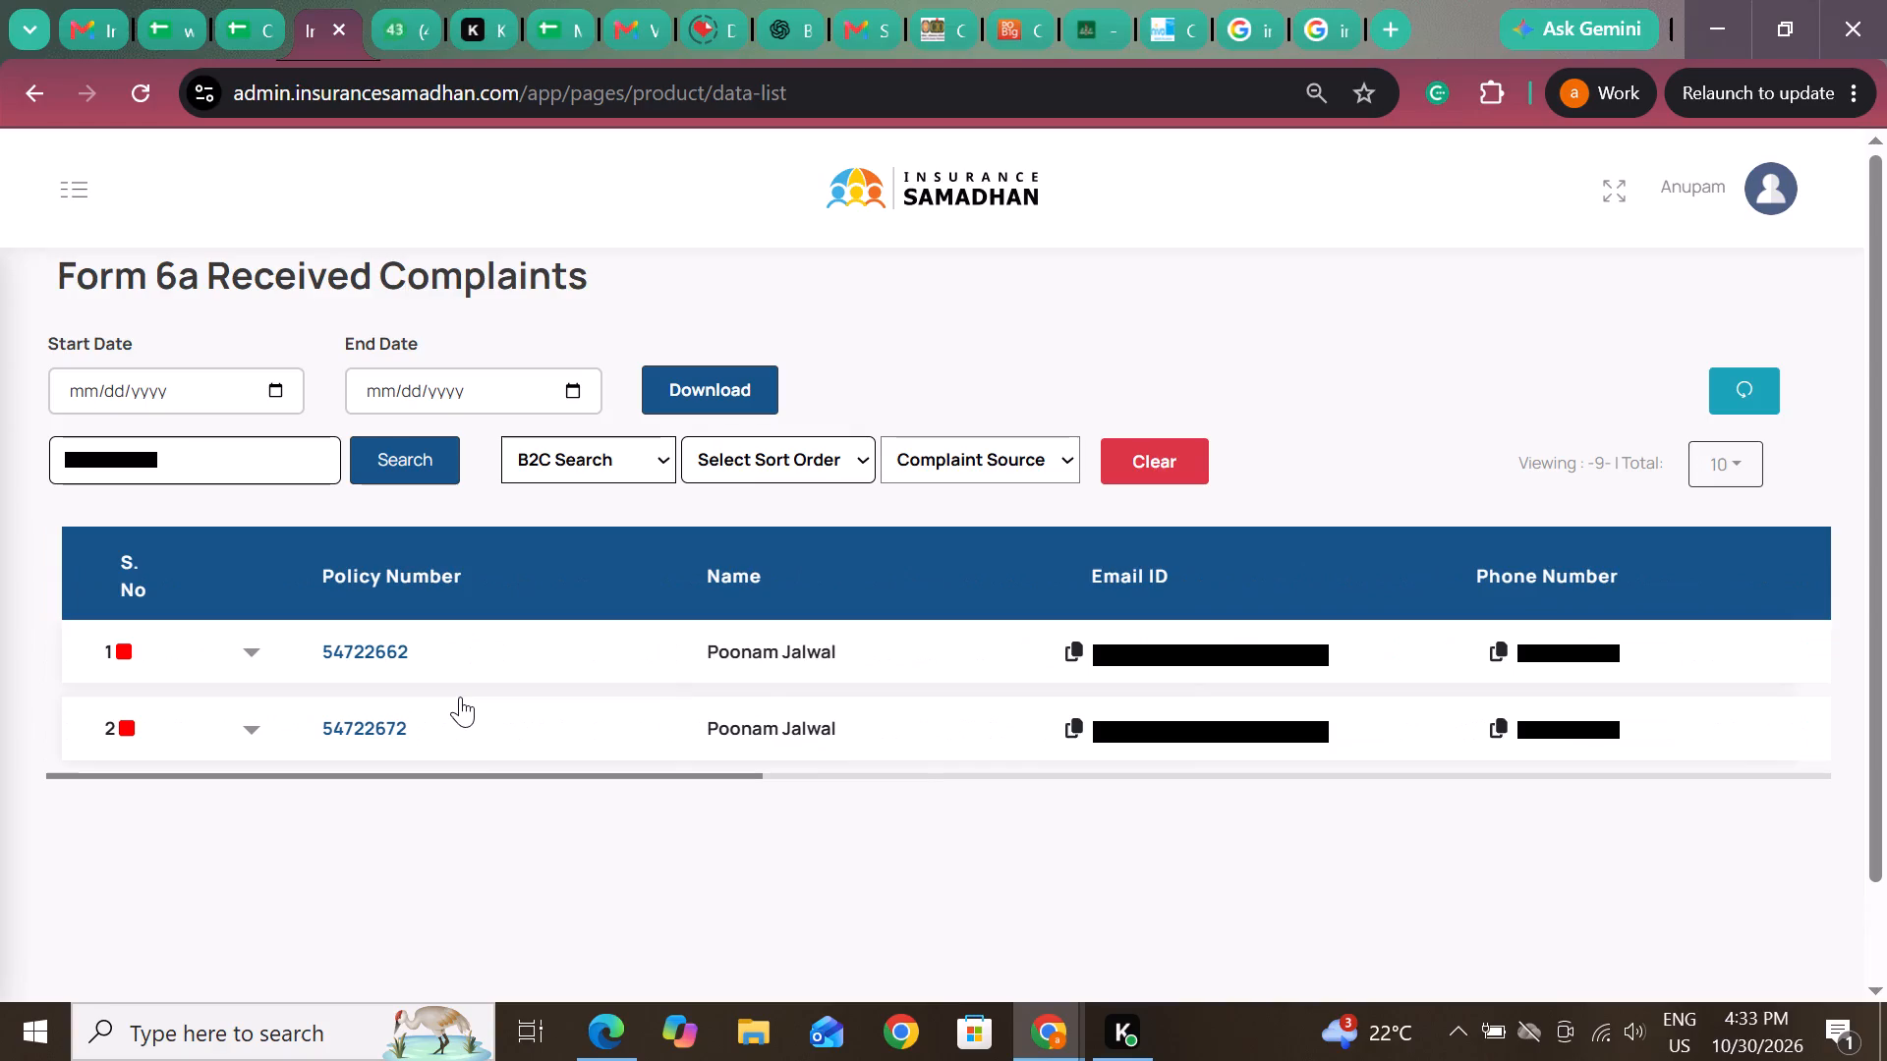
pyautogui.scroll(1, 460, 697)
pyautogui.hscroll(-1, 971, 677)
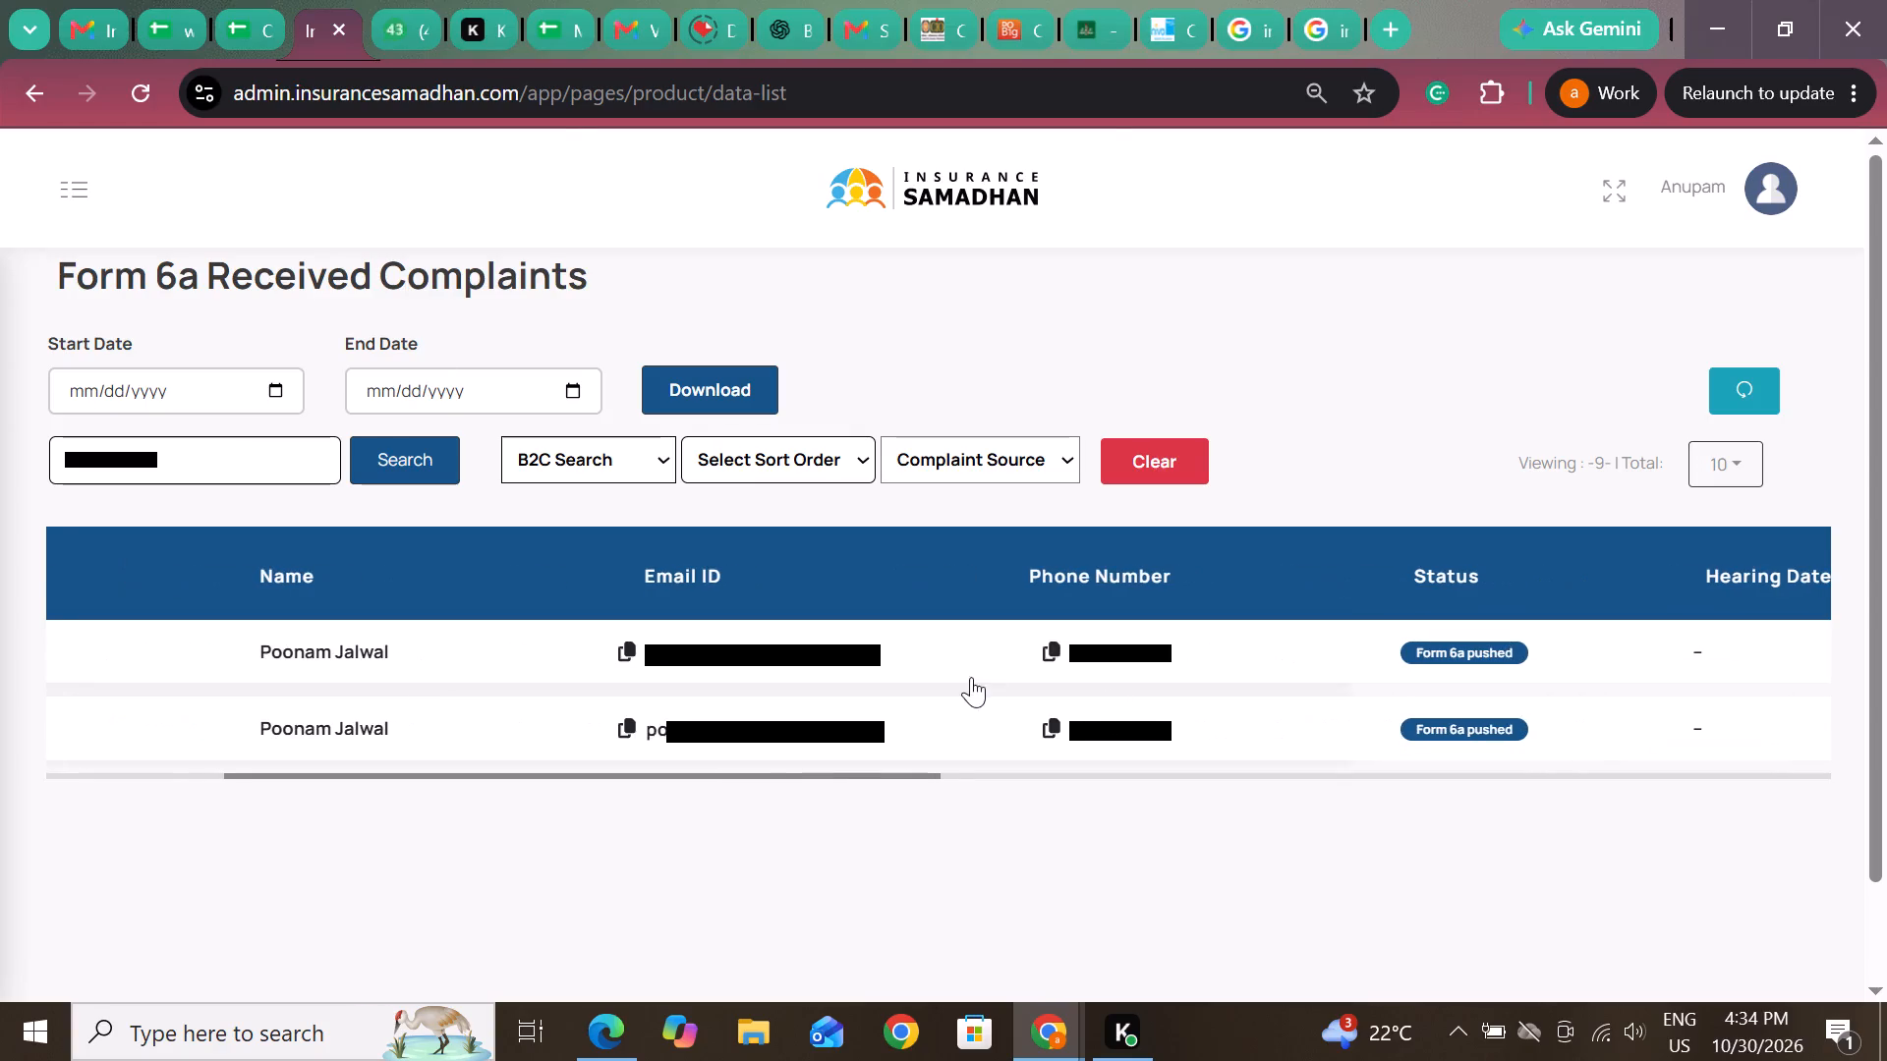
pyautogui.hscroll(-1, 971, 677)
pyautogui.click(970, 642)
pyautogui.click(1067, 725)
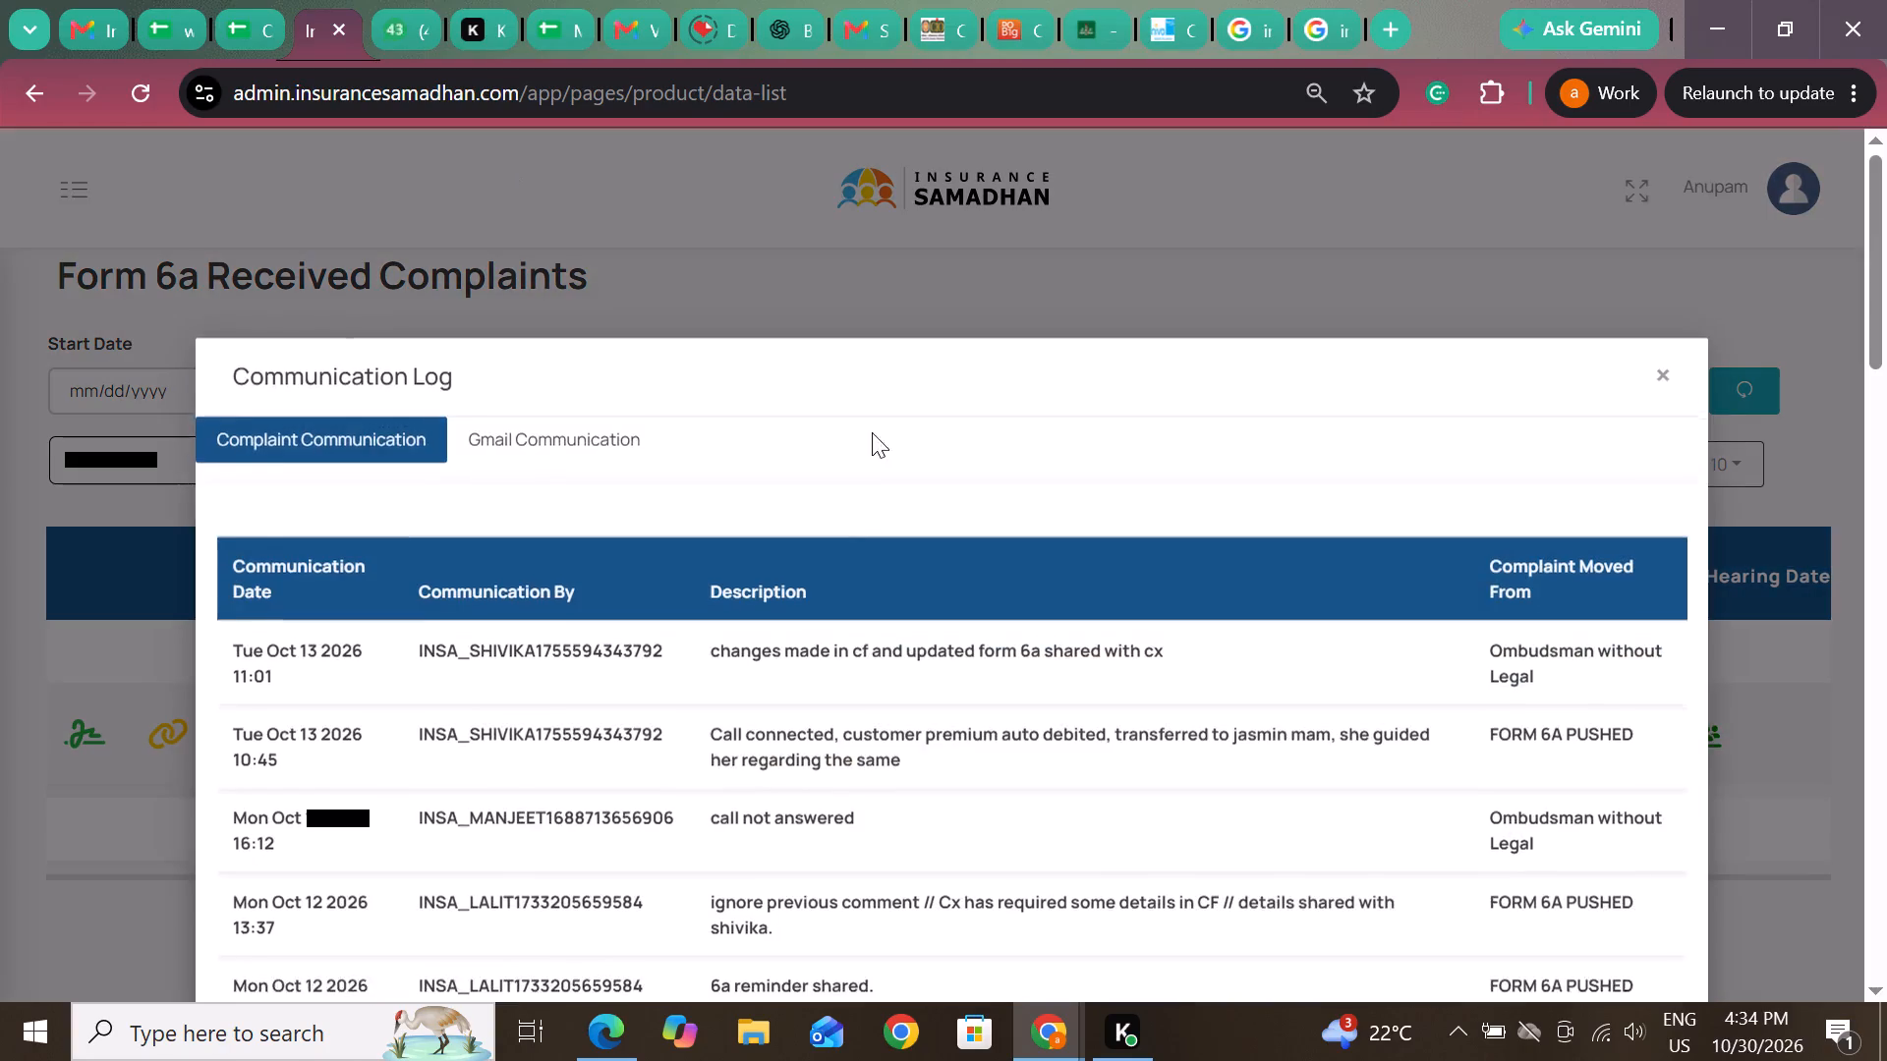
pyautogui.scroll(-9, 777, 719)
pyautogui.click(1083, 950)
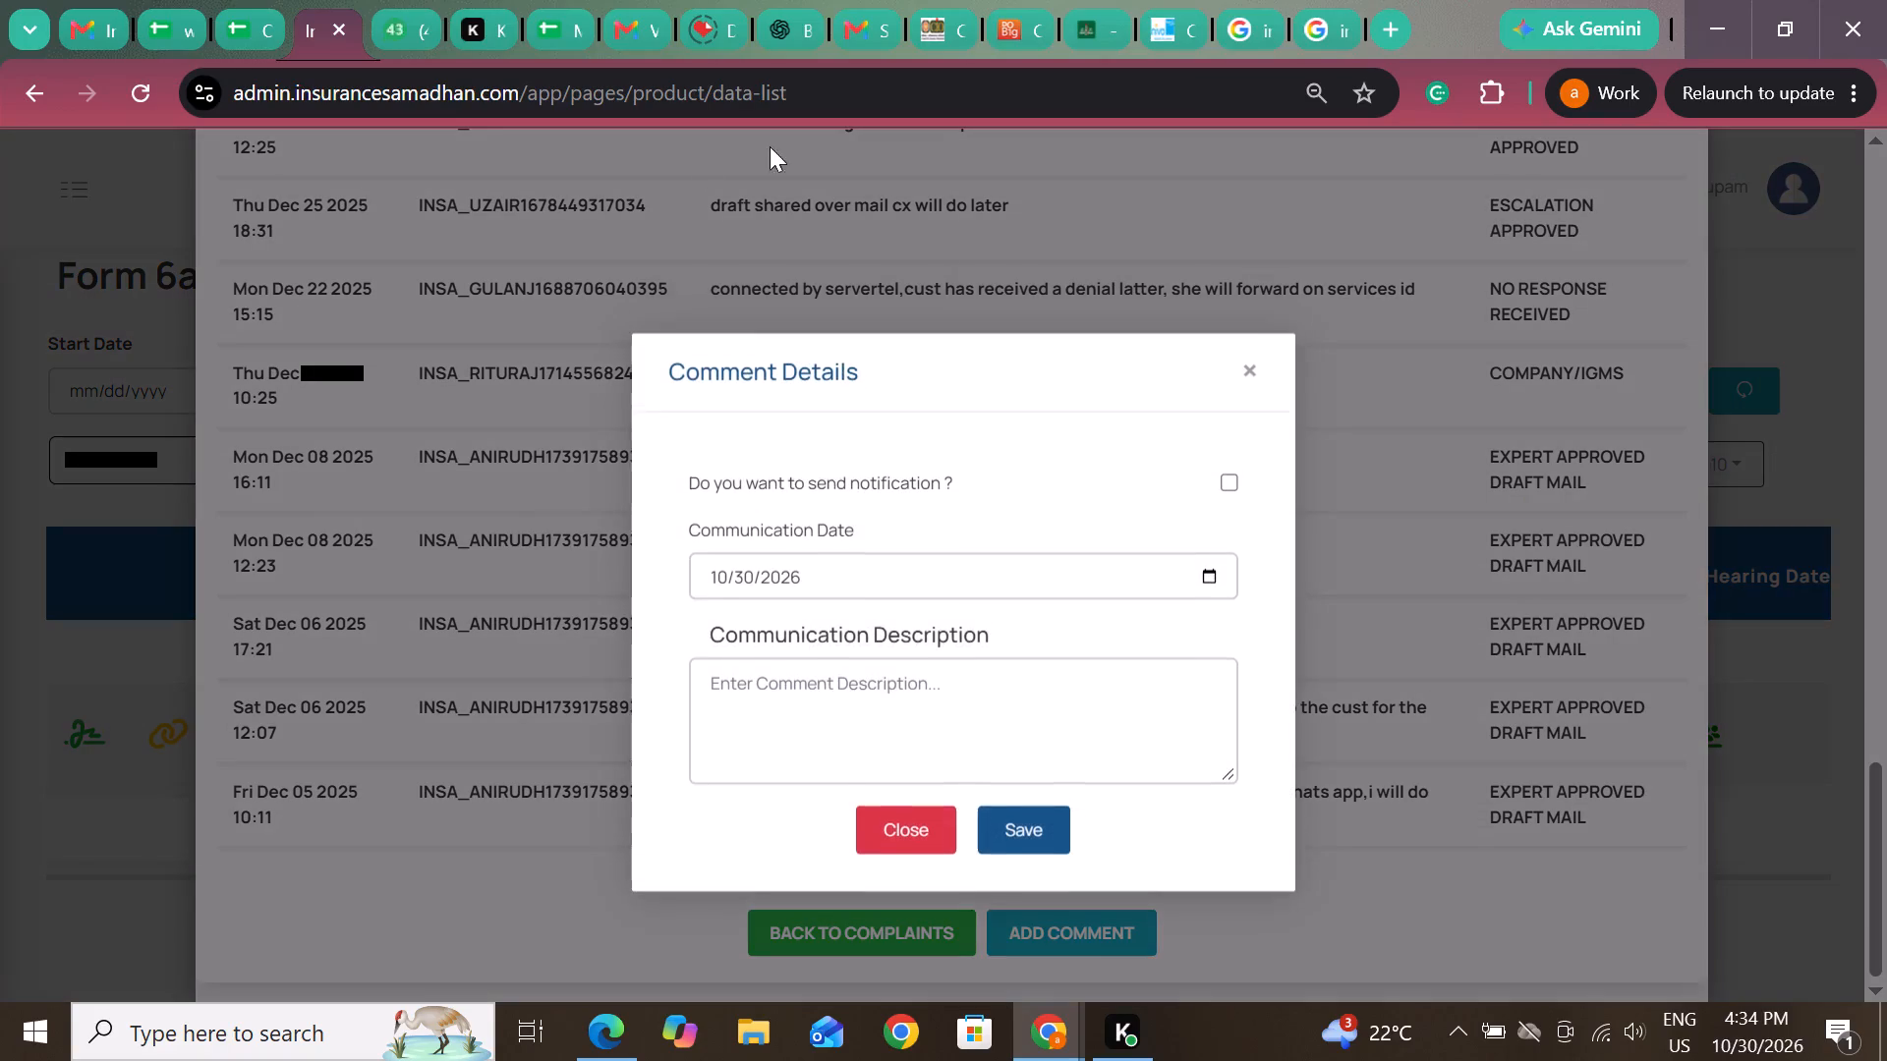
pyautogui.click(875, 708)
pyautogui.write('nr')
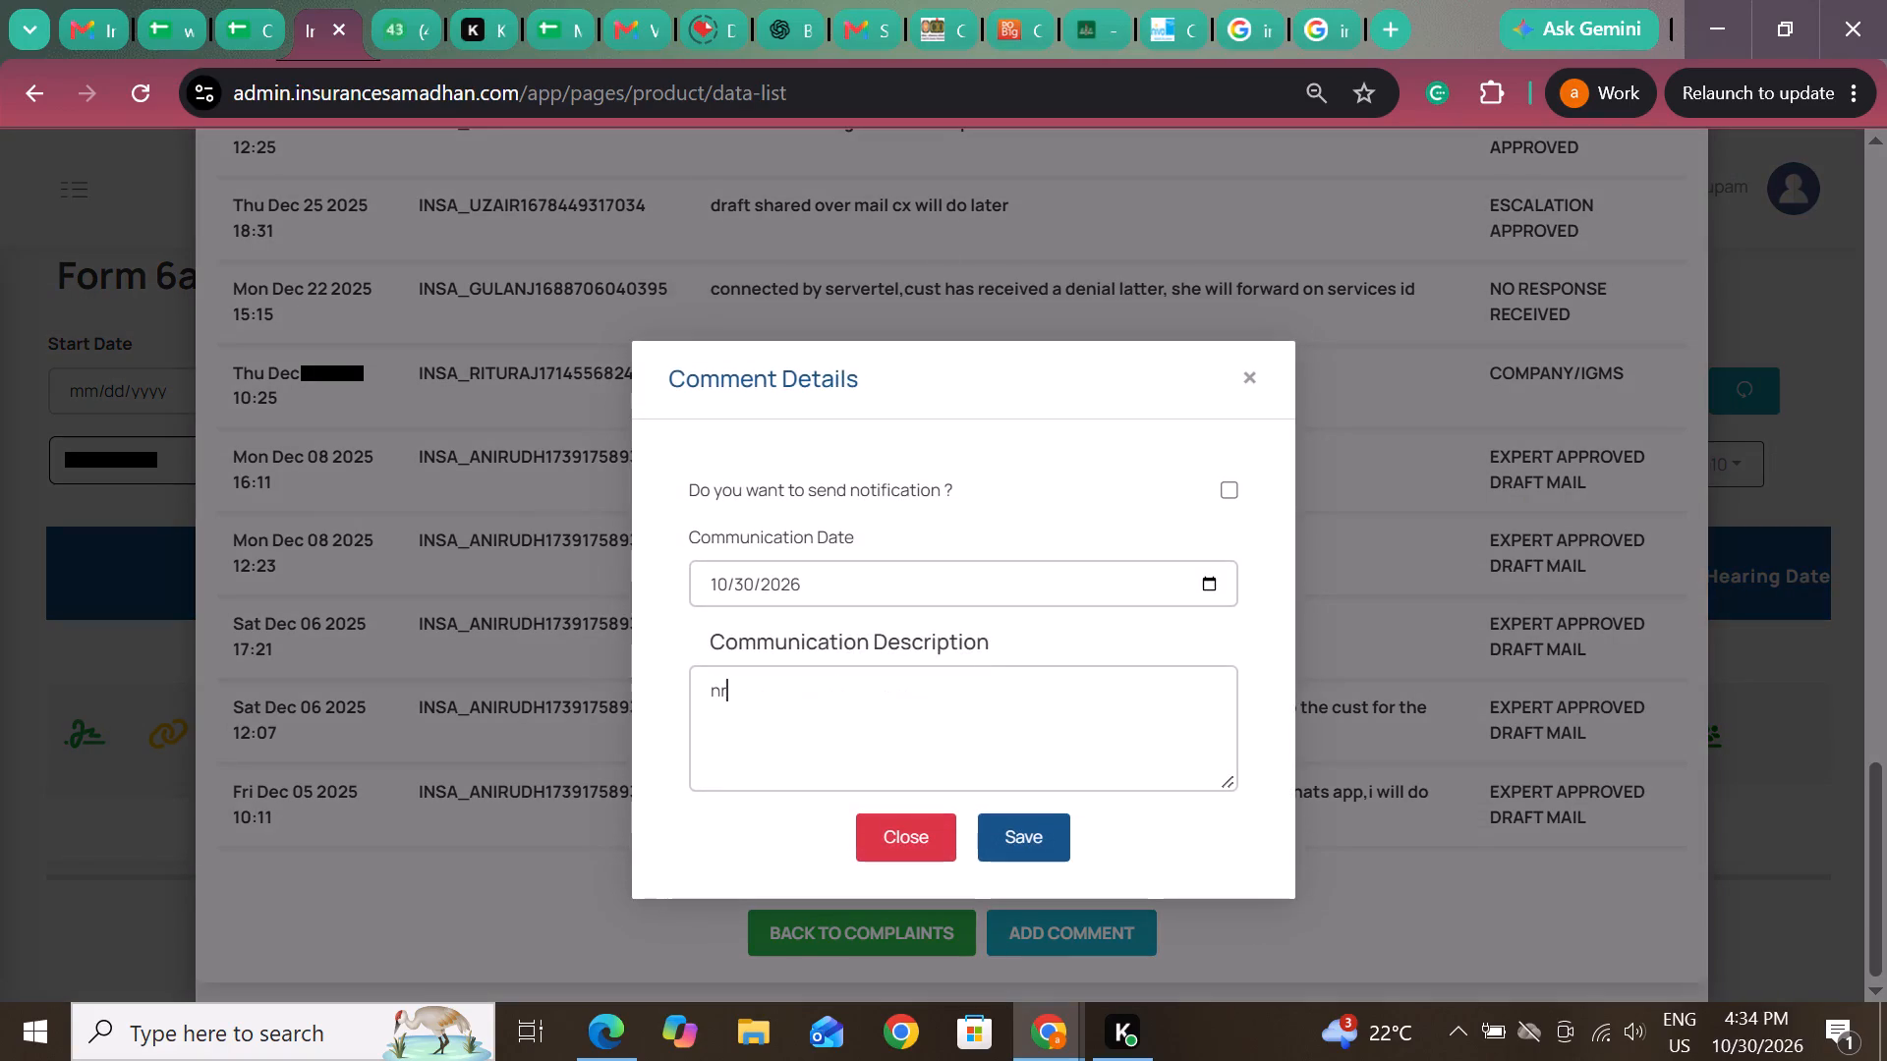
pyautogui.click(1012, 814)
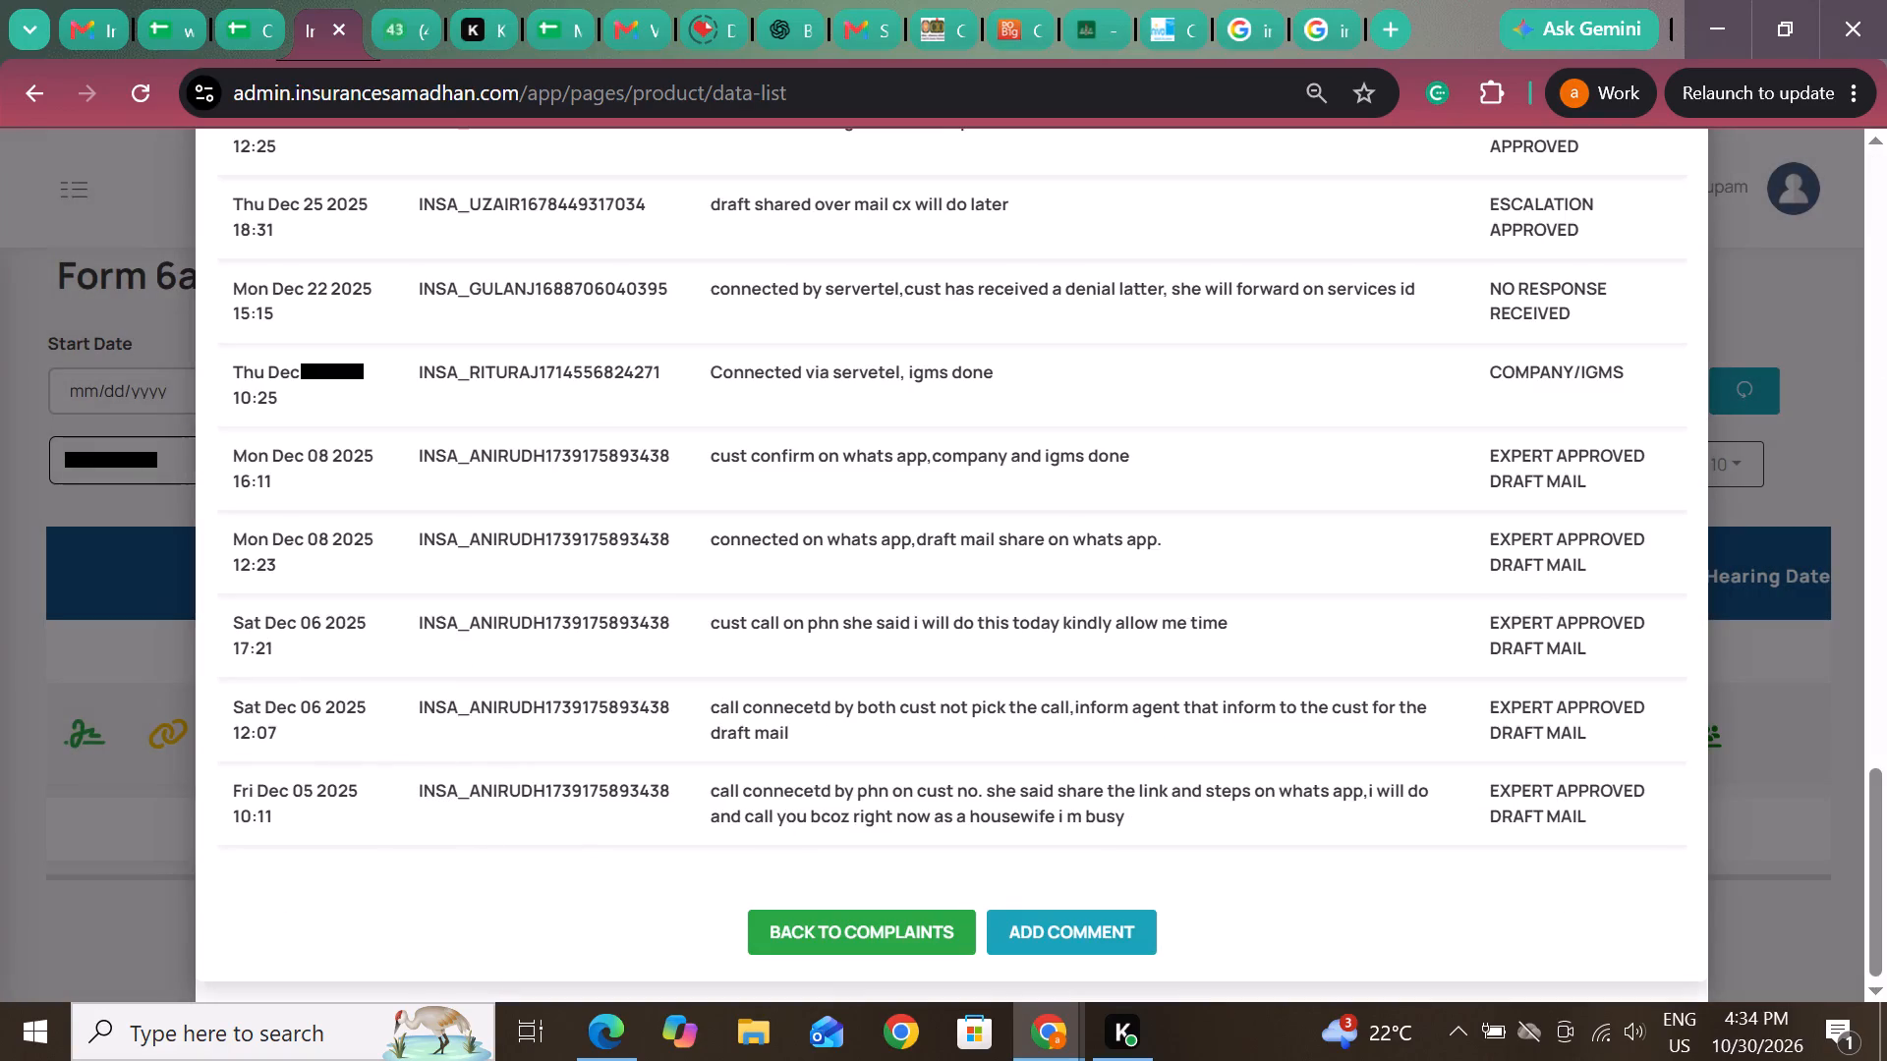
pyautogui.scroll(7, 765, 748)
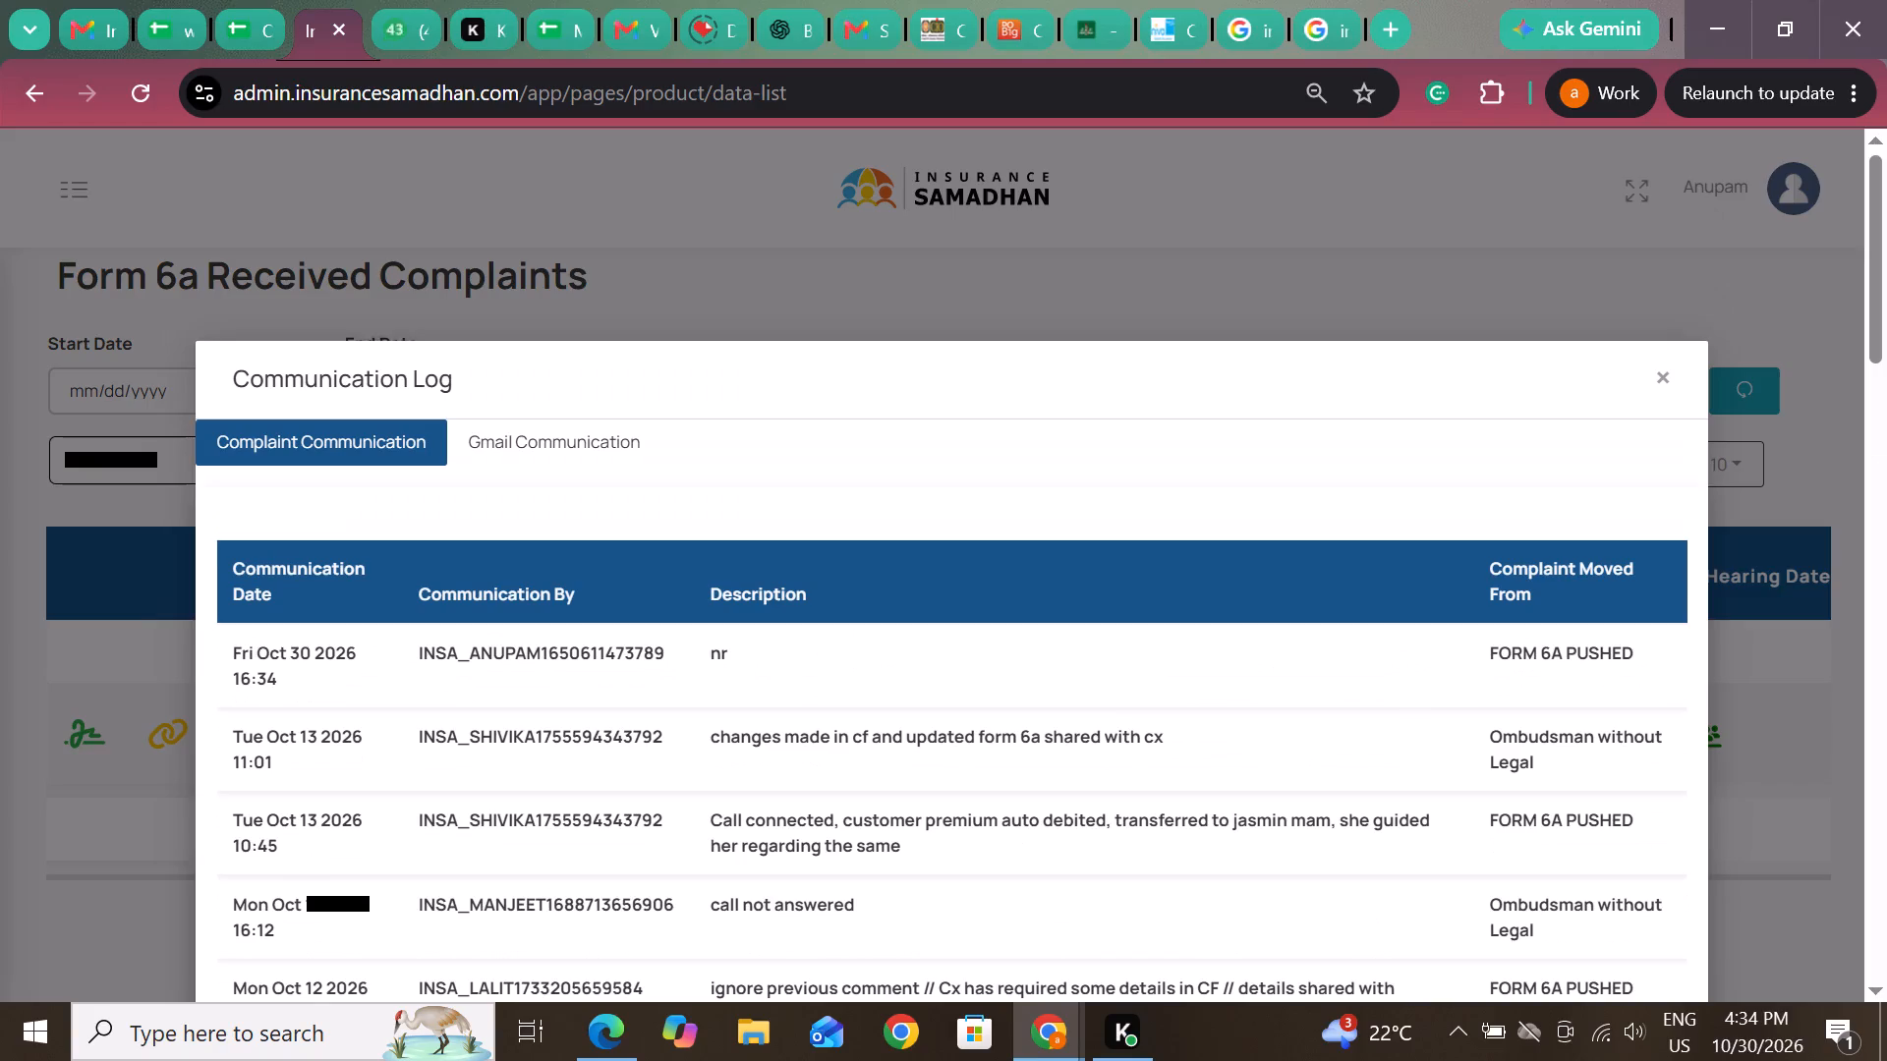
pyautogui.click(663, 251)
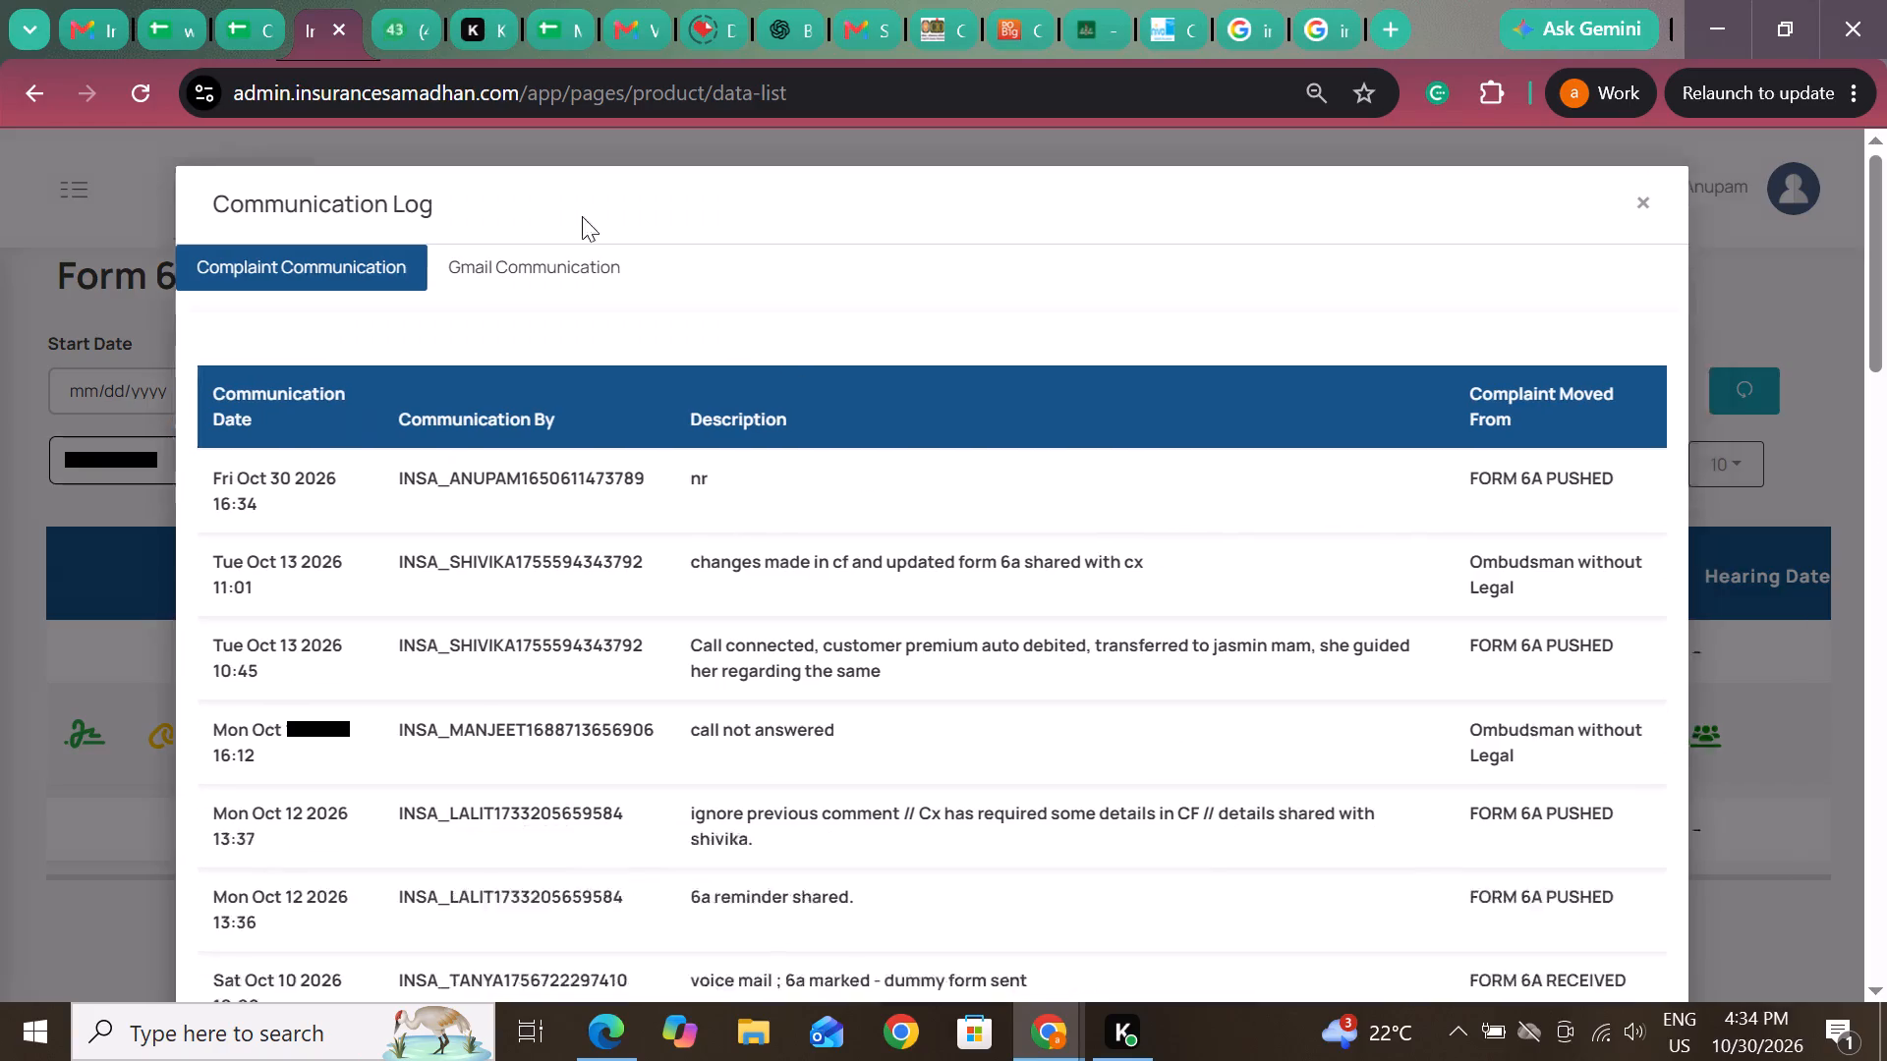
# Enter the status "nr" in column A of row 526 on the 6A pushed september sheet.
pyautogui.click(154, 28)
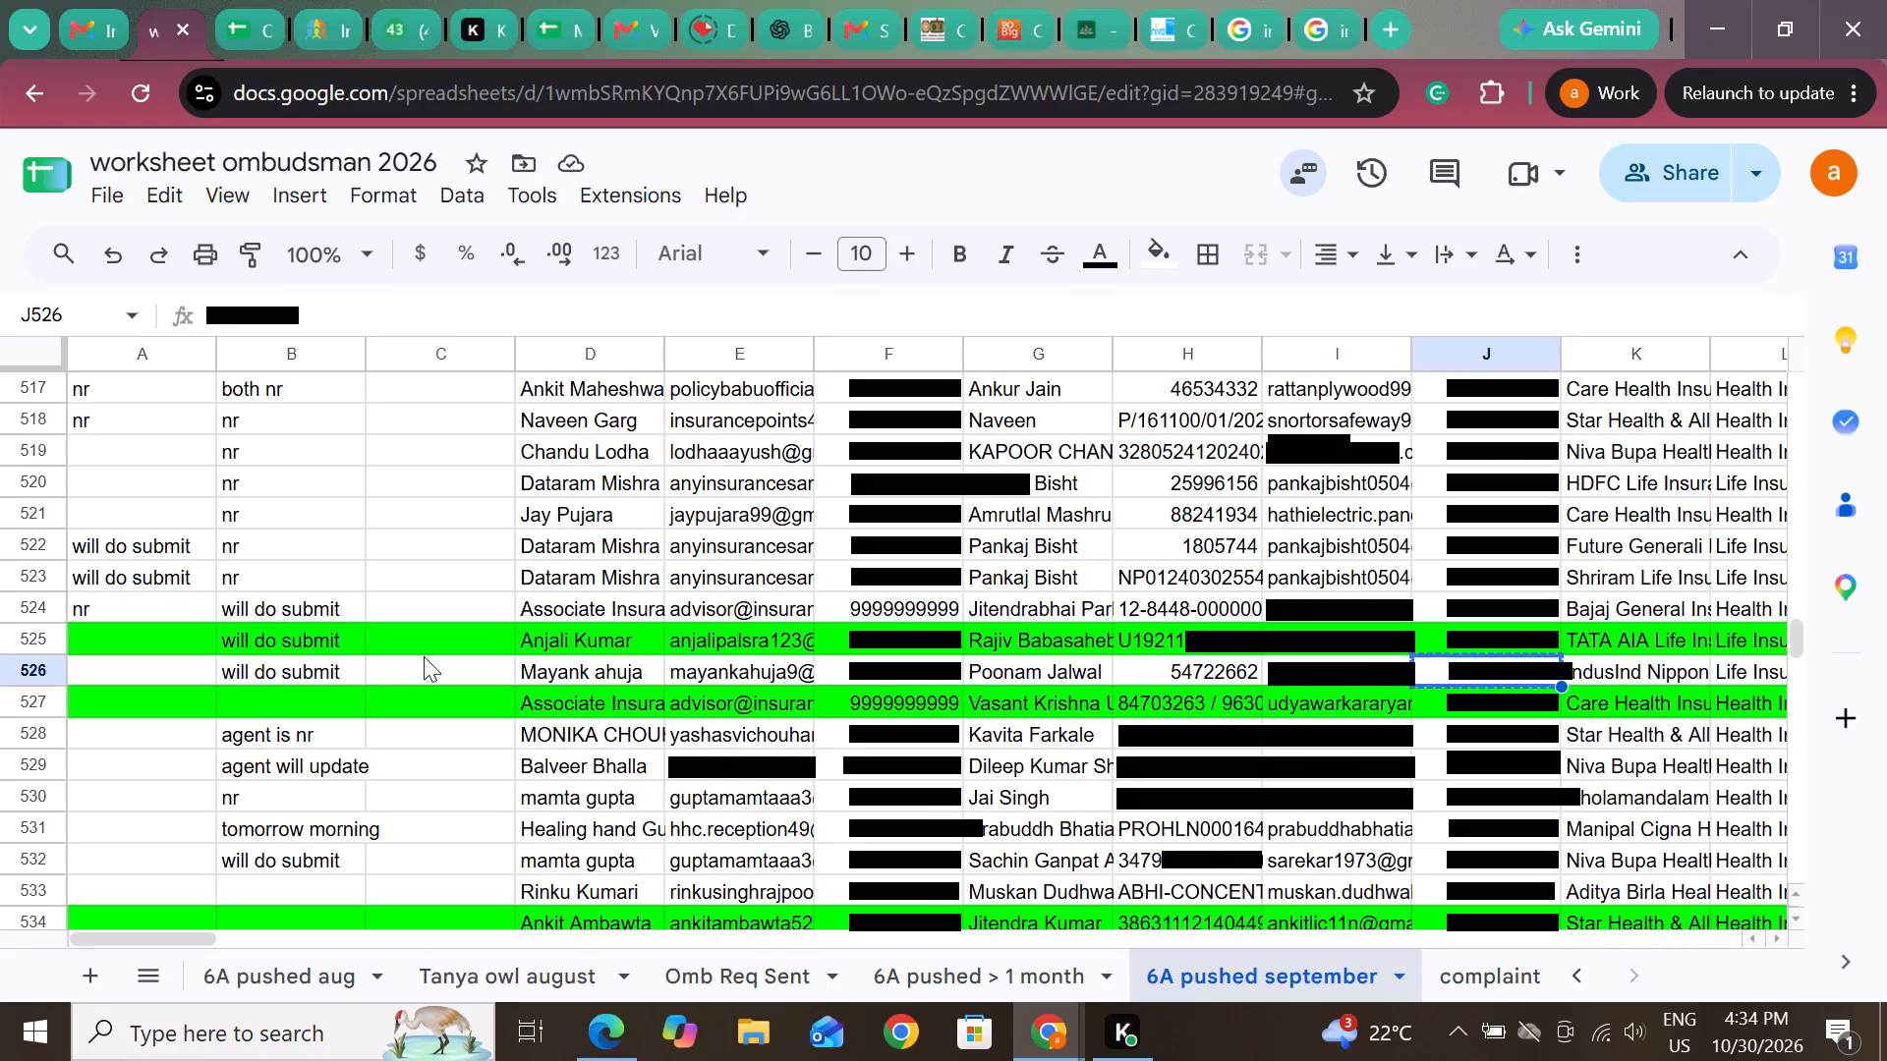
pyautogui.click(176, 656)
pyautogui.click(176, 668)
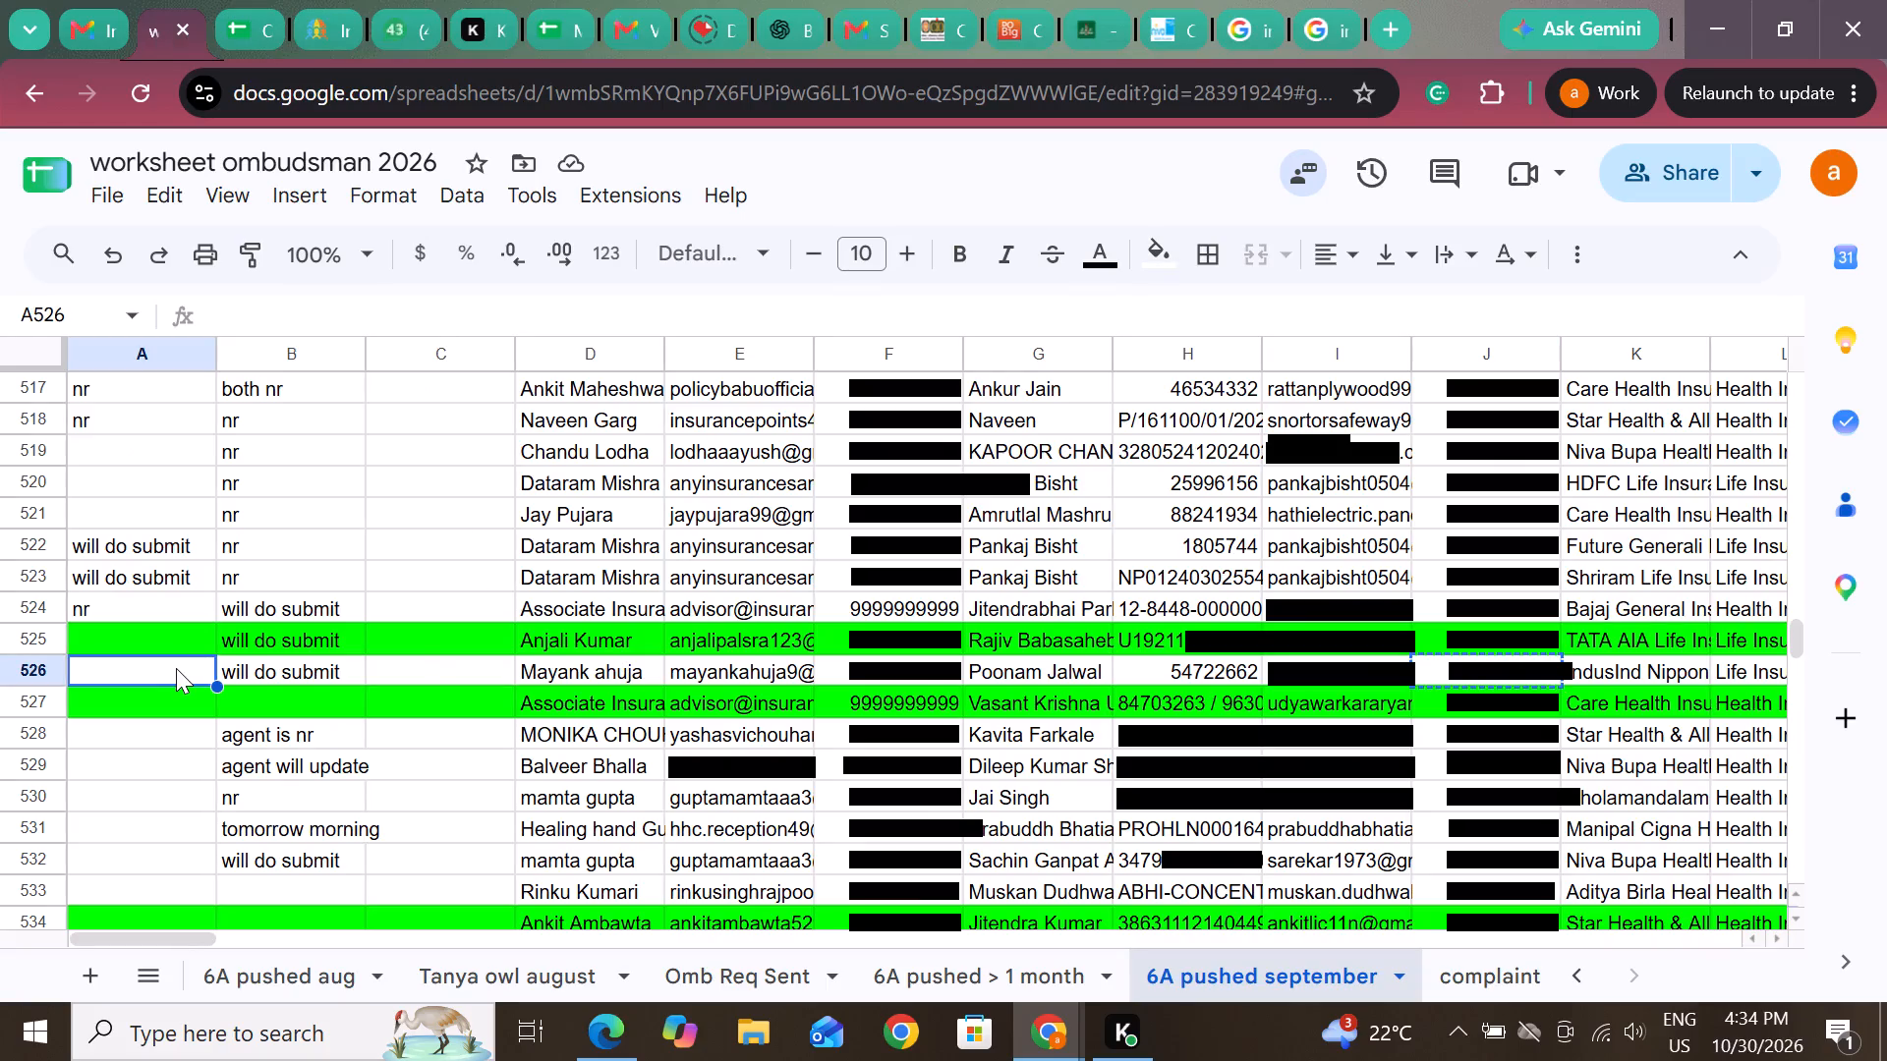
pyautogui.press('n')
pyautogui.press('r')
pyautogui.click(171, 714)
pyautogui.click(170, 716)
pyautogui.click(170, 727)
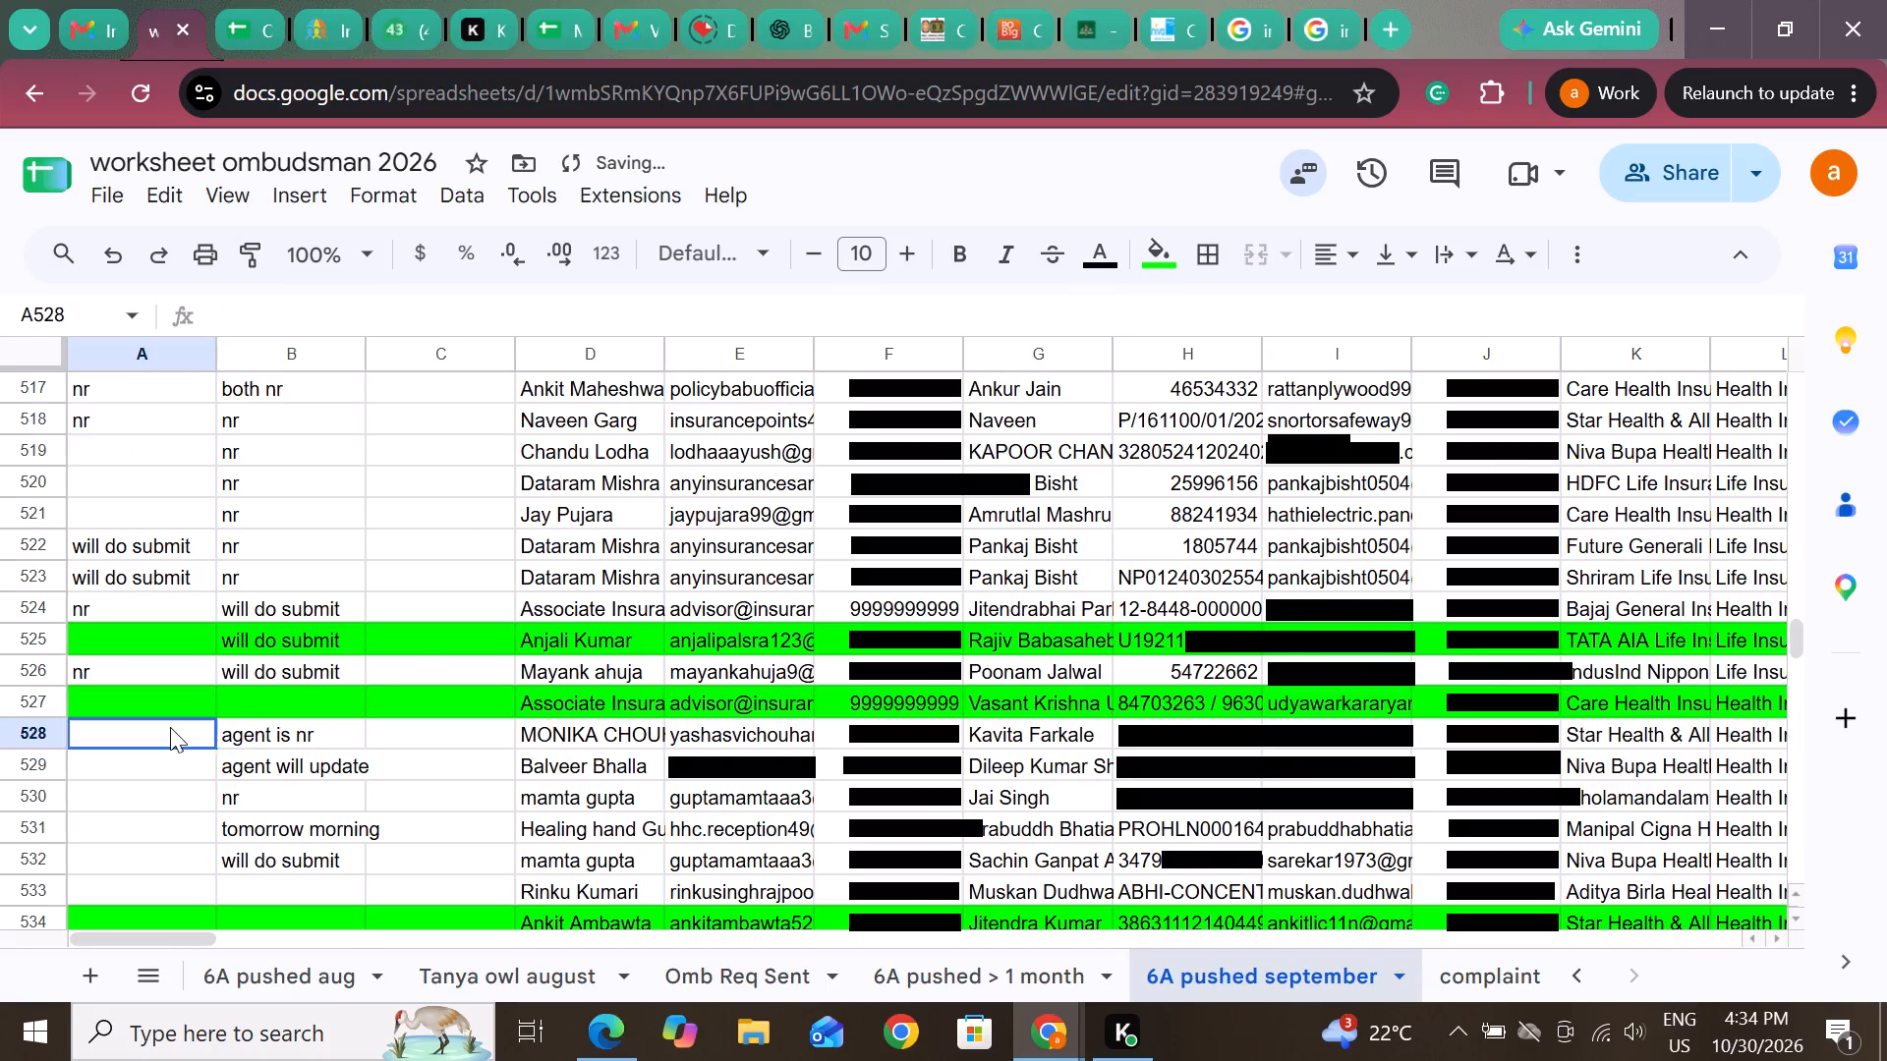
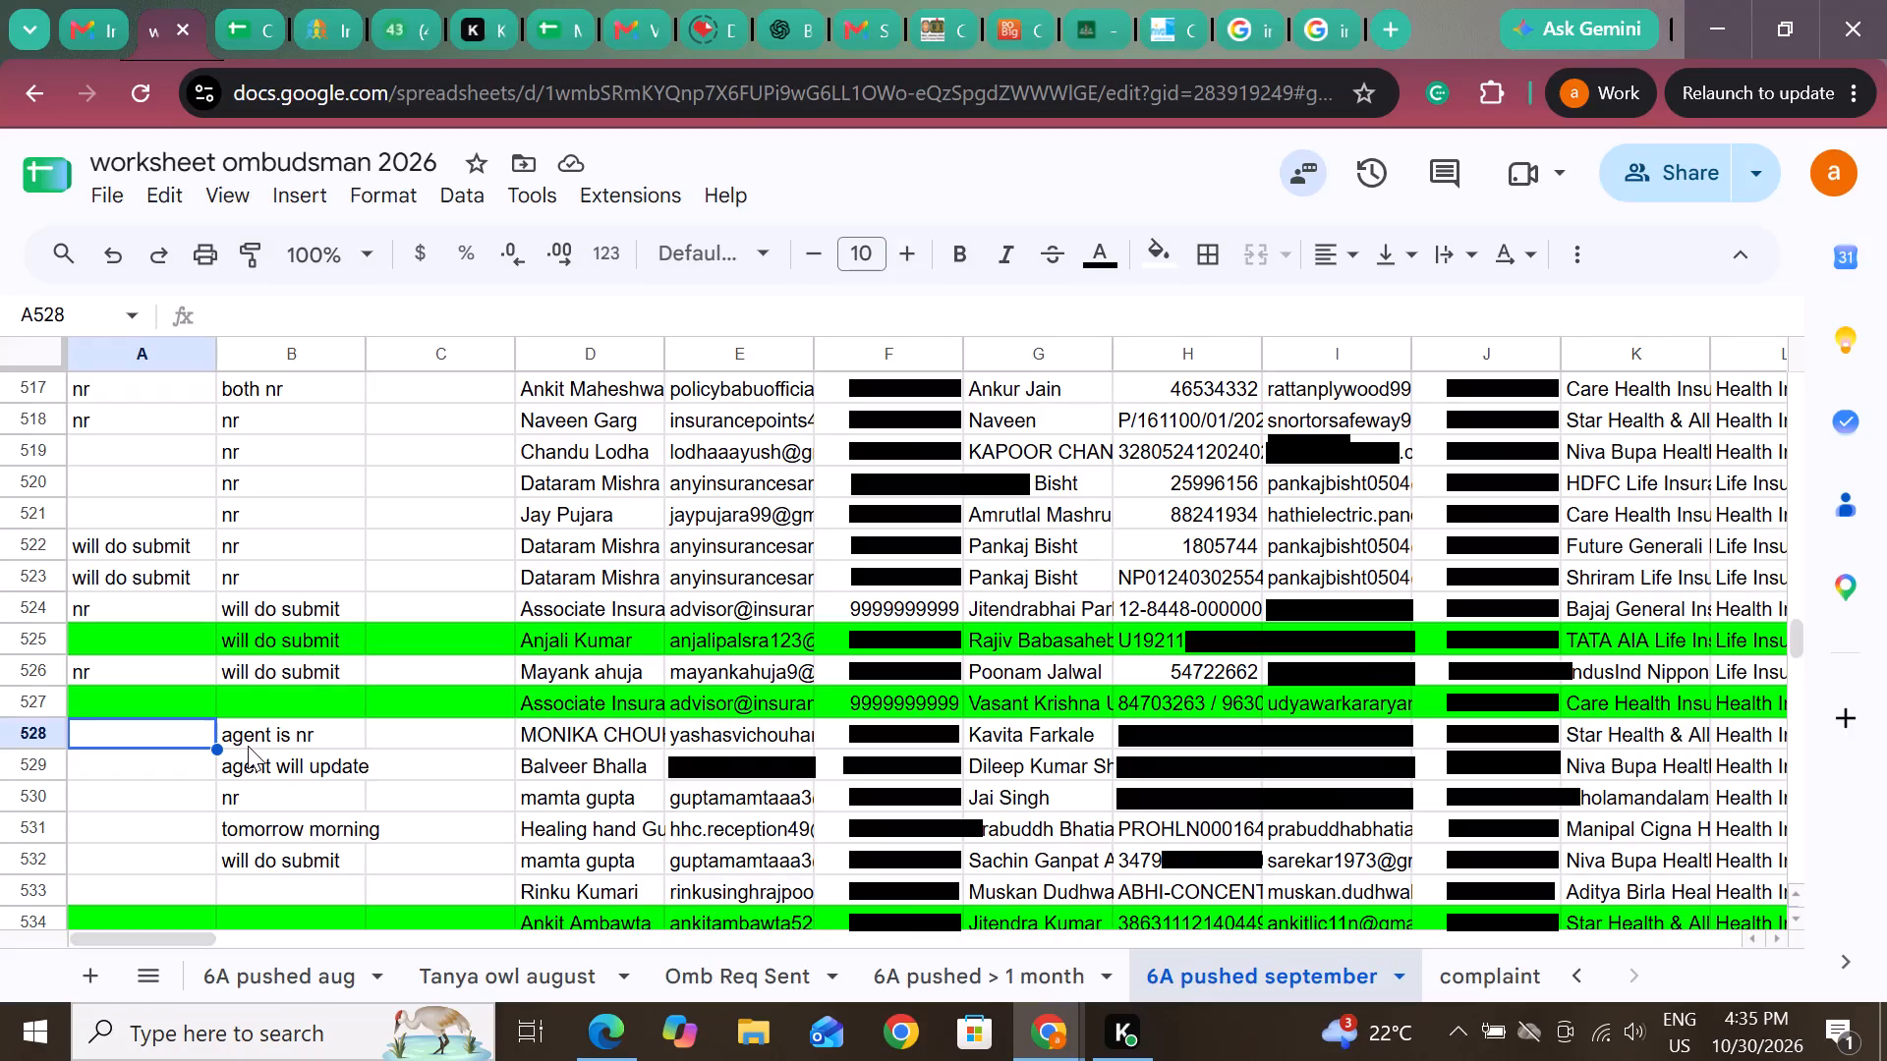
# Look through the customer and agent details in row 528 and copy the customer's phone number.
pyautogui.click(452, 754)
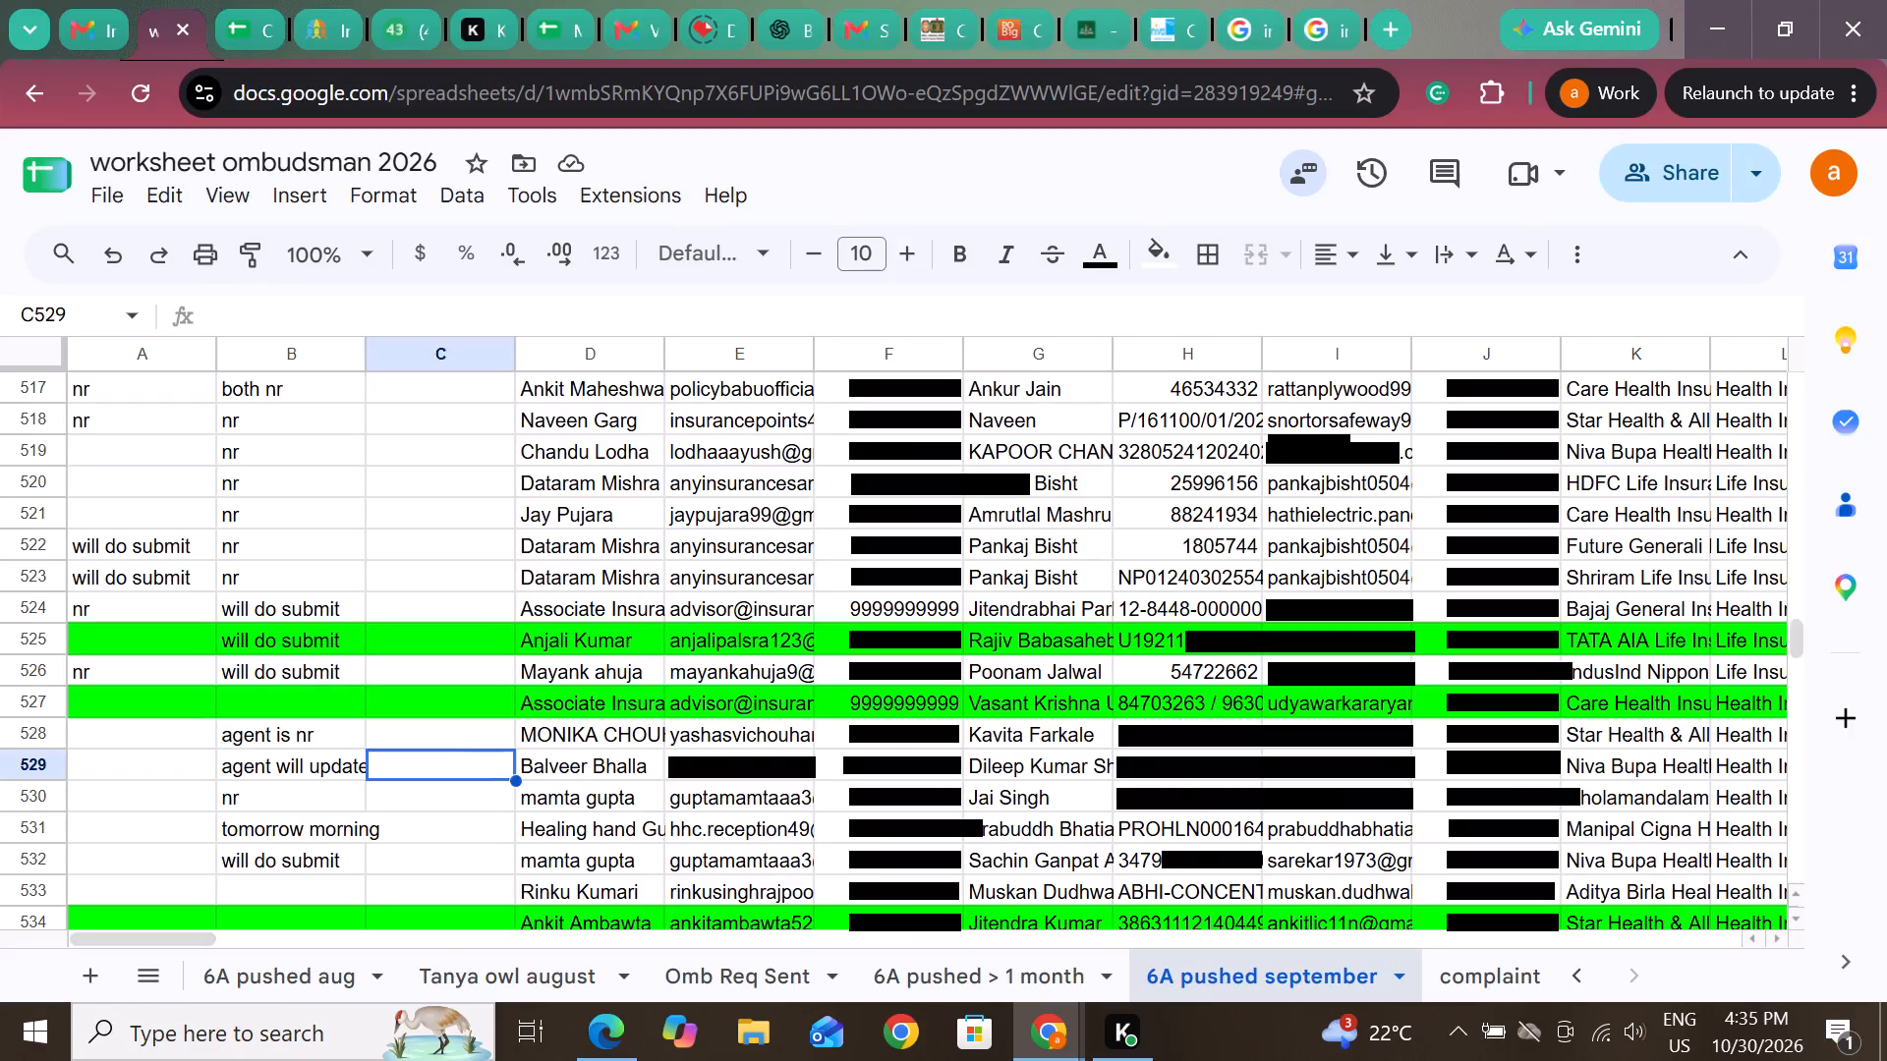
pyautogui.click(836, 738)
pyautogui.click(1070, 741)
pyautogui.click(1144, 745)
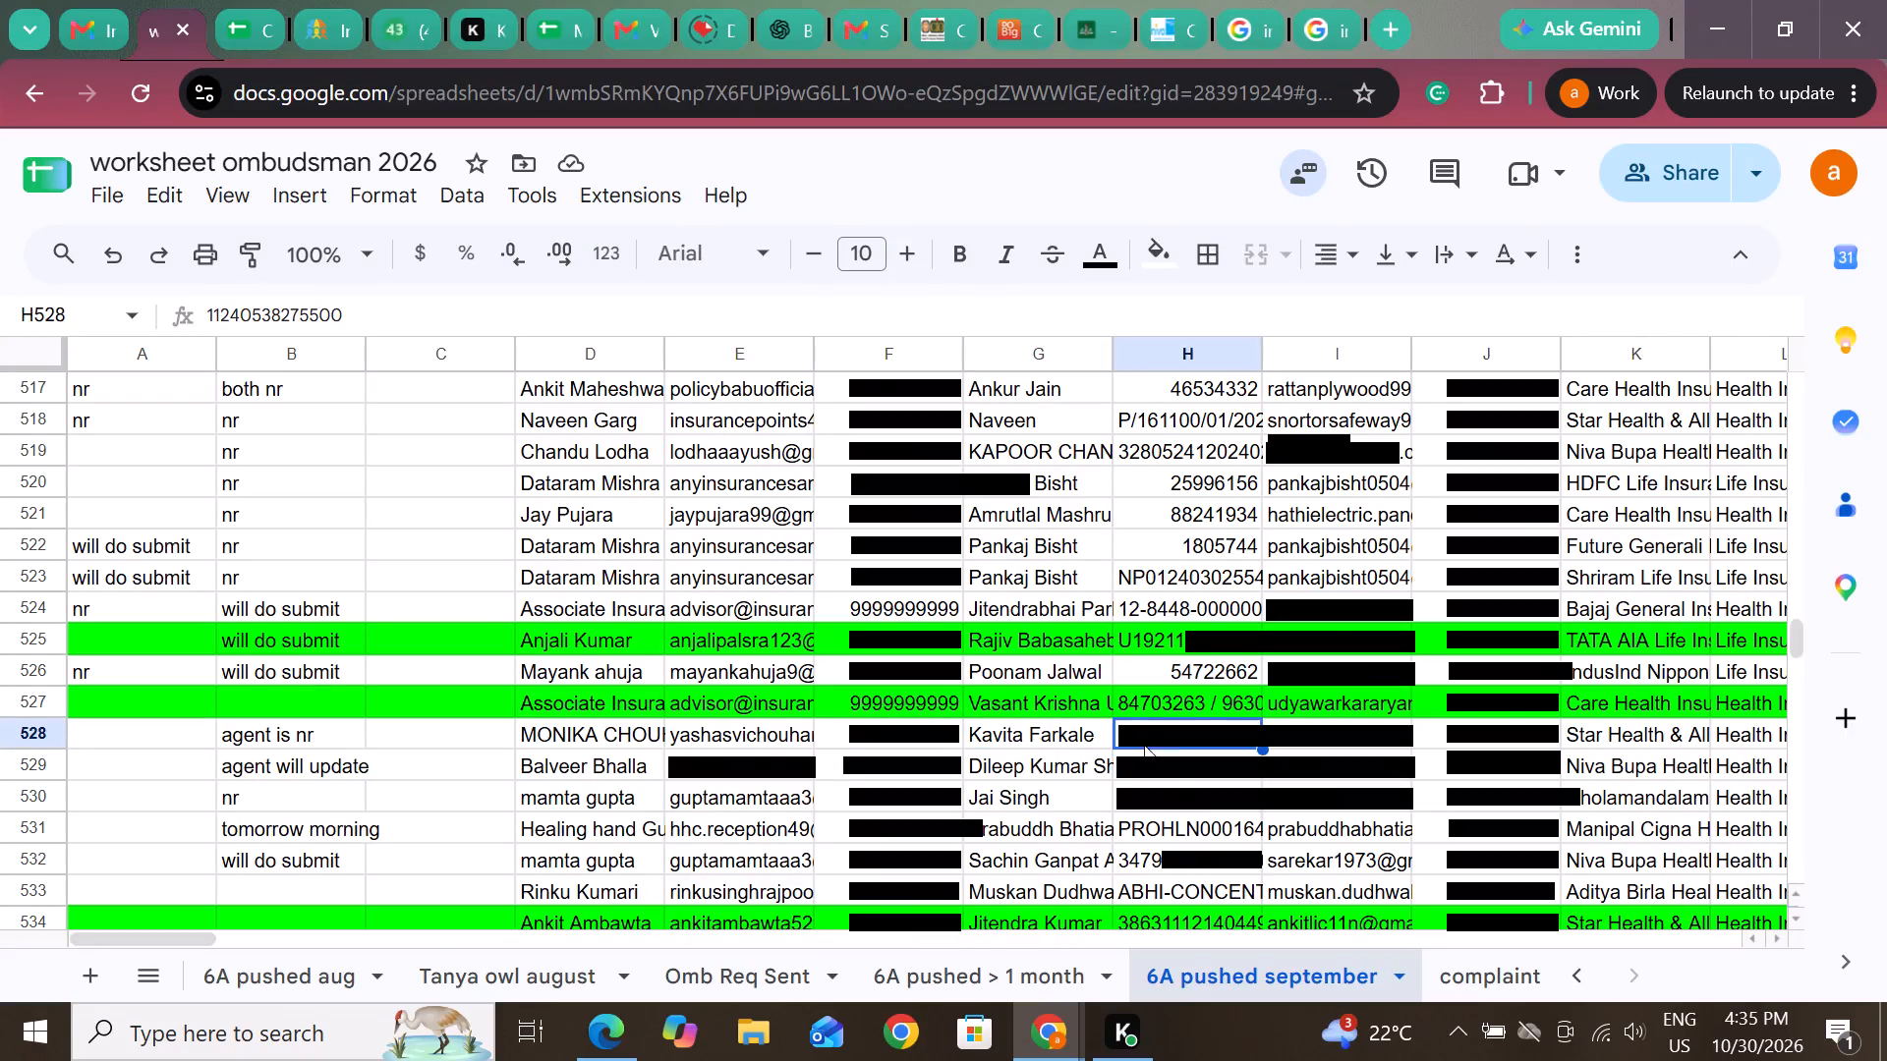
pyautogui.click(1293, 737)
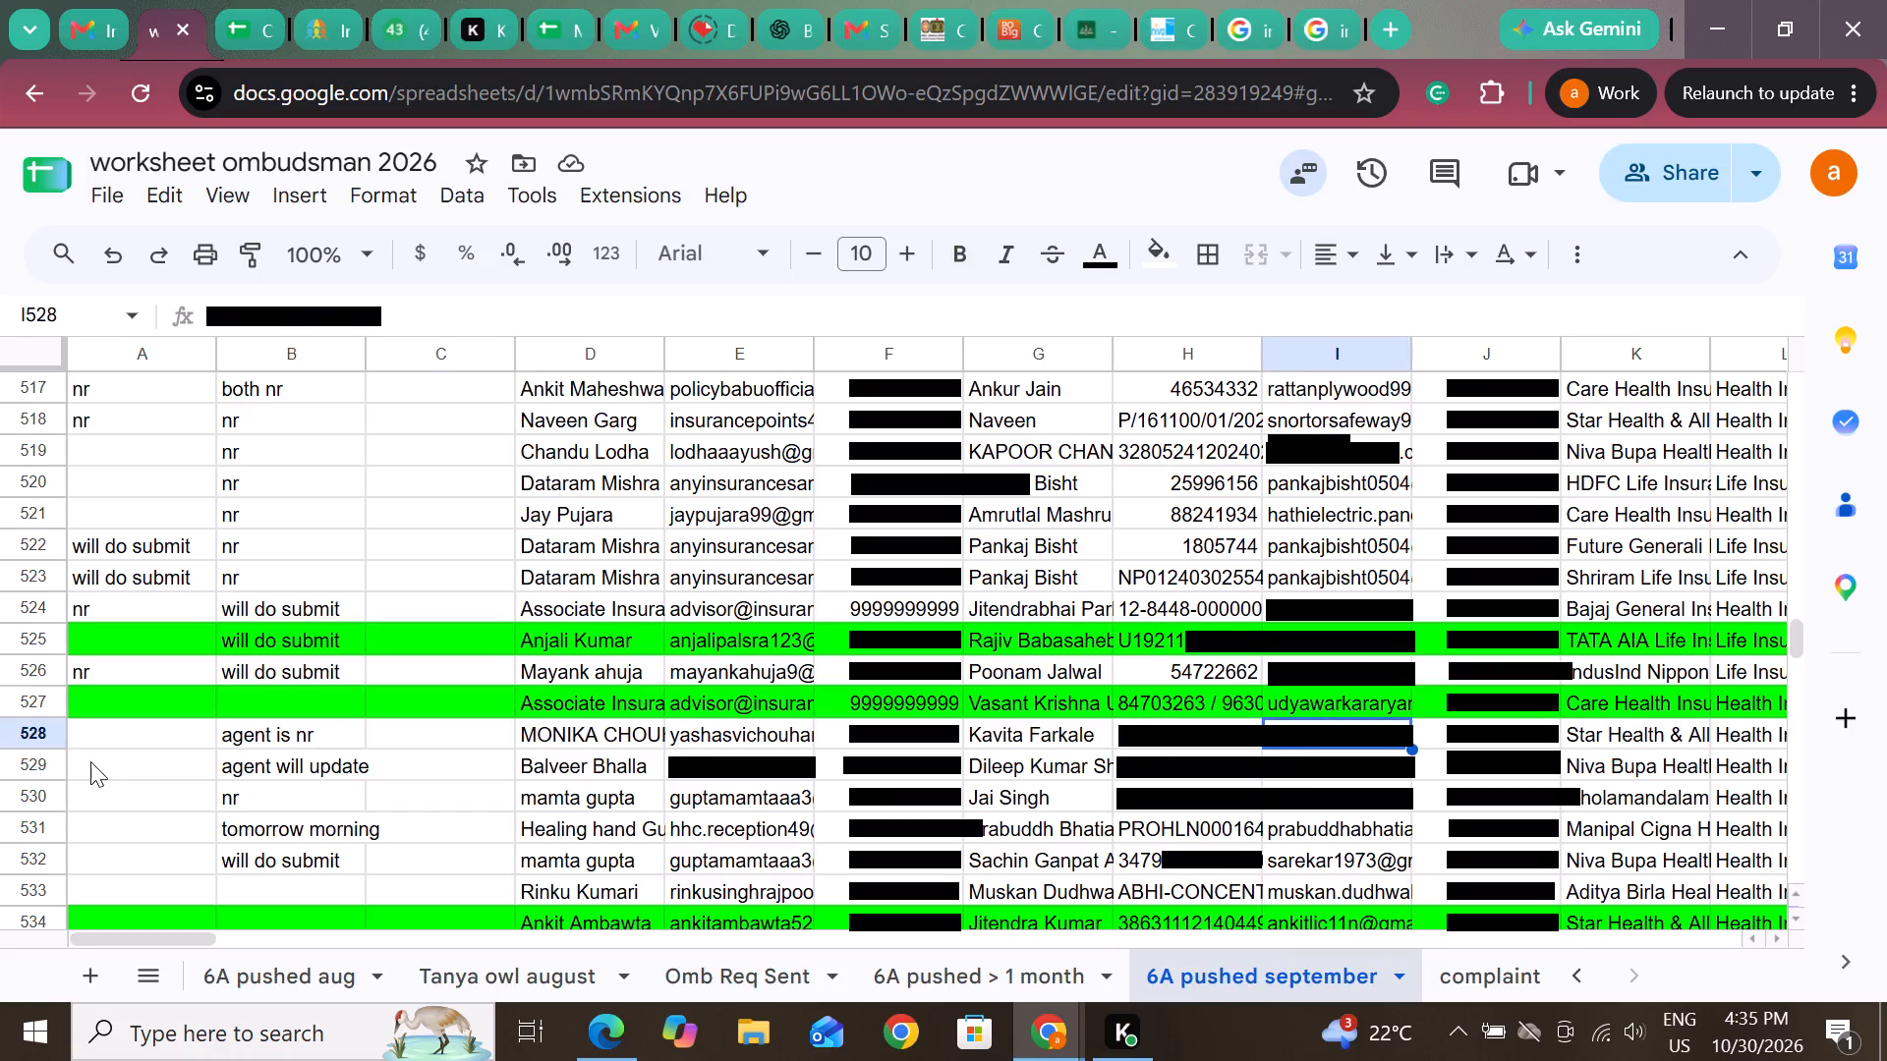
pyautogui.click(1193, 700)
pyautogui.click(801, 724)
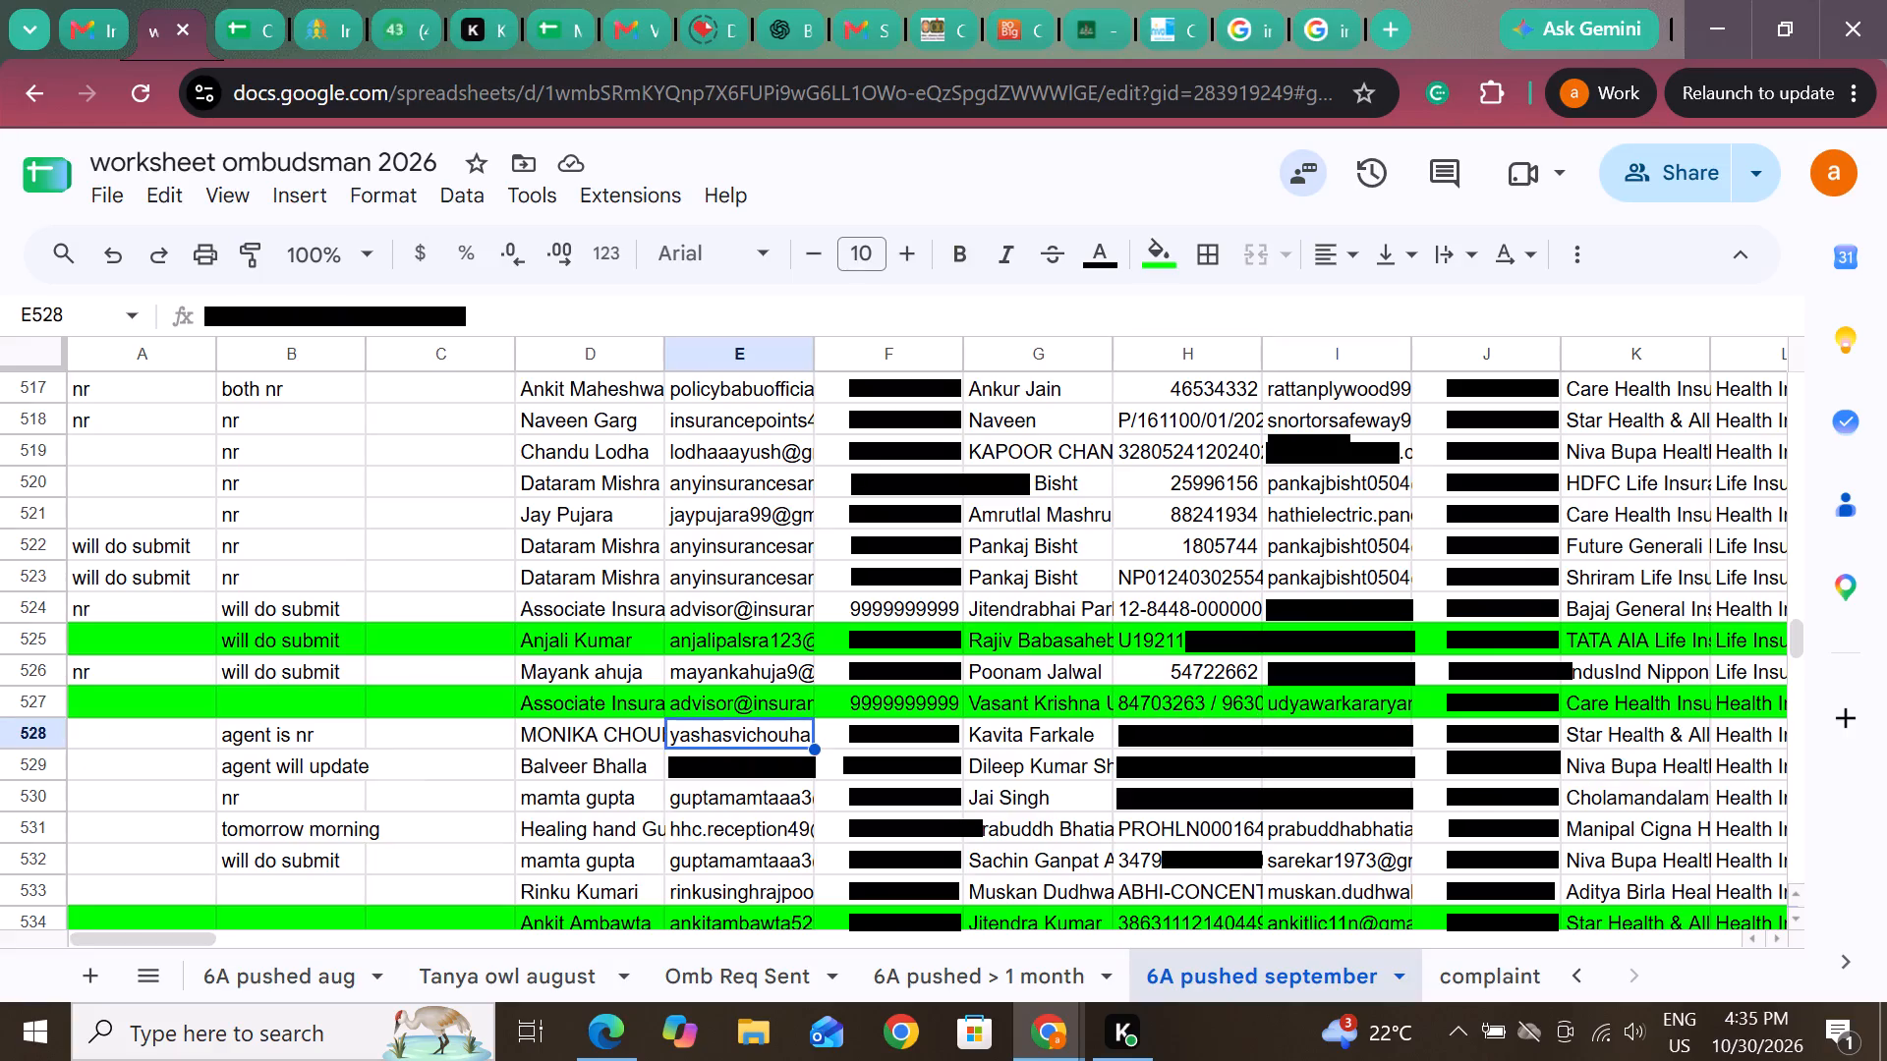
pyautogui.click(176, 755)
pyautogui.click(202, 746)
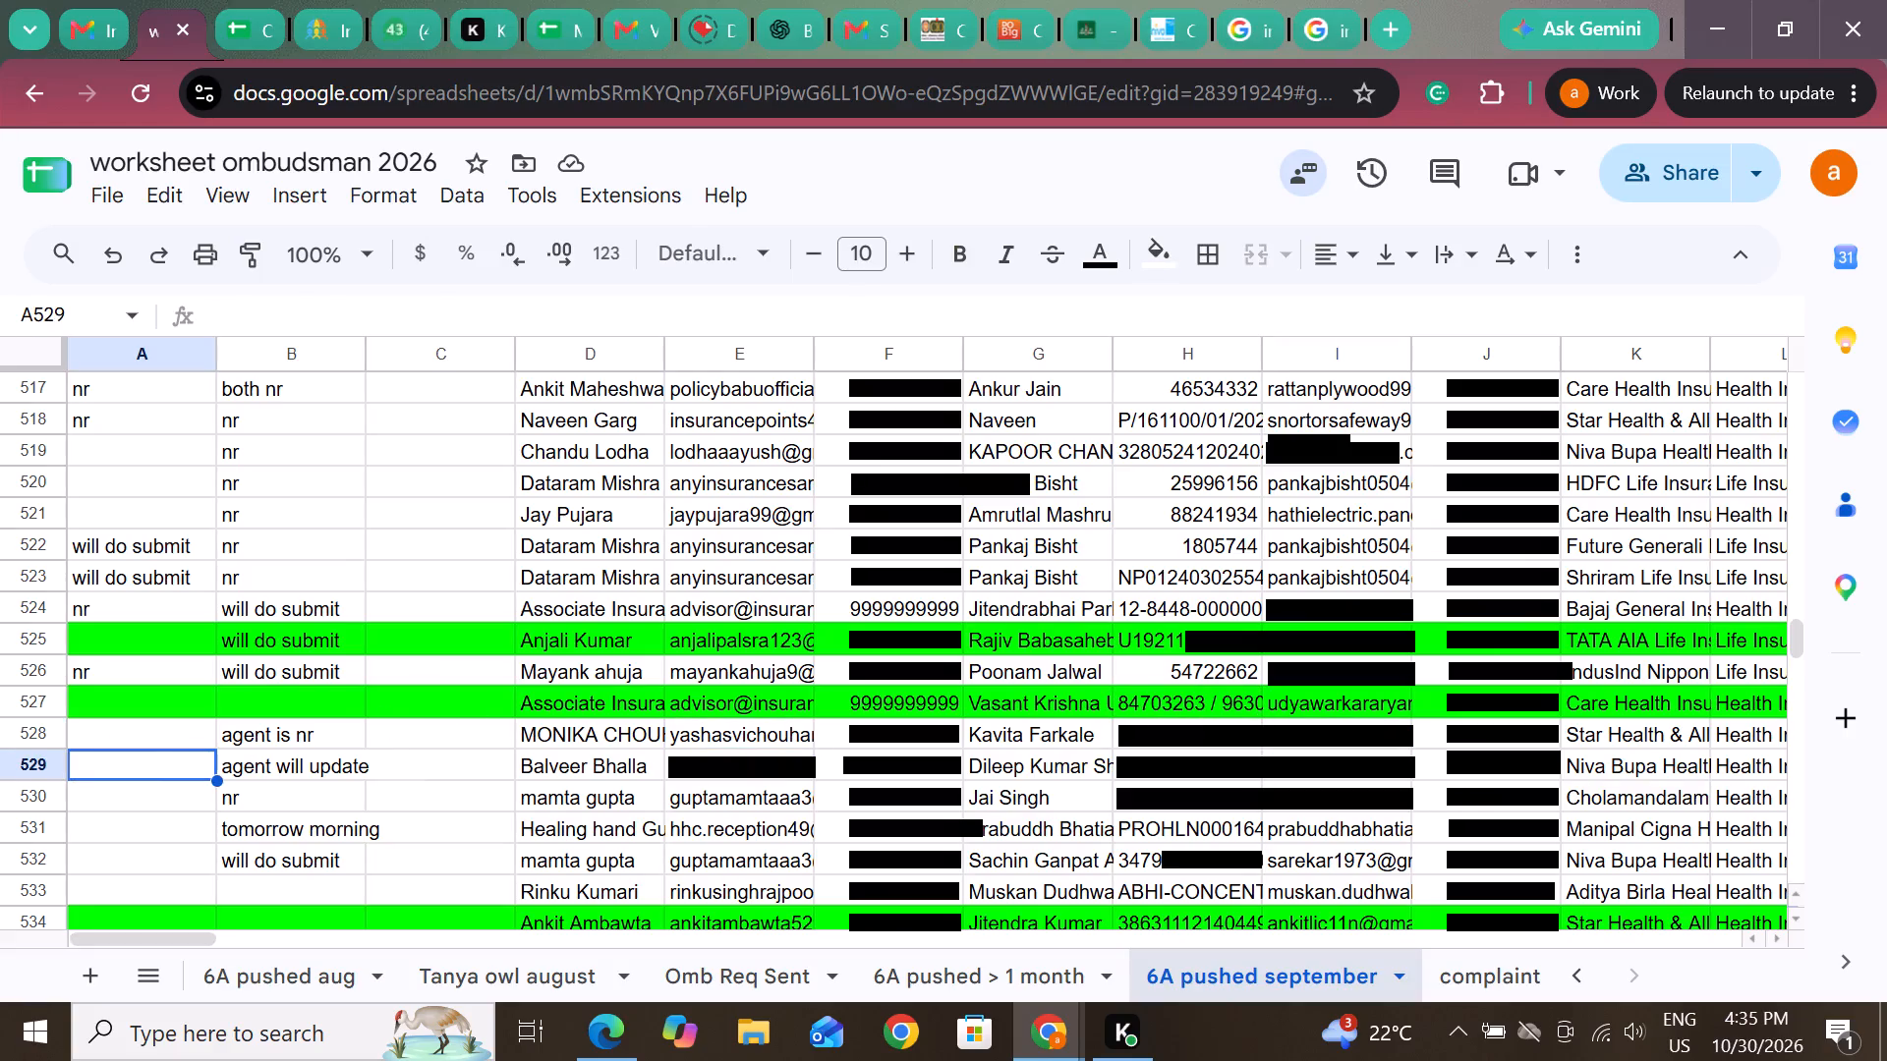
pyautogui.click(1225, 756)
pyautogui.click(1334, 736)
pyautogui.click(1541, 736)
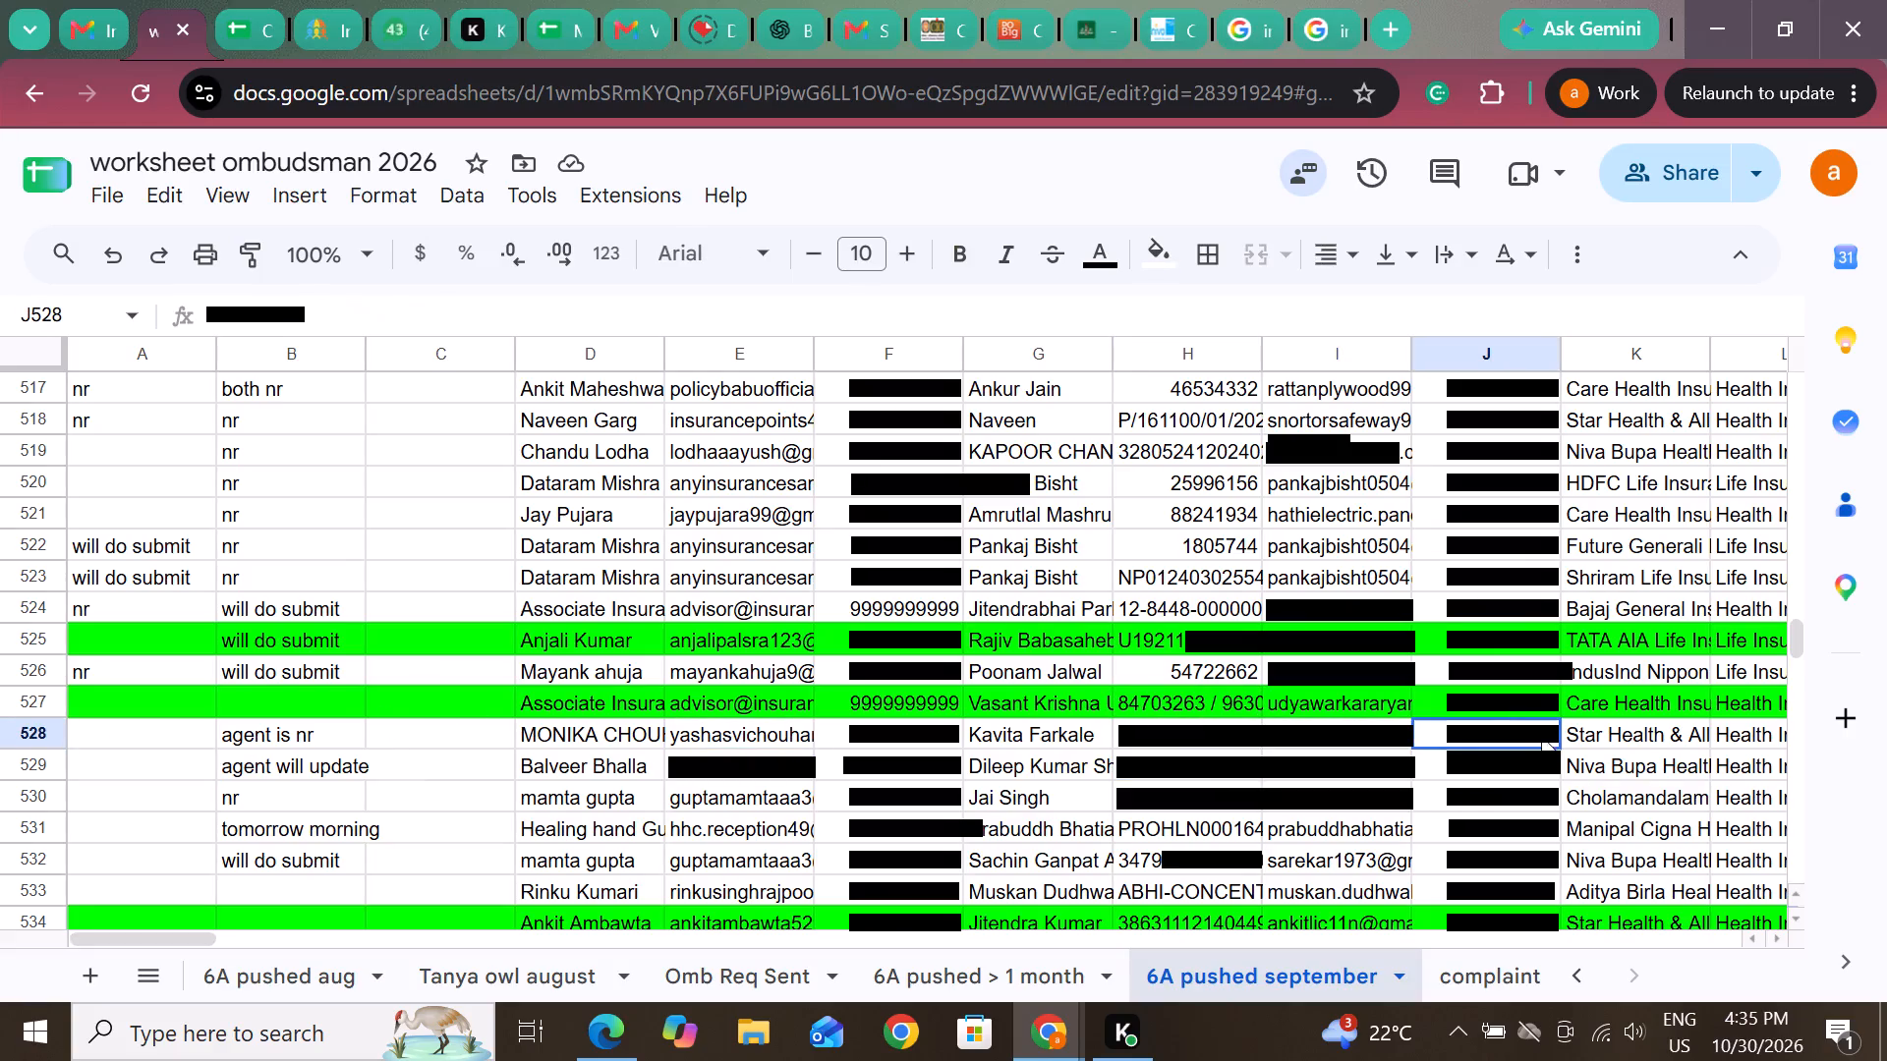
pyautogui.hotkey('ctrl', 'c')
pyautogui.hotkey('ctrl', 'c')
# Check the communication log of the first complaint shown in the Form 6a Received Complaints list.
pyautogui.click(301, 38)
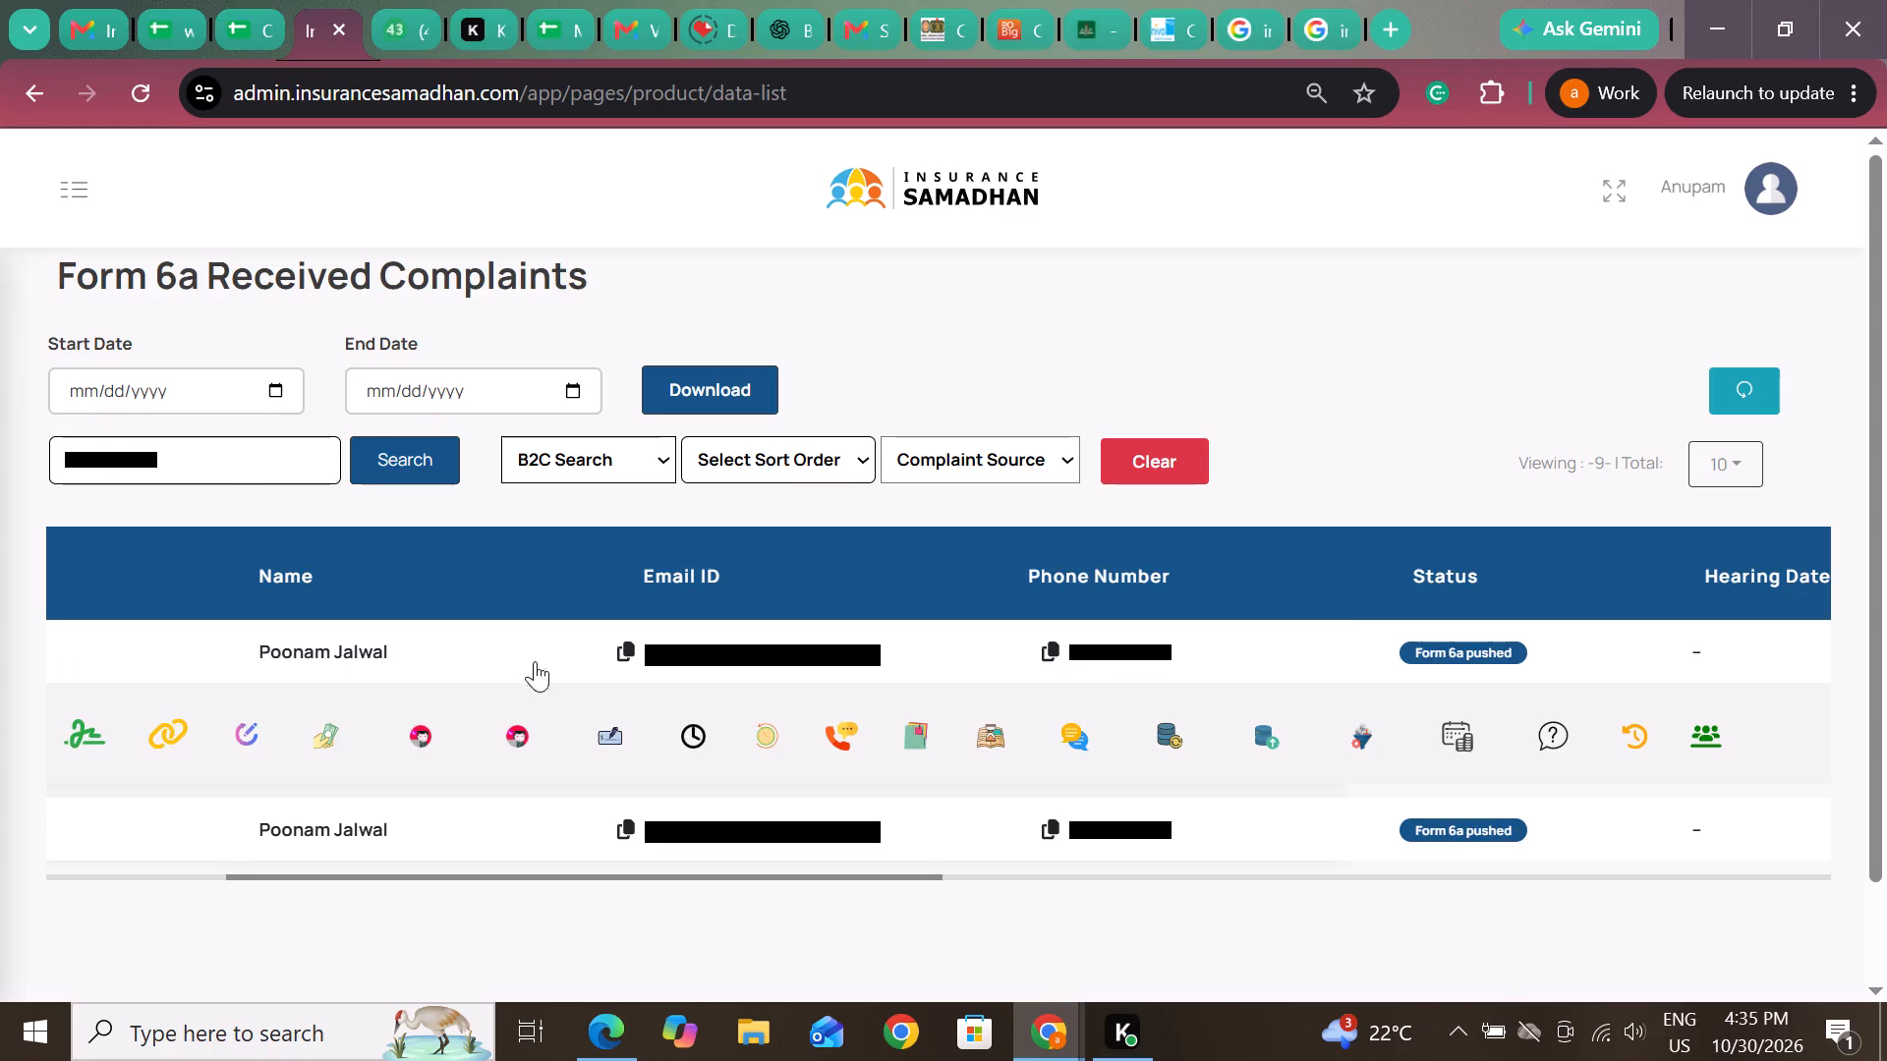
pyautogui.click(1082, 726)
pyautogui.scroll(5, 906, 758)
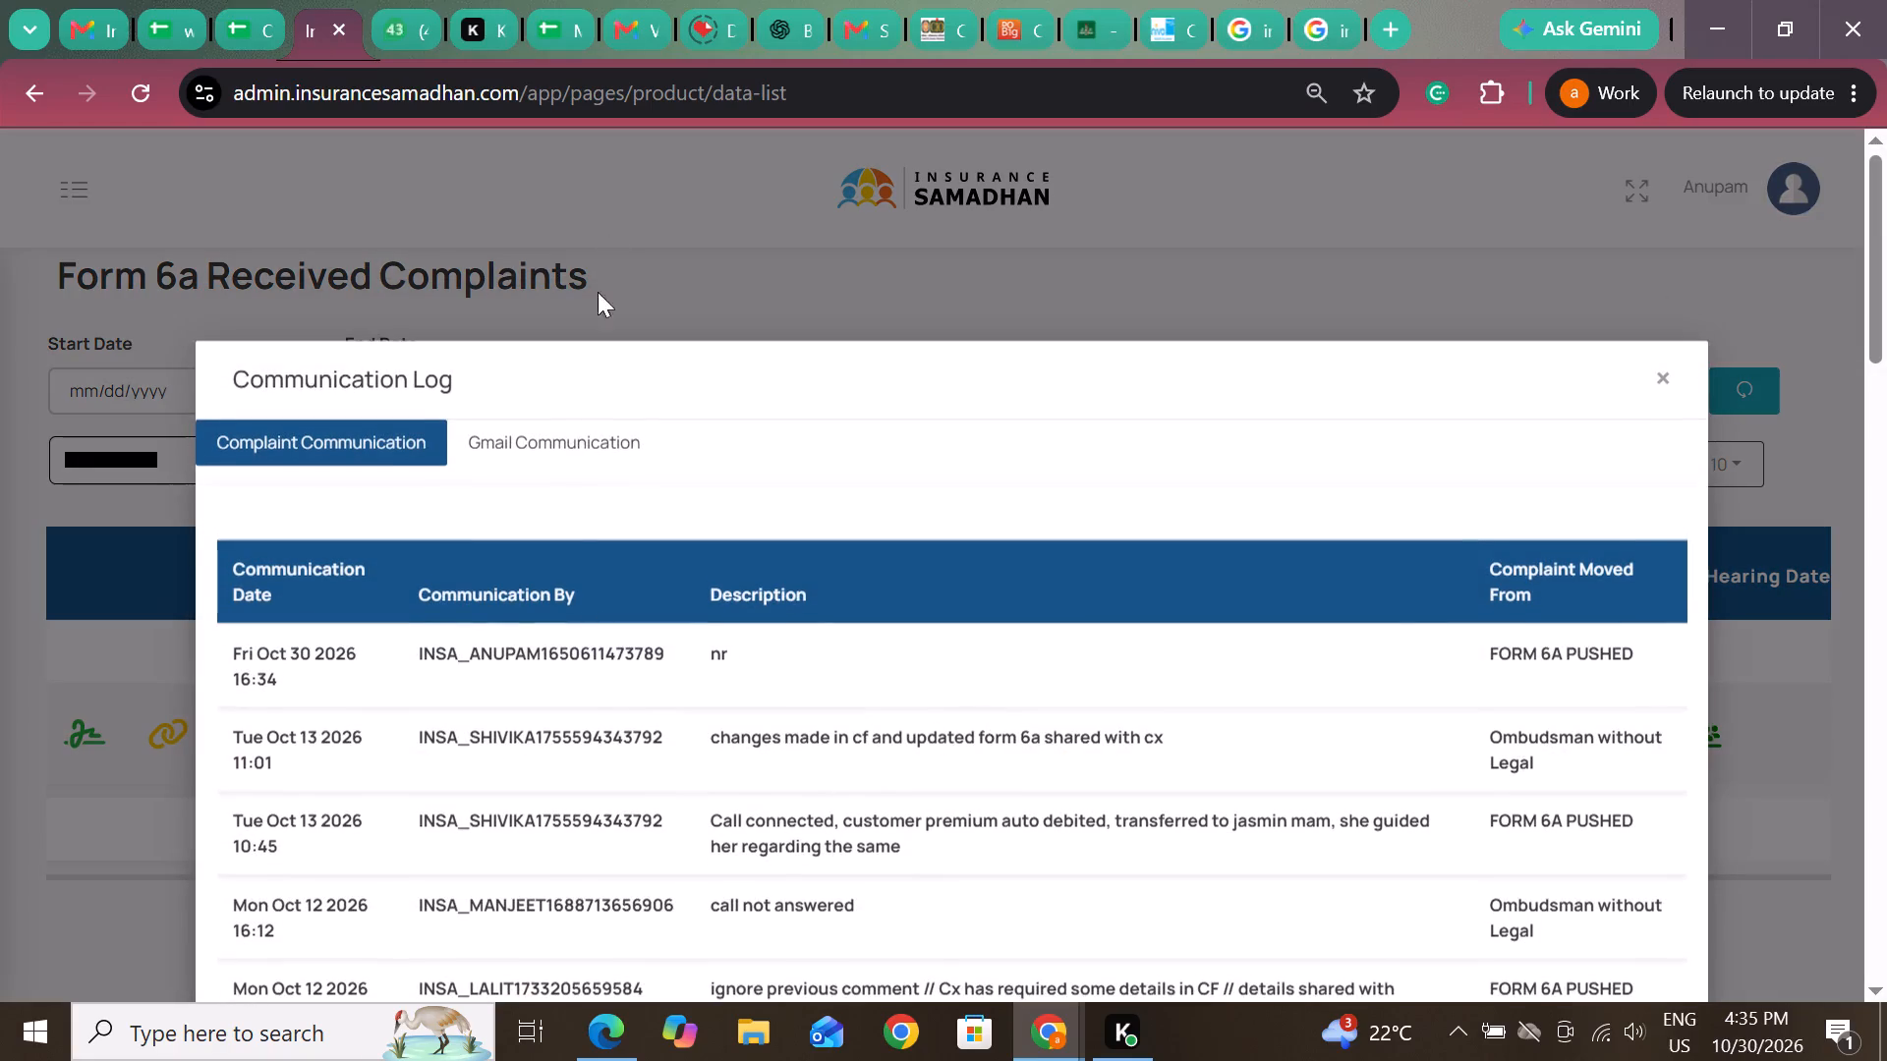
pyautogui.click(614, 217)
# Enter the status "nr" in column A of row 528 on the 6A pushed september sheet.
pyautogui.click(167, 37)
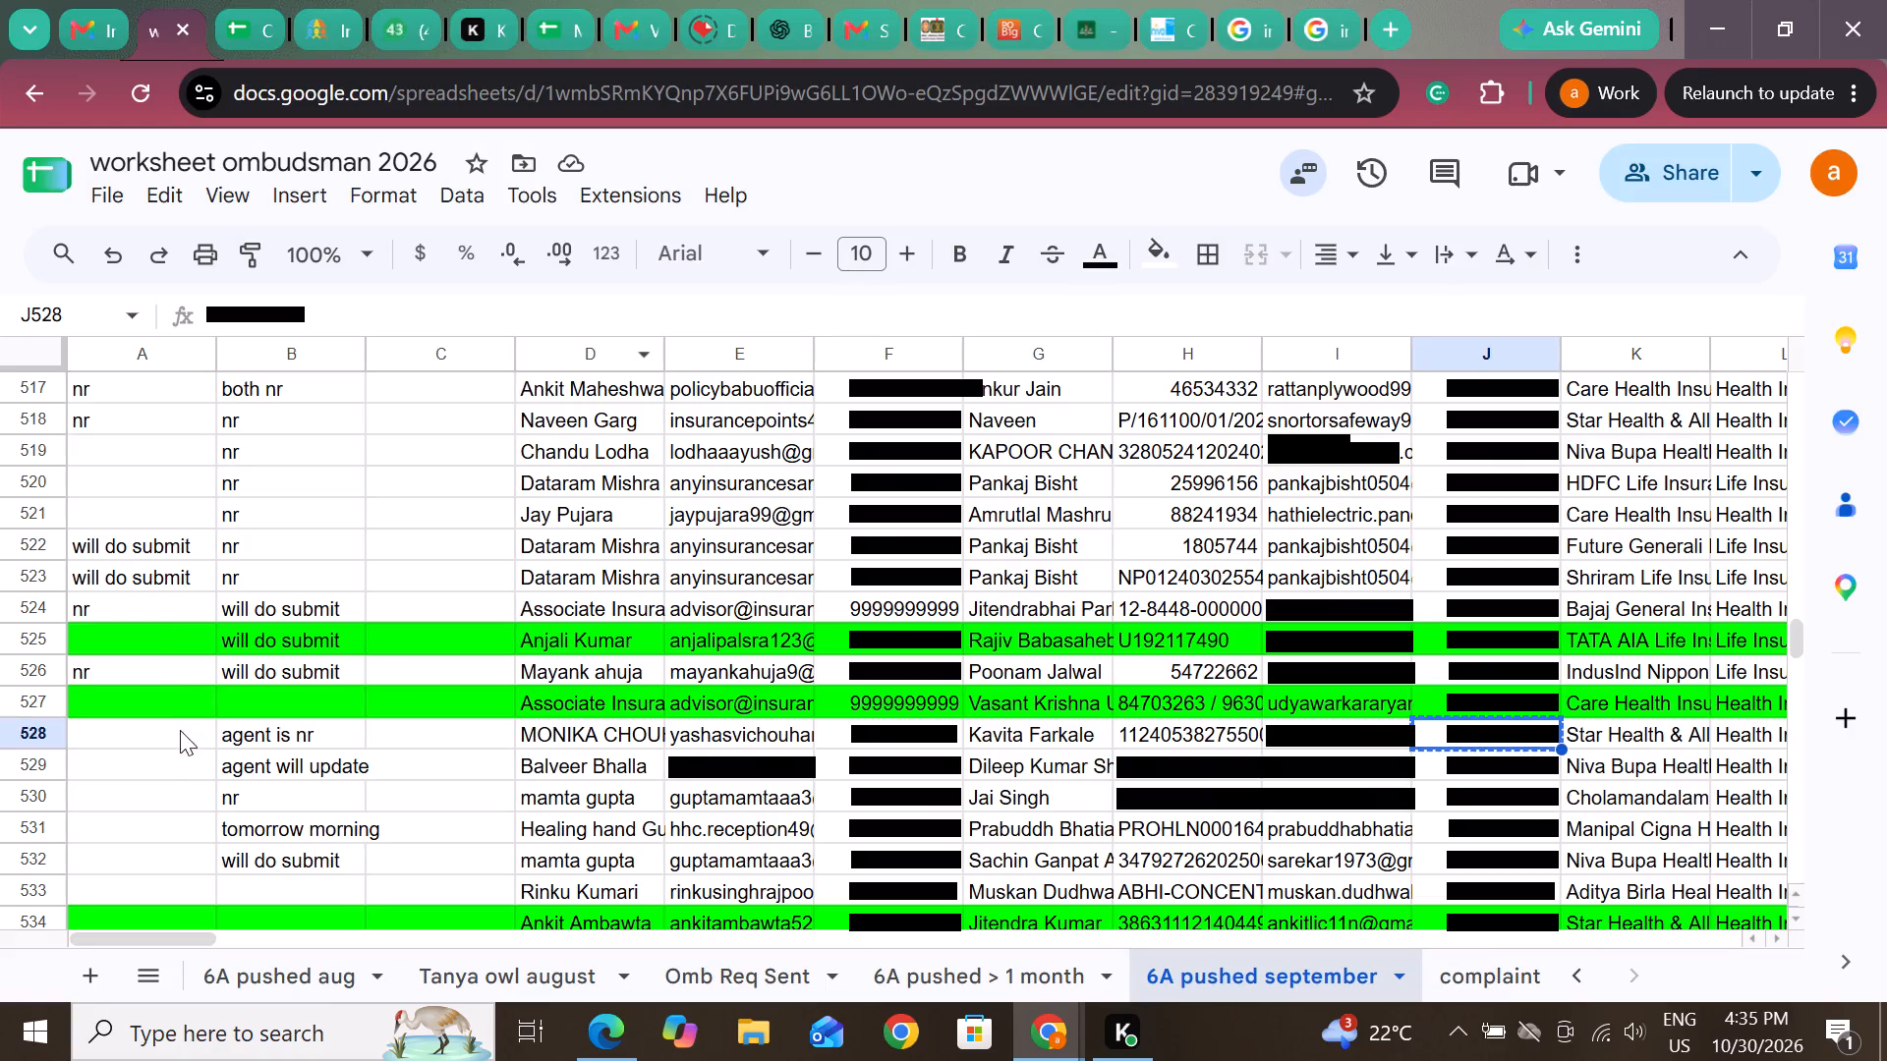
pyautogui.click(174, 741)
pyautogui.write('nr')
pyautogui.click(162, 768)
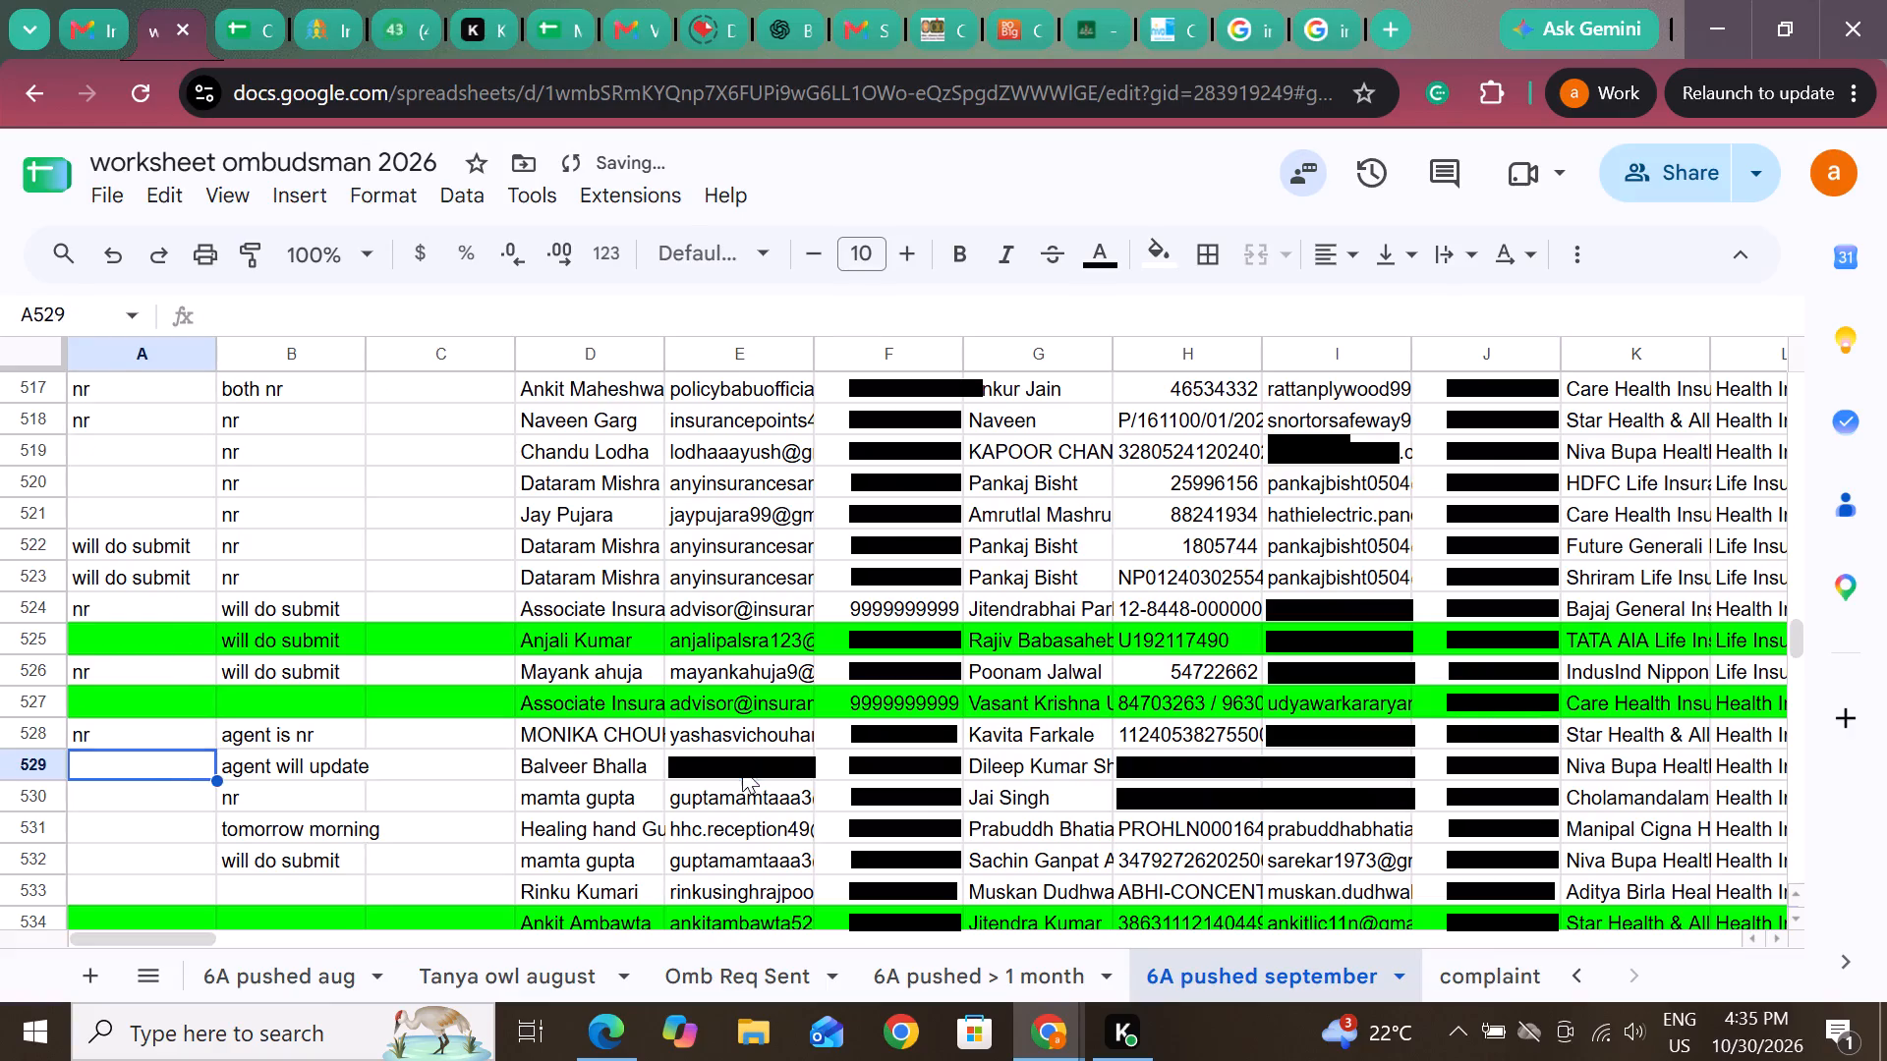
# Copy the customer's phone number from row 529 and search the Form 6a Received Complaints list for it.
pyautogui.click(742, 768)
pyautogui.click(1097, 754)
pyautogui.click(1319, 772)
pyautogui.click(1481, 768)
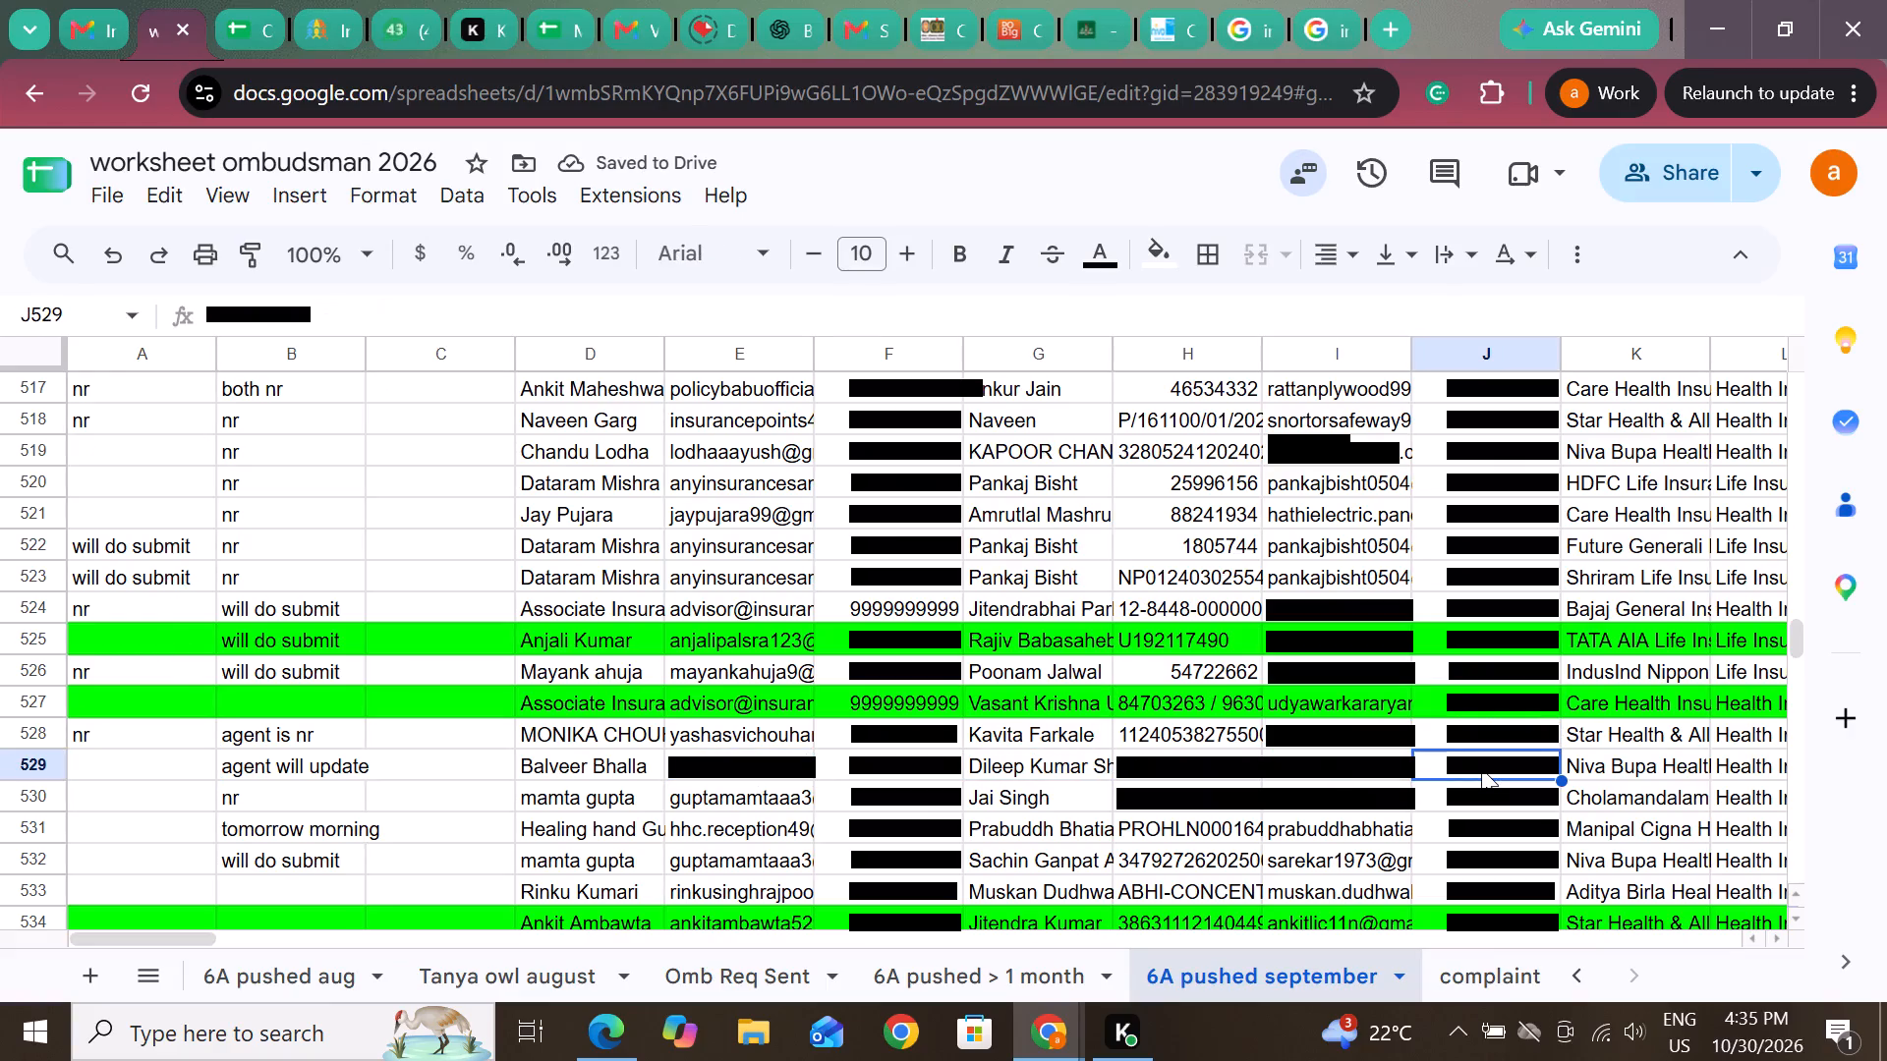
pyautogui.hotkey('ctrl', 'c')
pyautogui.hotkey('ctrl', 'c')
pyautogui.click(318, 16)
pyautogui.keyDown('ctrl'); pyautogui.doubleClick(255, 470); pyautogui.keyUp('ctrl')
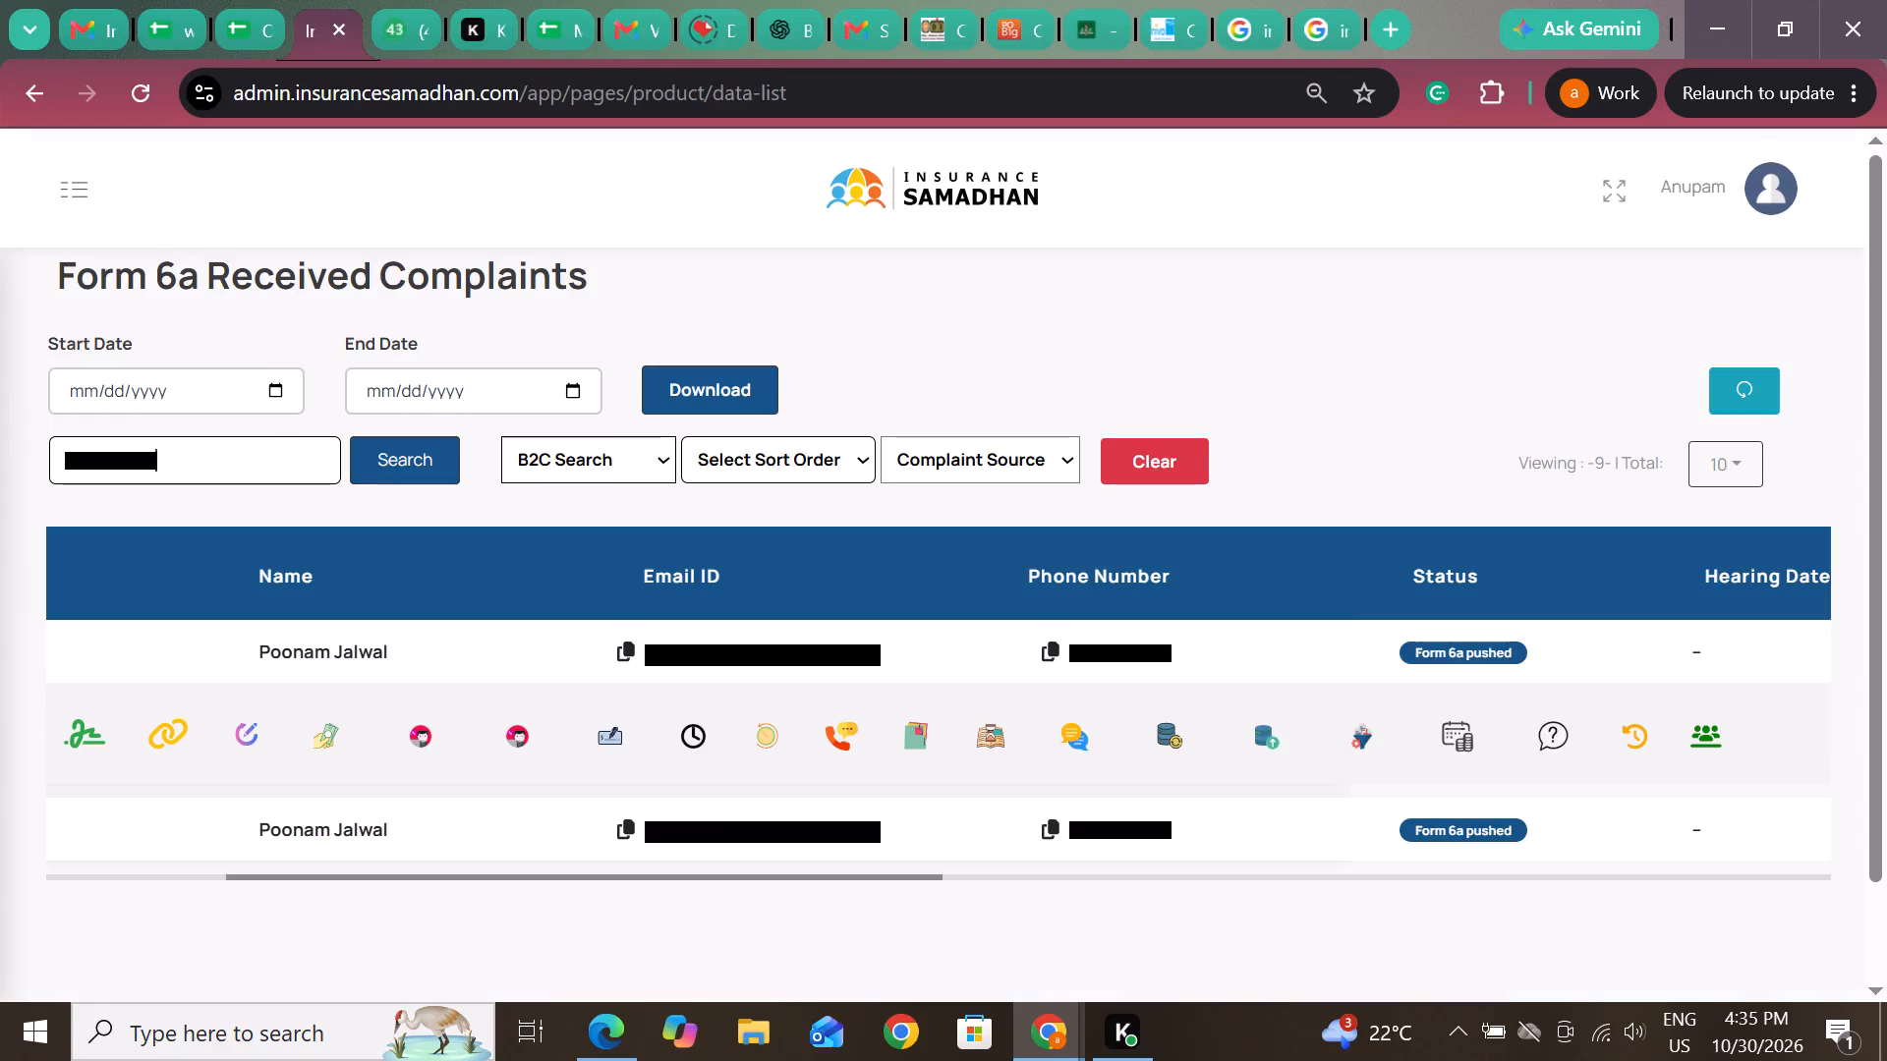
pyautogui.hotkey('ctrl', 'v')
pyautogui.keyDown('ctrl'); pyautogui.click(369, 457); pyautogui.keyUp('ctrl')
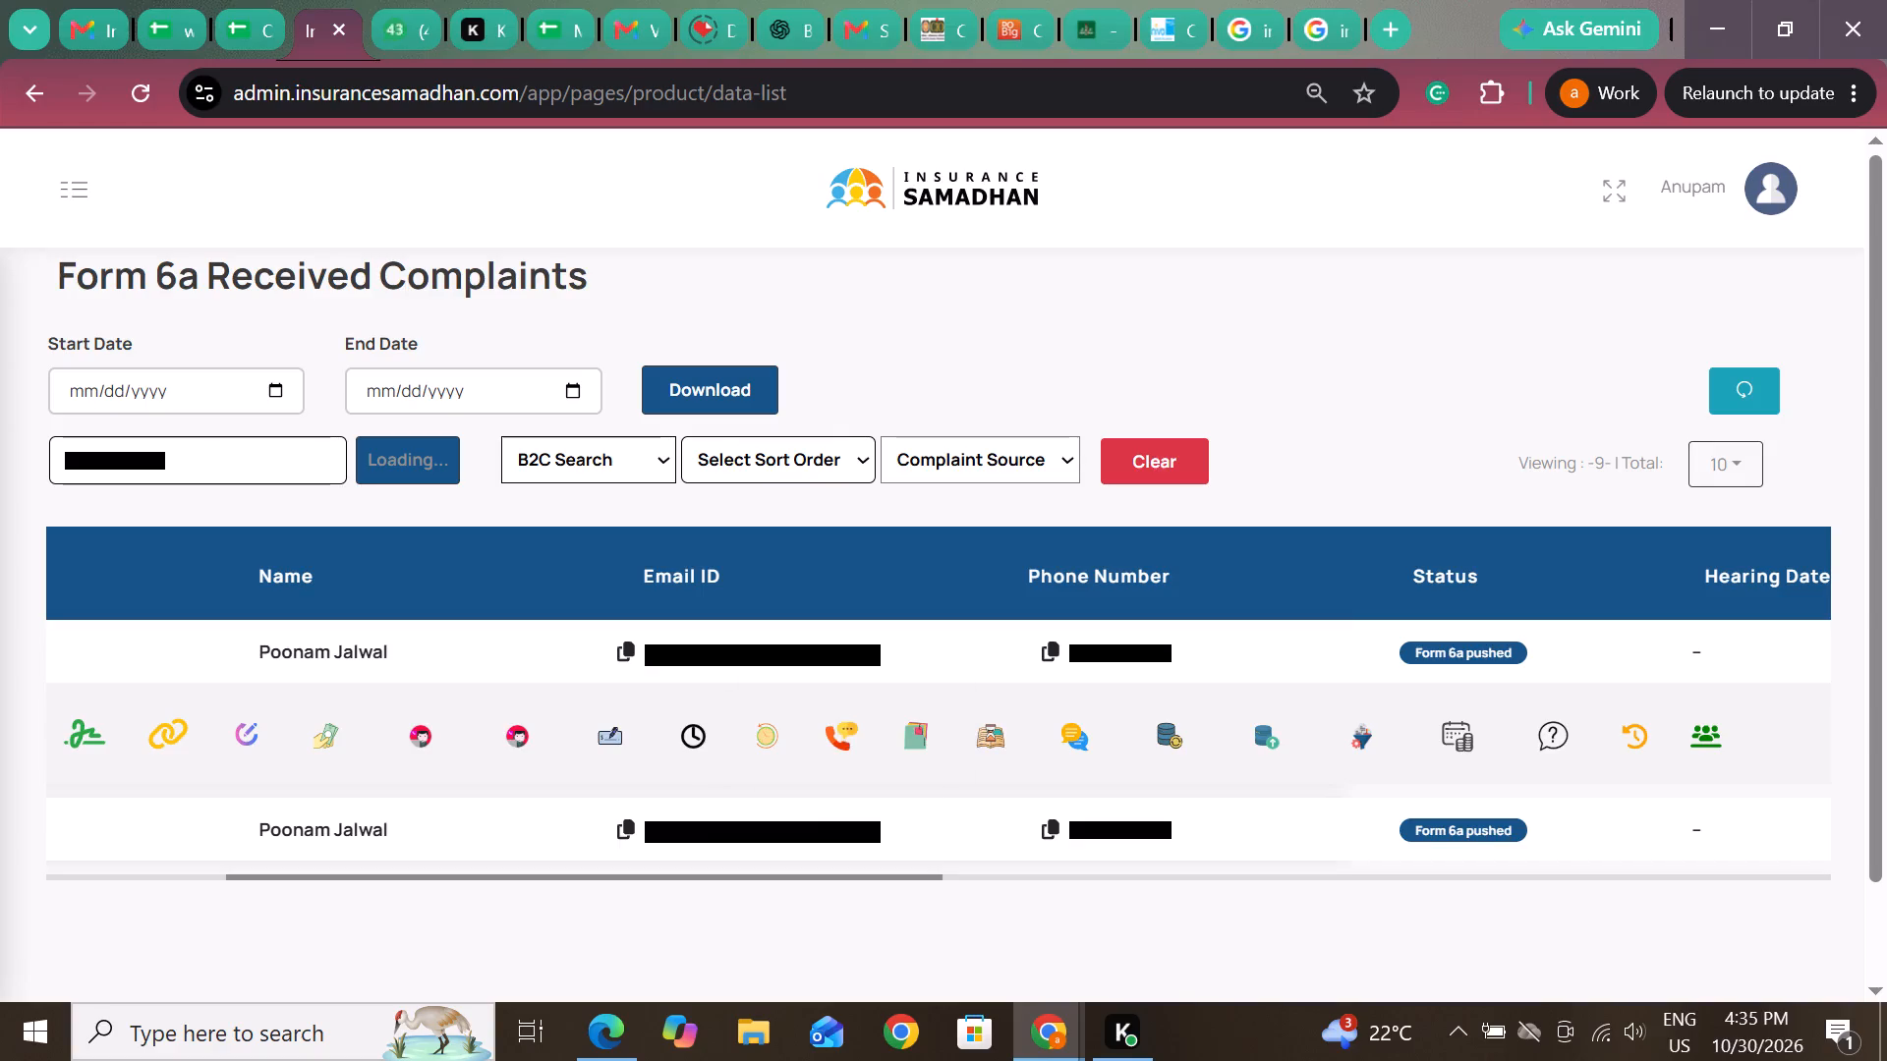
# Copy the phone number from the first matching complaint and call the customer with the Smartflo dialer.
pyautogui.click(1054, 650)
pyautogui.click(1033, 47)
pyautogui.keyDown('ctrl'); pyautogui.doubleClick(955, 317); pyautogui.keyUp('ctrl')
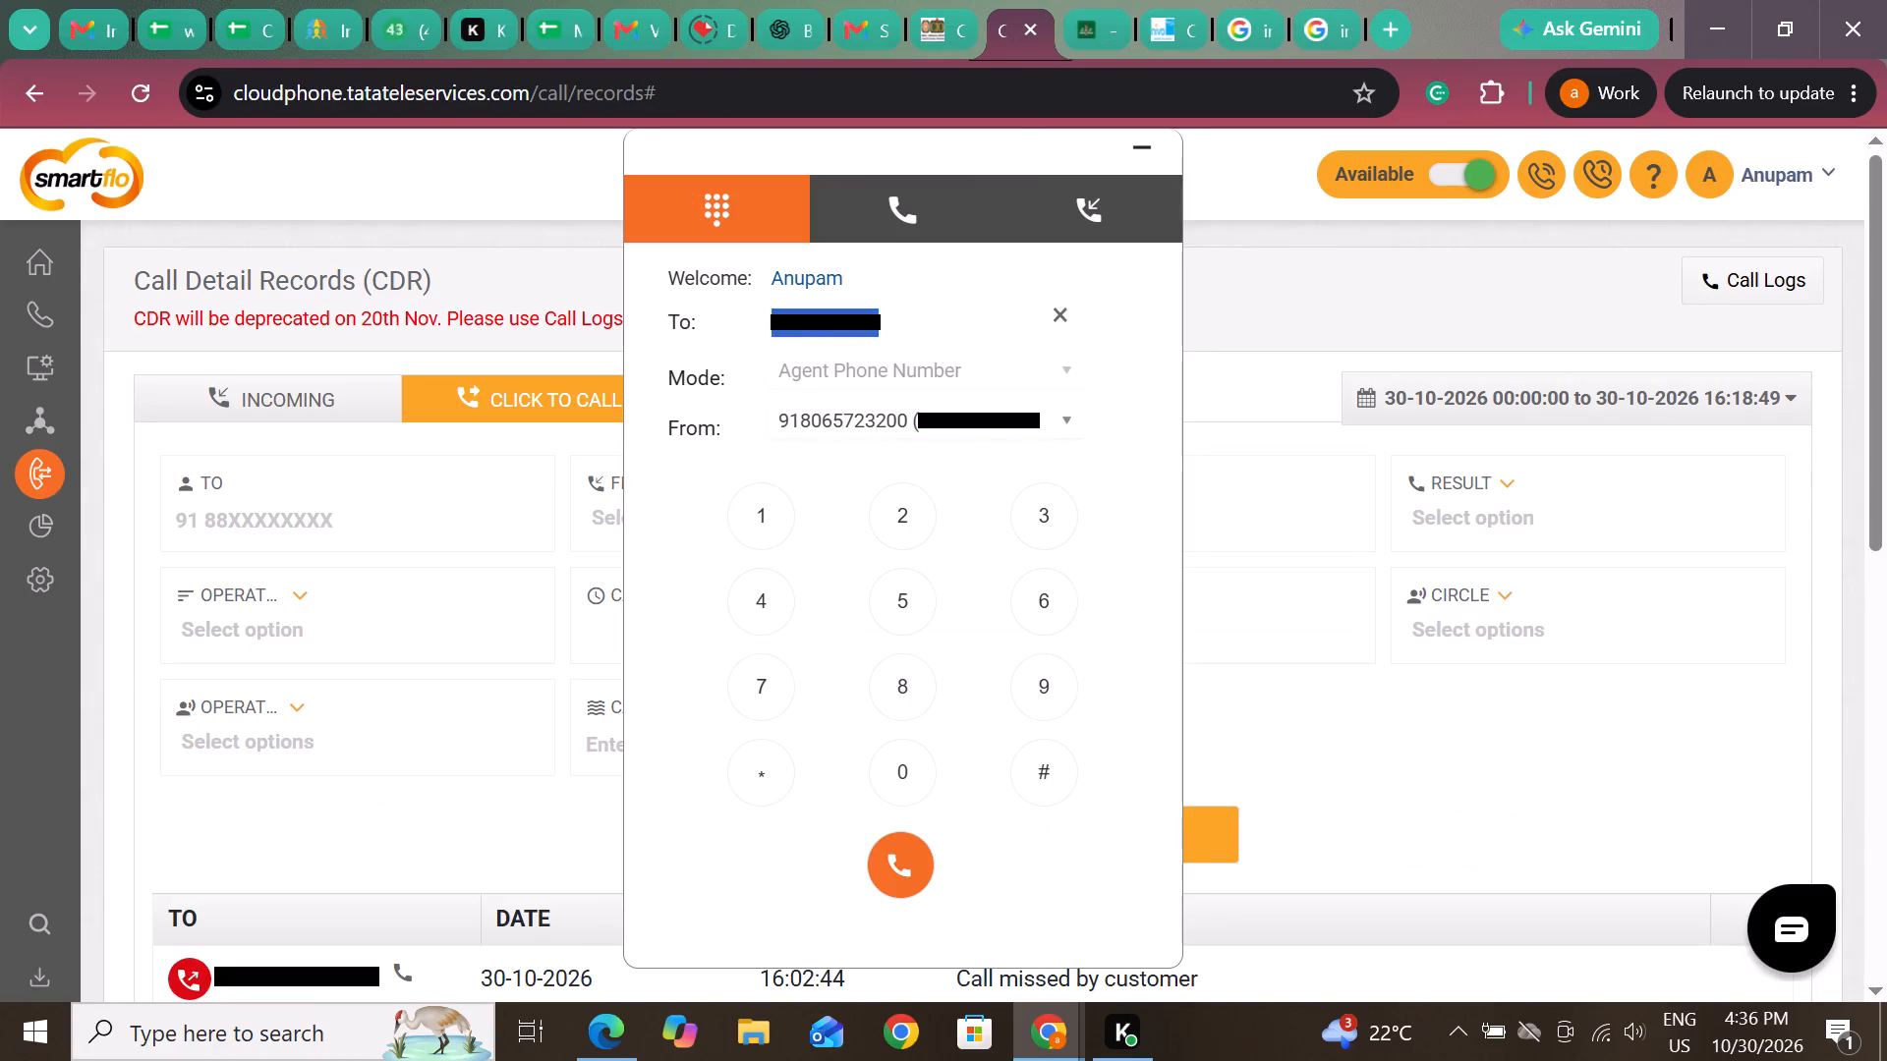
pyautogui.hotkey('ctrl', 'v')
pyautogui.click(909, 891)
pyautogui.scroll(5, 439, 0)
pyautogui.click(319, 38)
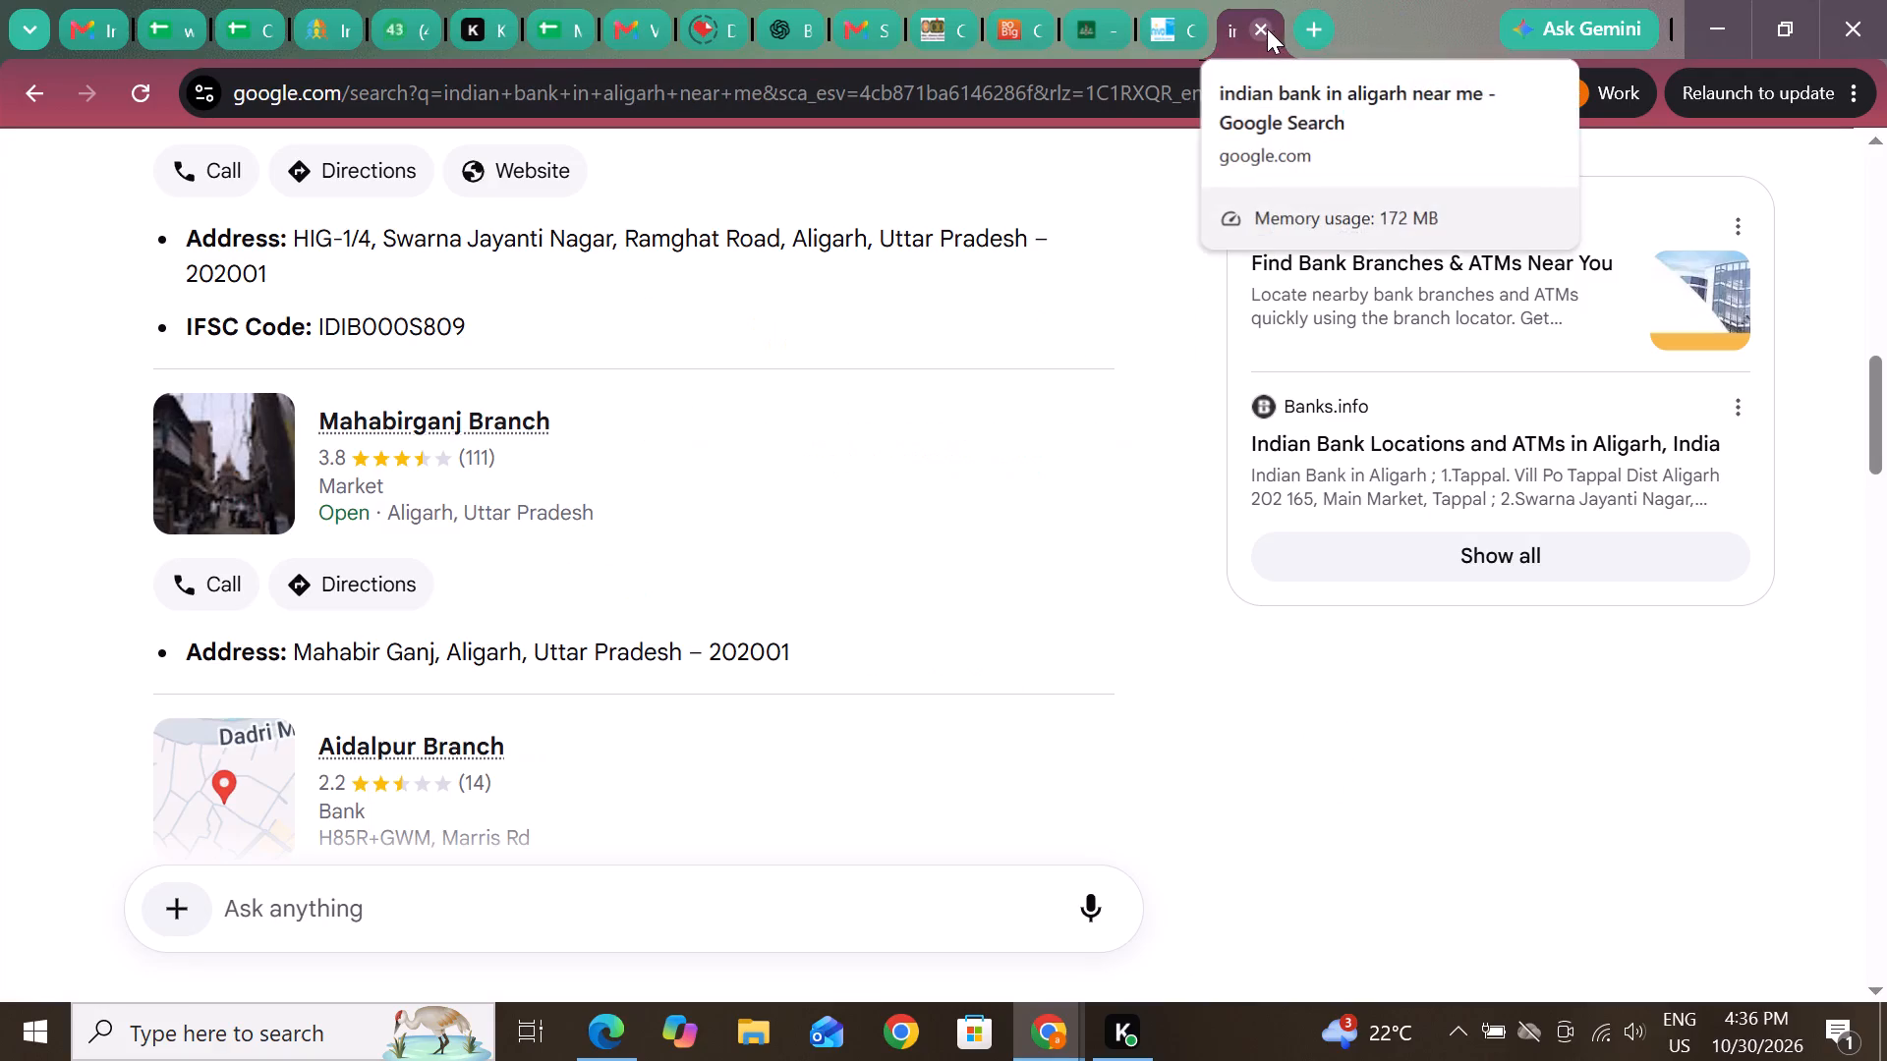
pyautogui.click(1260, 28)
# Open the complaint details of the customer's first matching policy in the Form 6a Received Complaints list.
pyautogui.click(365, 28)
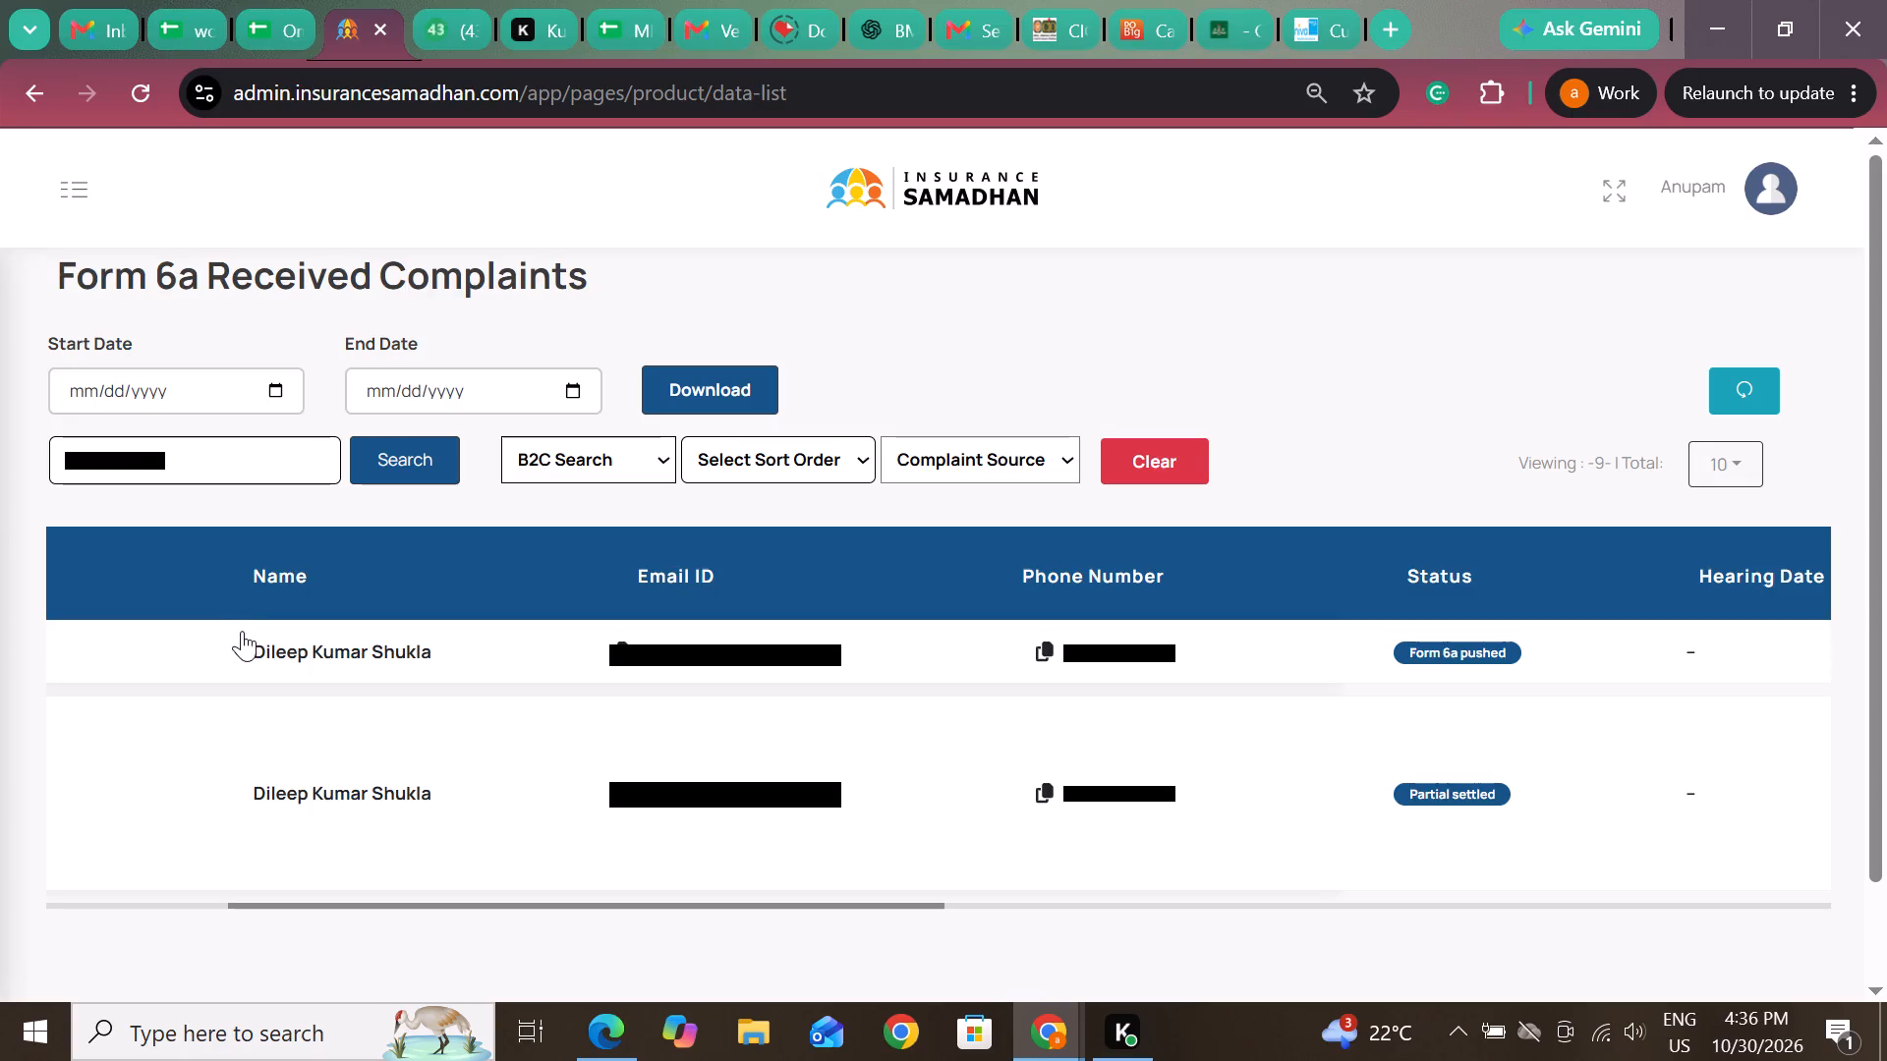
pyautogui.hscroll(2, 243, 632)
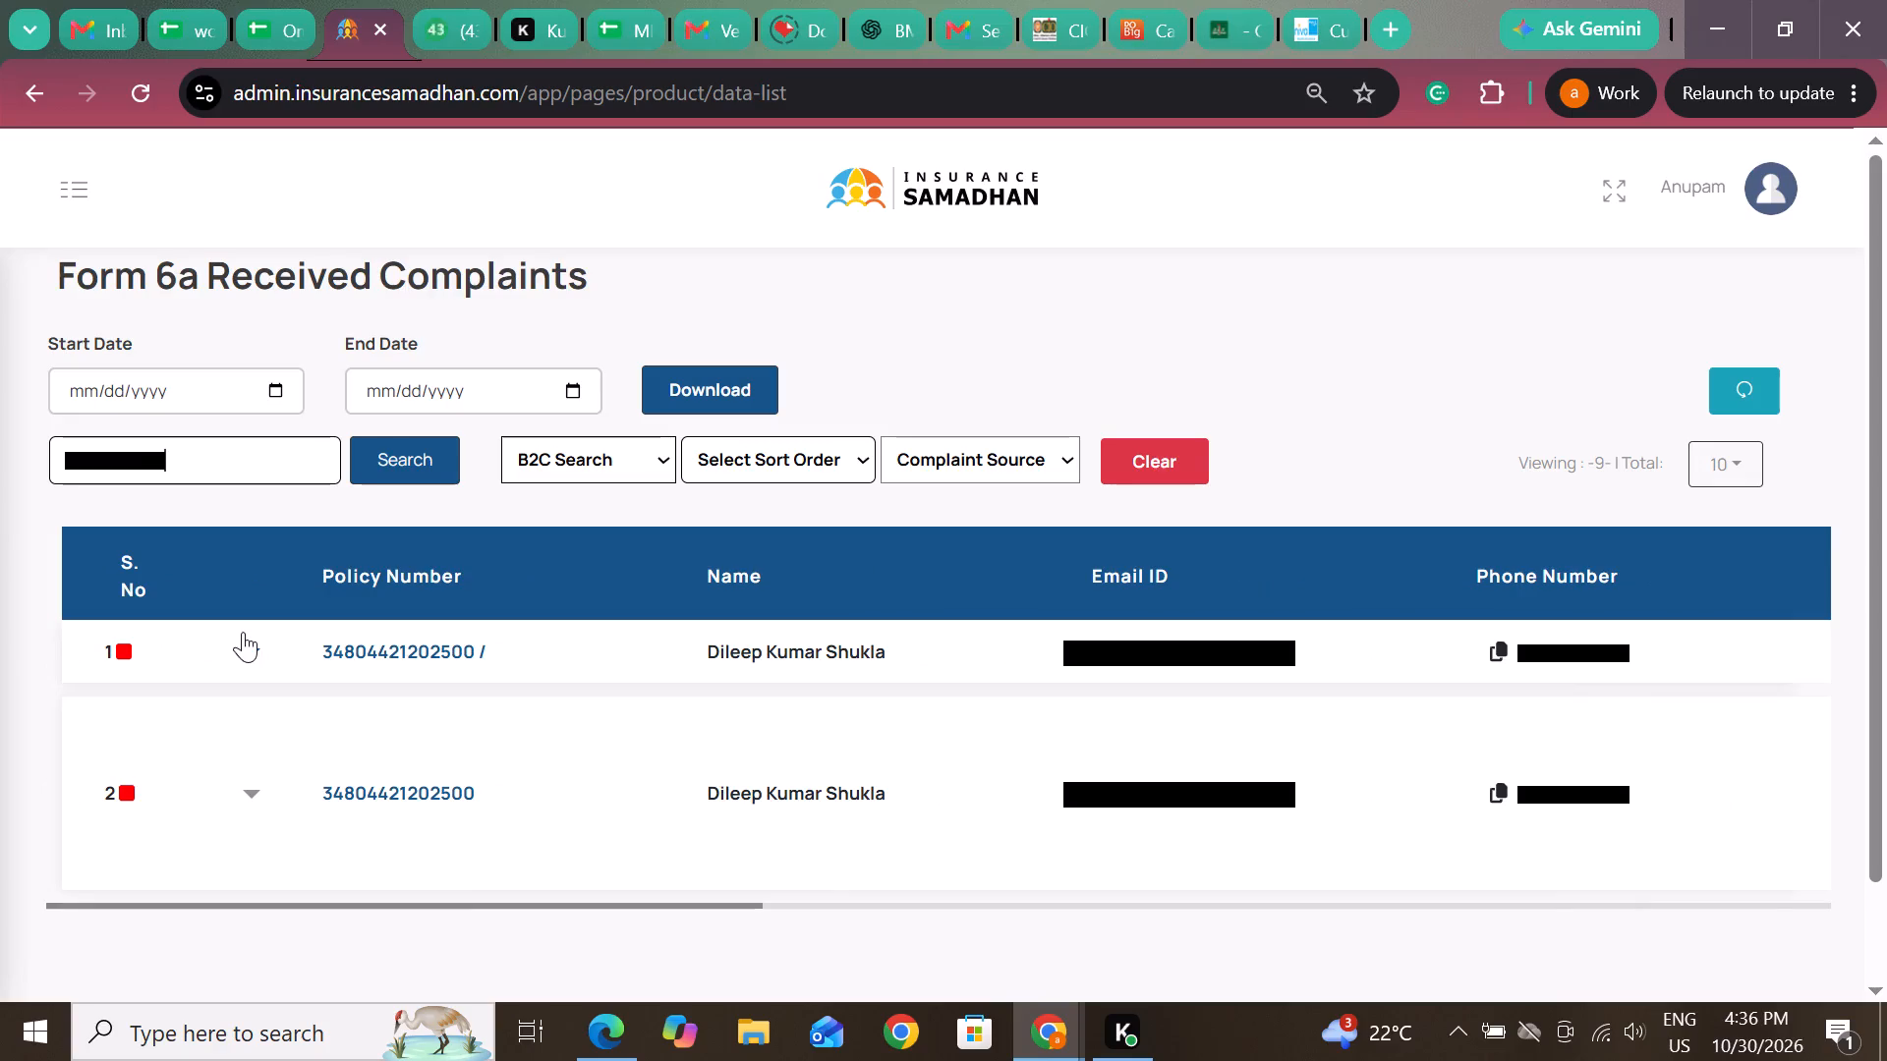
pyautogui.click(357, 639)
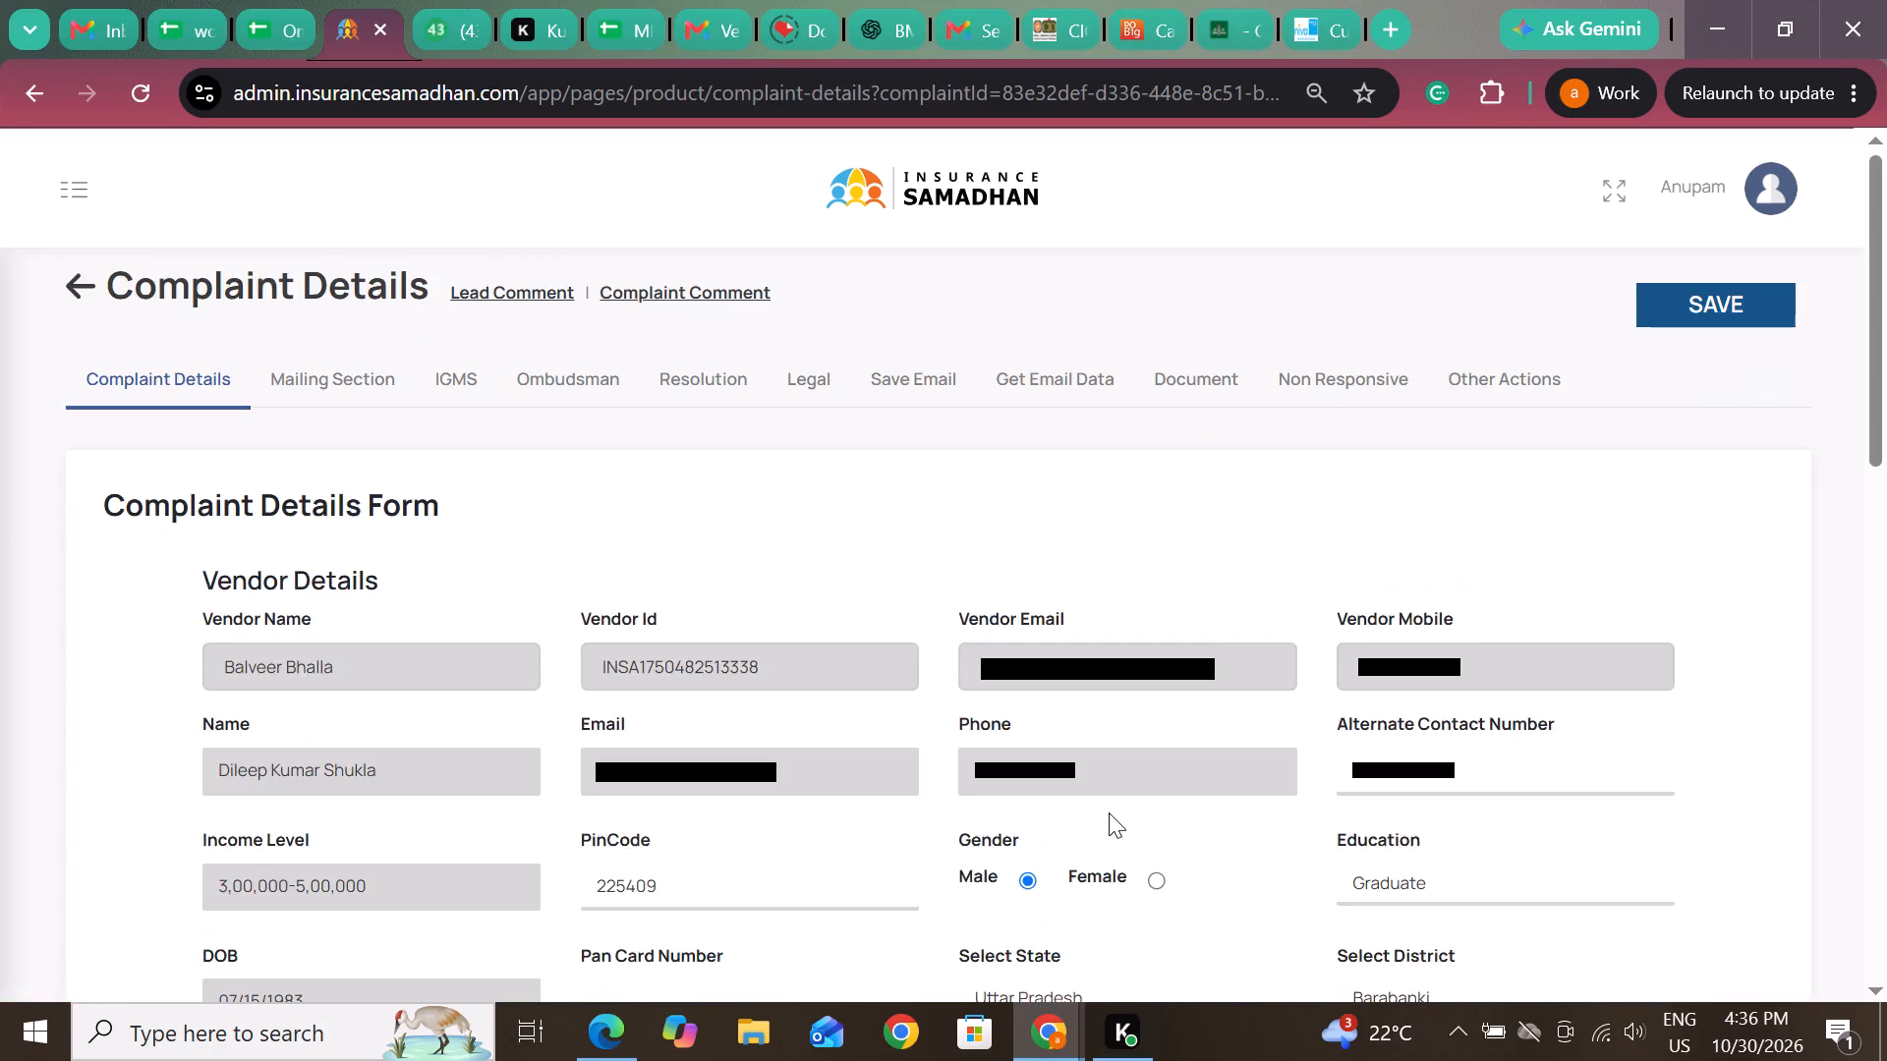
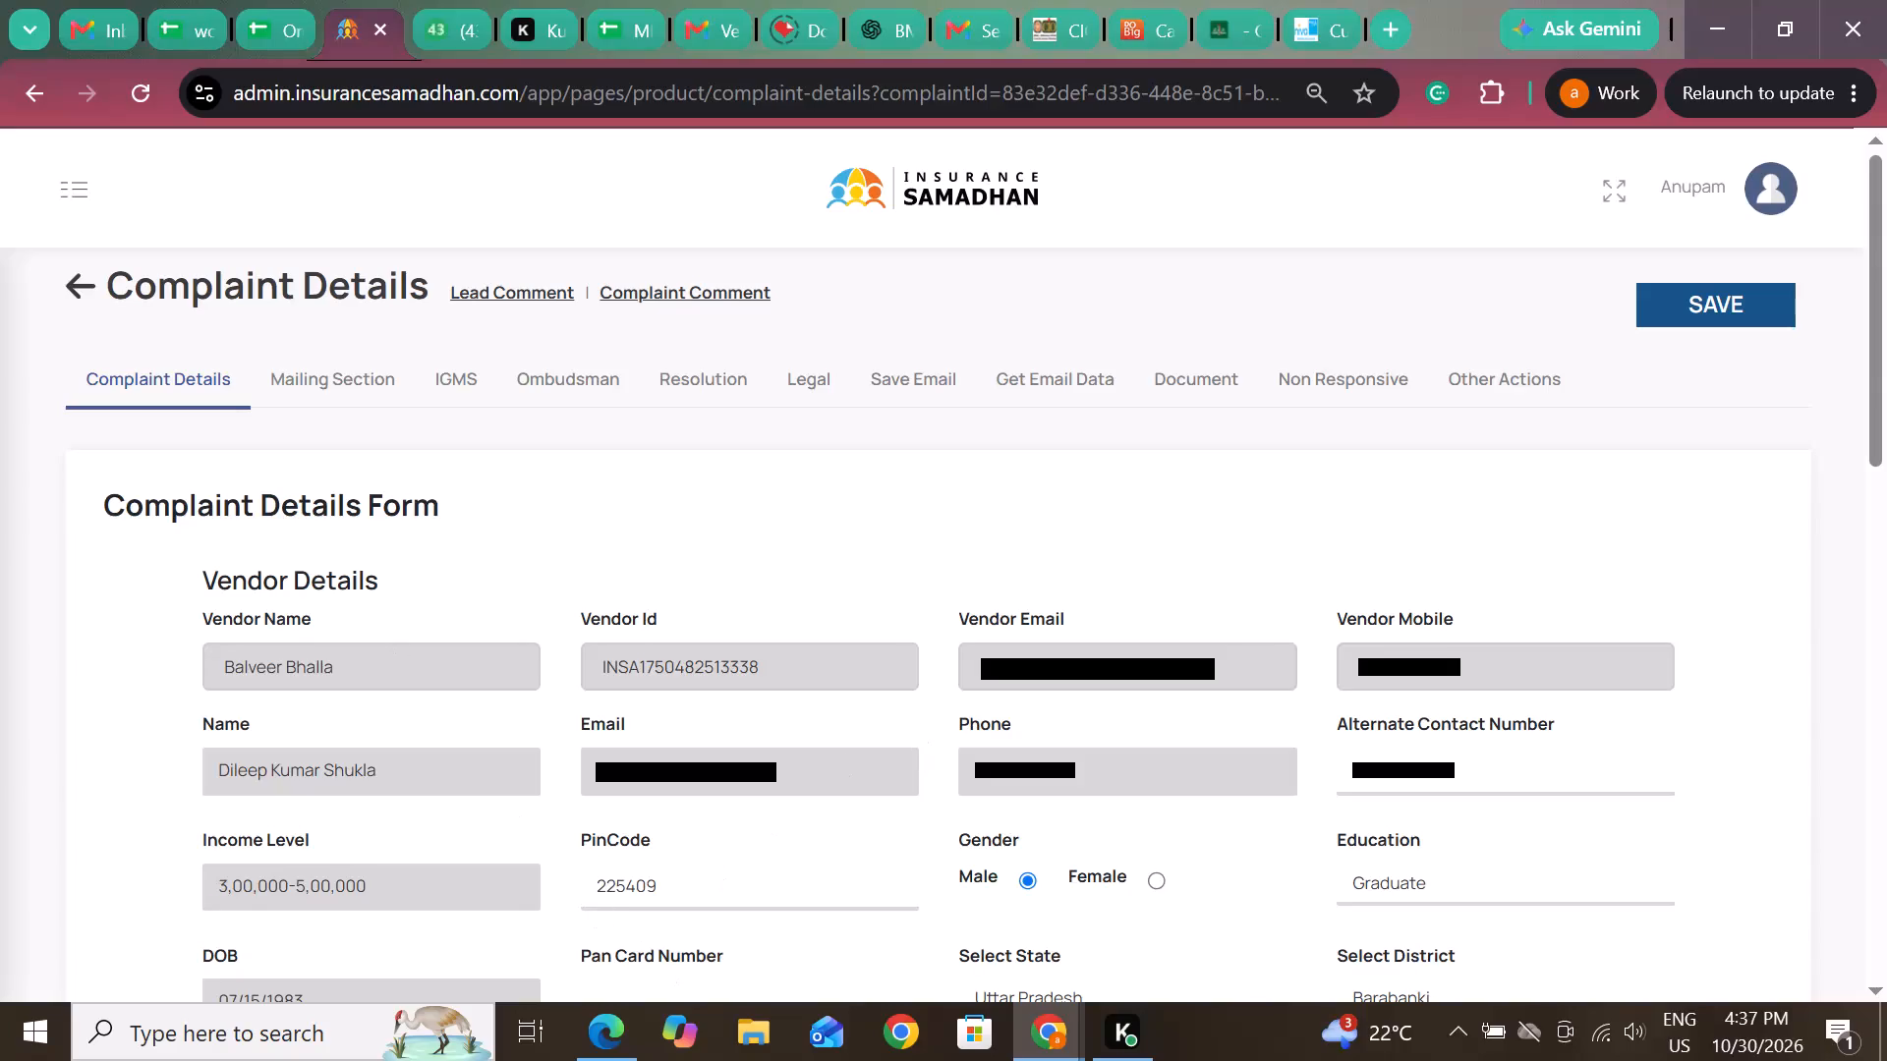
# Return to the Form 6a Received Complaints list, reopen the first matching policy, and copy the vendor's mobile number from its details.
pyautogui.click(81, 276)
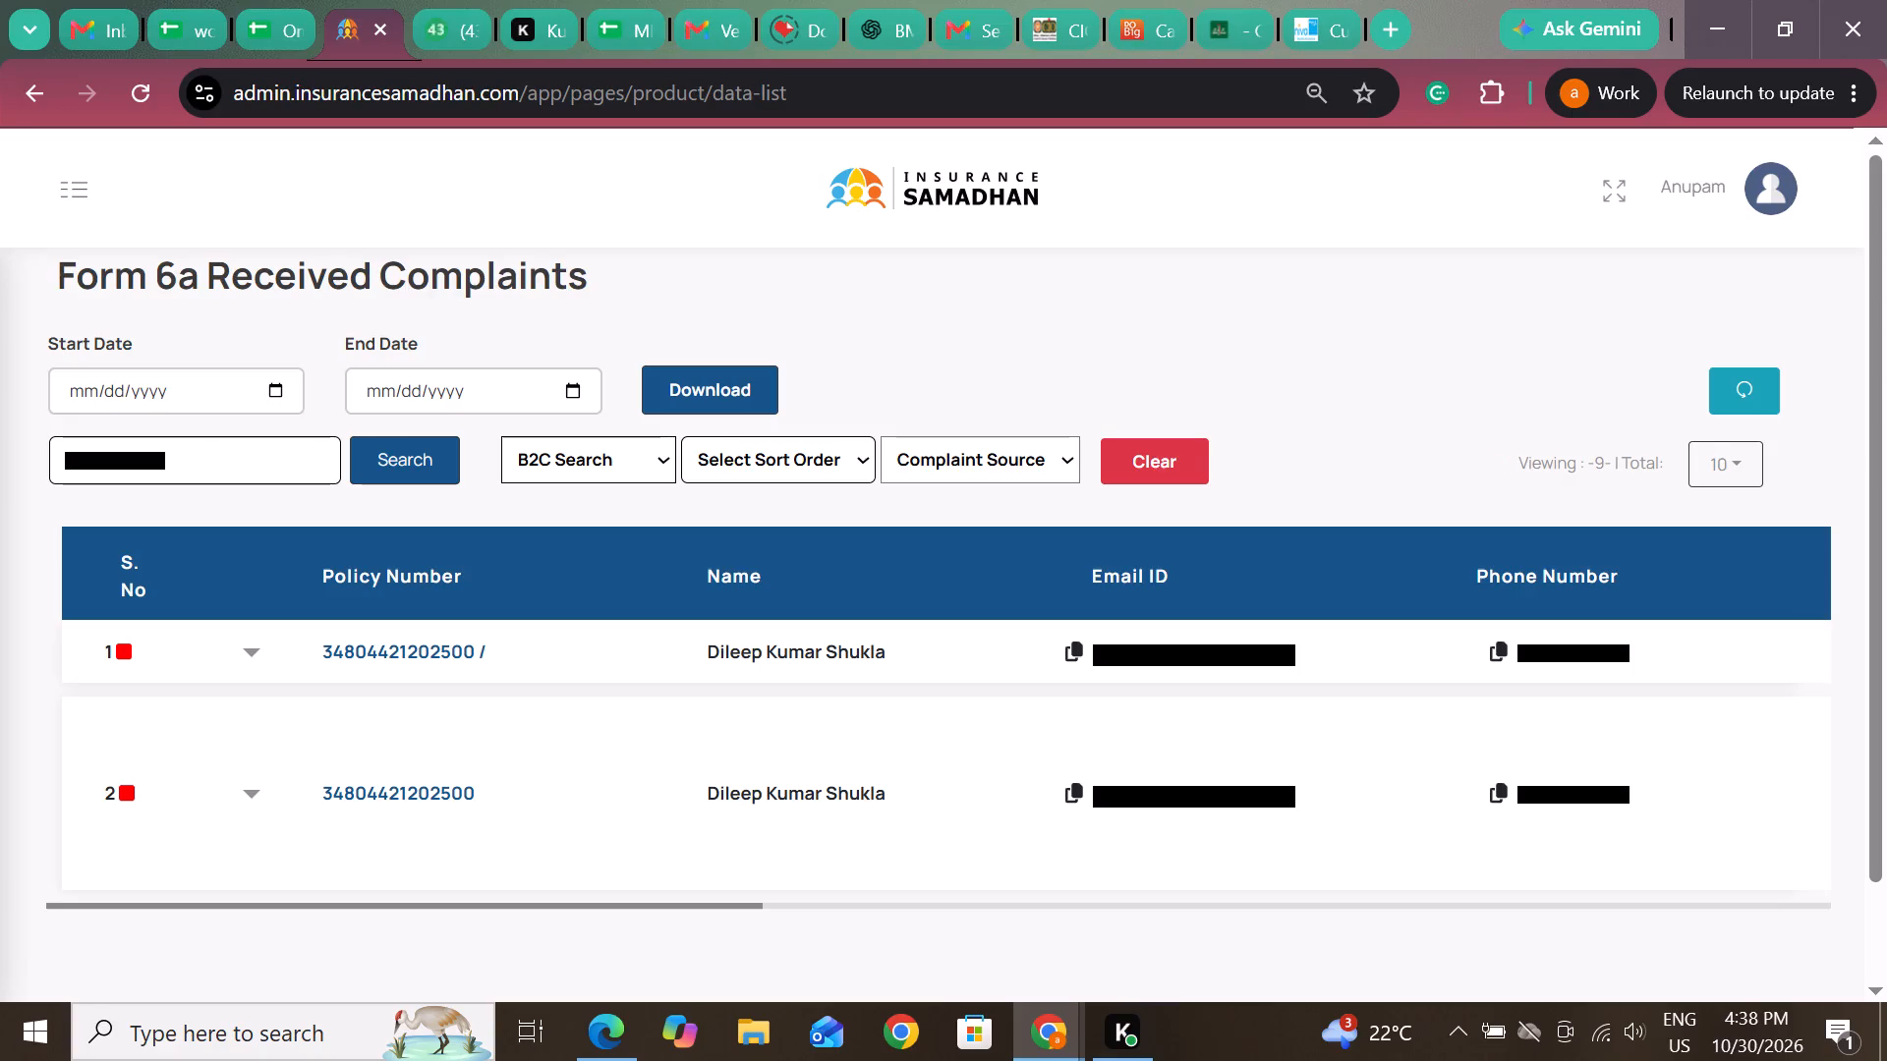
pyautogui.click(412, 637)
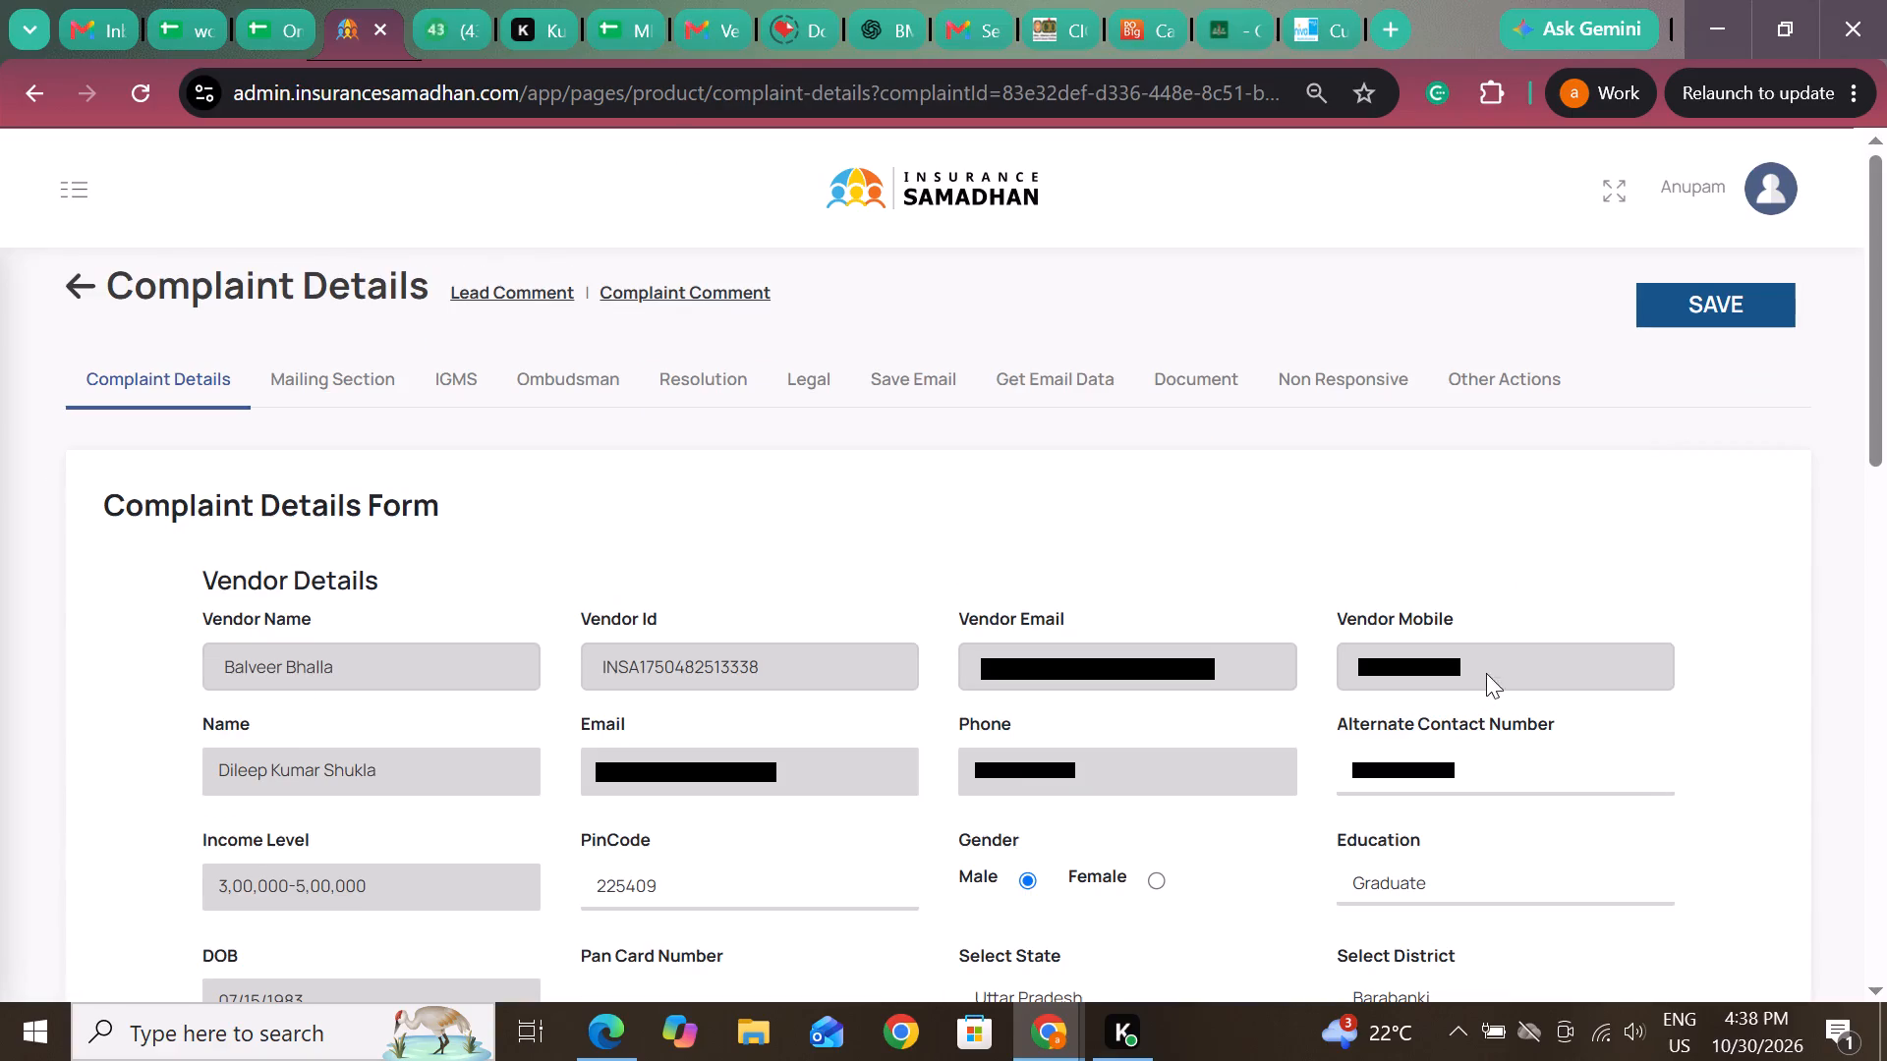
pyautogui.moveTo(1487, 672); pyautogui.dragTo(1270, 674)
pyautogui.hotkey('ctrl', 'c')
pyautogui.hotkey('ctrl', 'c')
pyautogui.hotkey('ctrl', 'c')
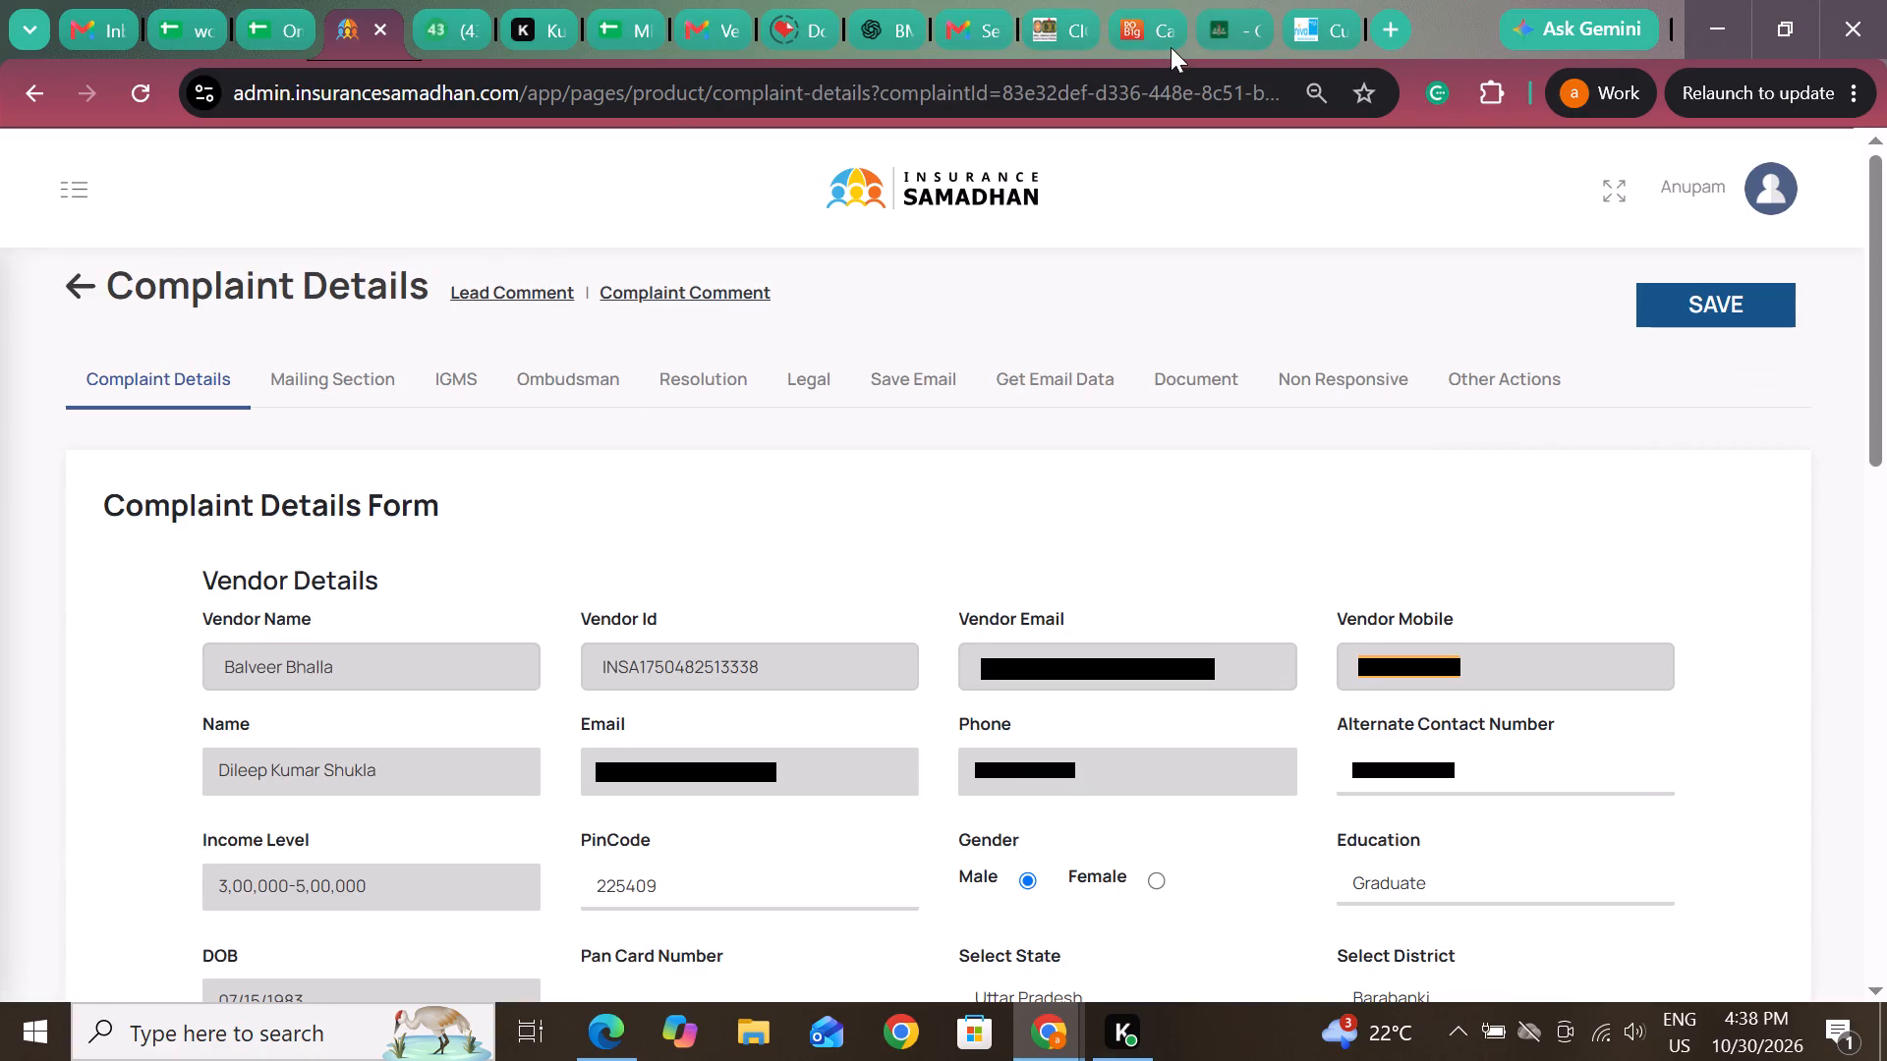
# Call the copied vendor mobile number with the Smartflo dialer.
pyautogui.click(1160, 47)
pyautogui.keyDown('ctrl'); pyautogui.doubleClick(913, 316); pyautogui.keyUp('ctrl')
pyautogui.hotkey('ctrl', 'v')
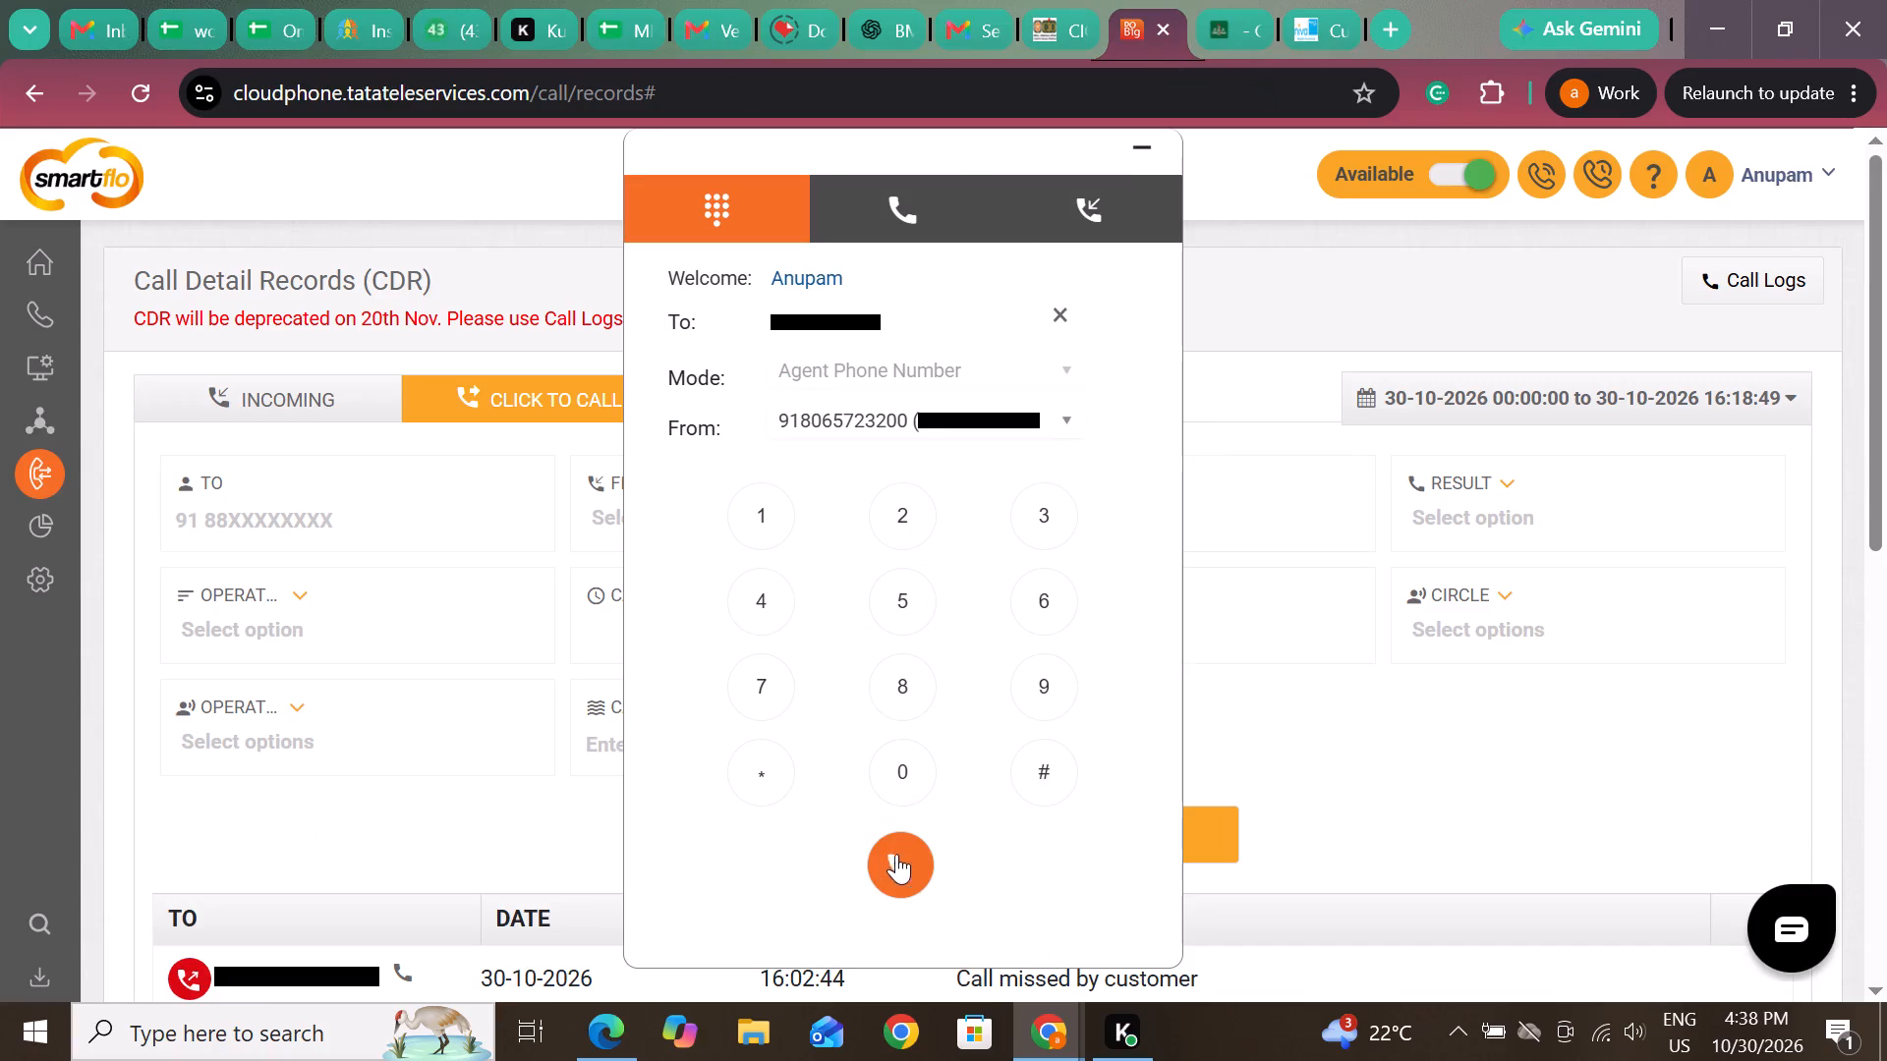
pyautogui.click(896, 866)
# Check the outgoing call in Smartflo's Live Calls view, with the call statistics summary collapsed.
pyautogui.scroll(4, 143, 289)
pyautogui.click(41, 325)
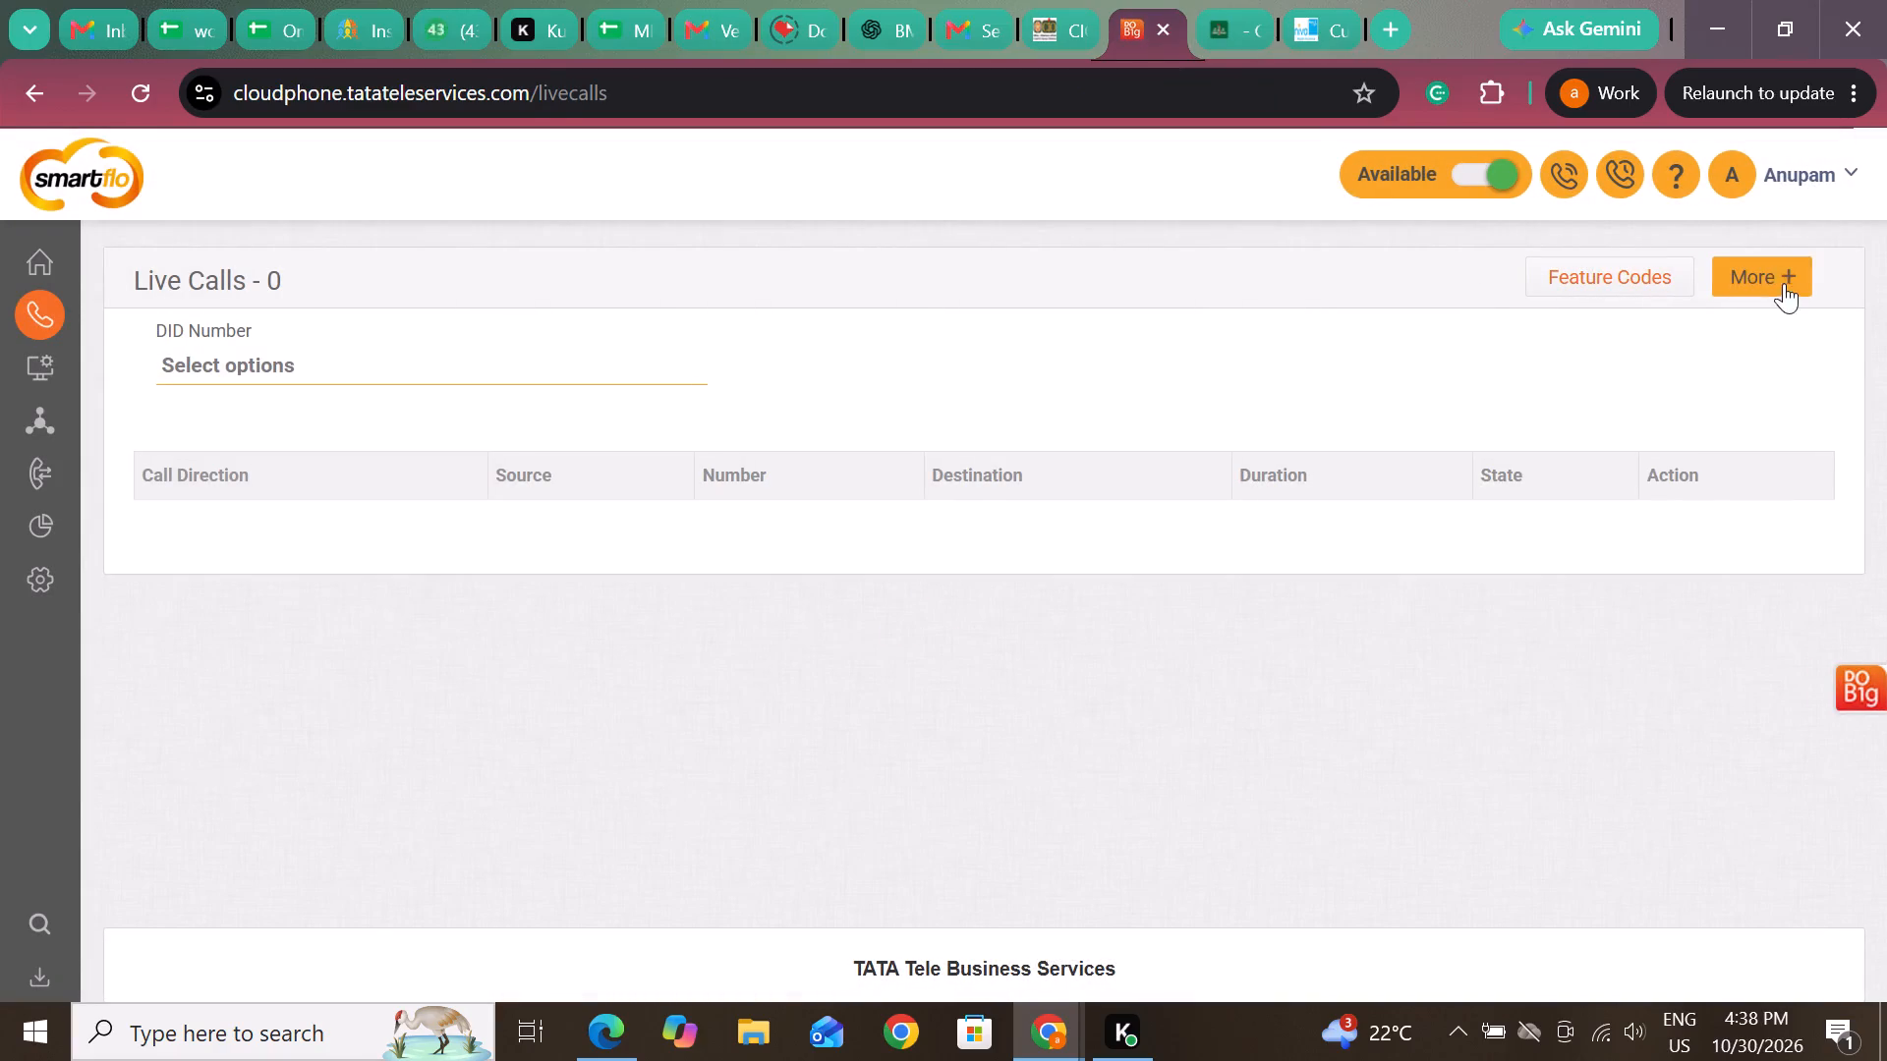
pyautogui.click(1775, 268)
pyautogui.click(1775, 268)
pyautogui.click(1775, 268)
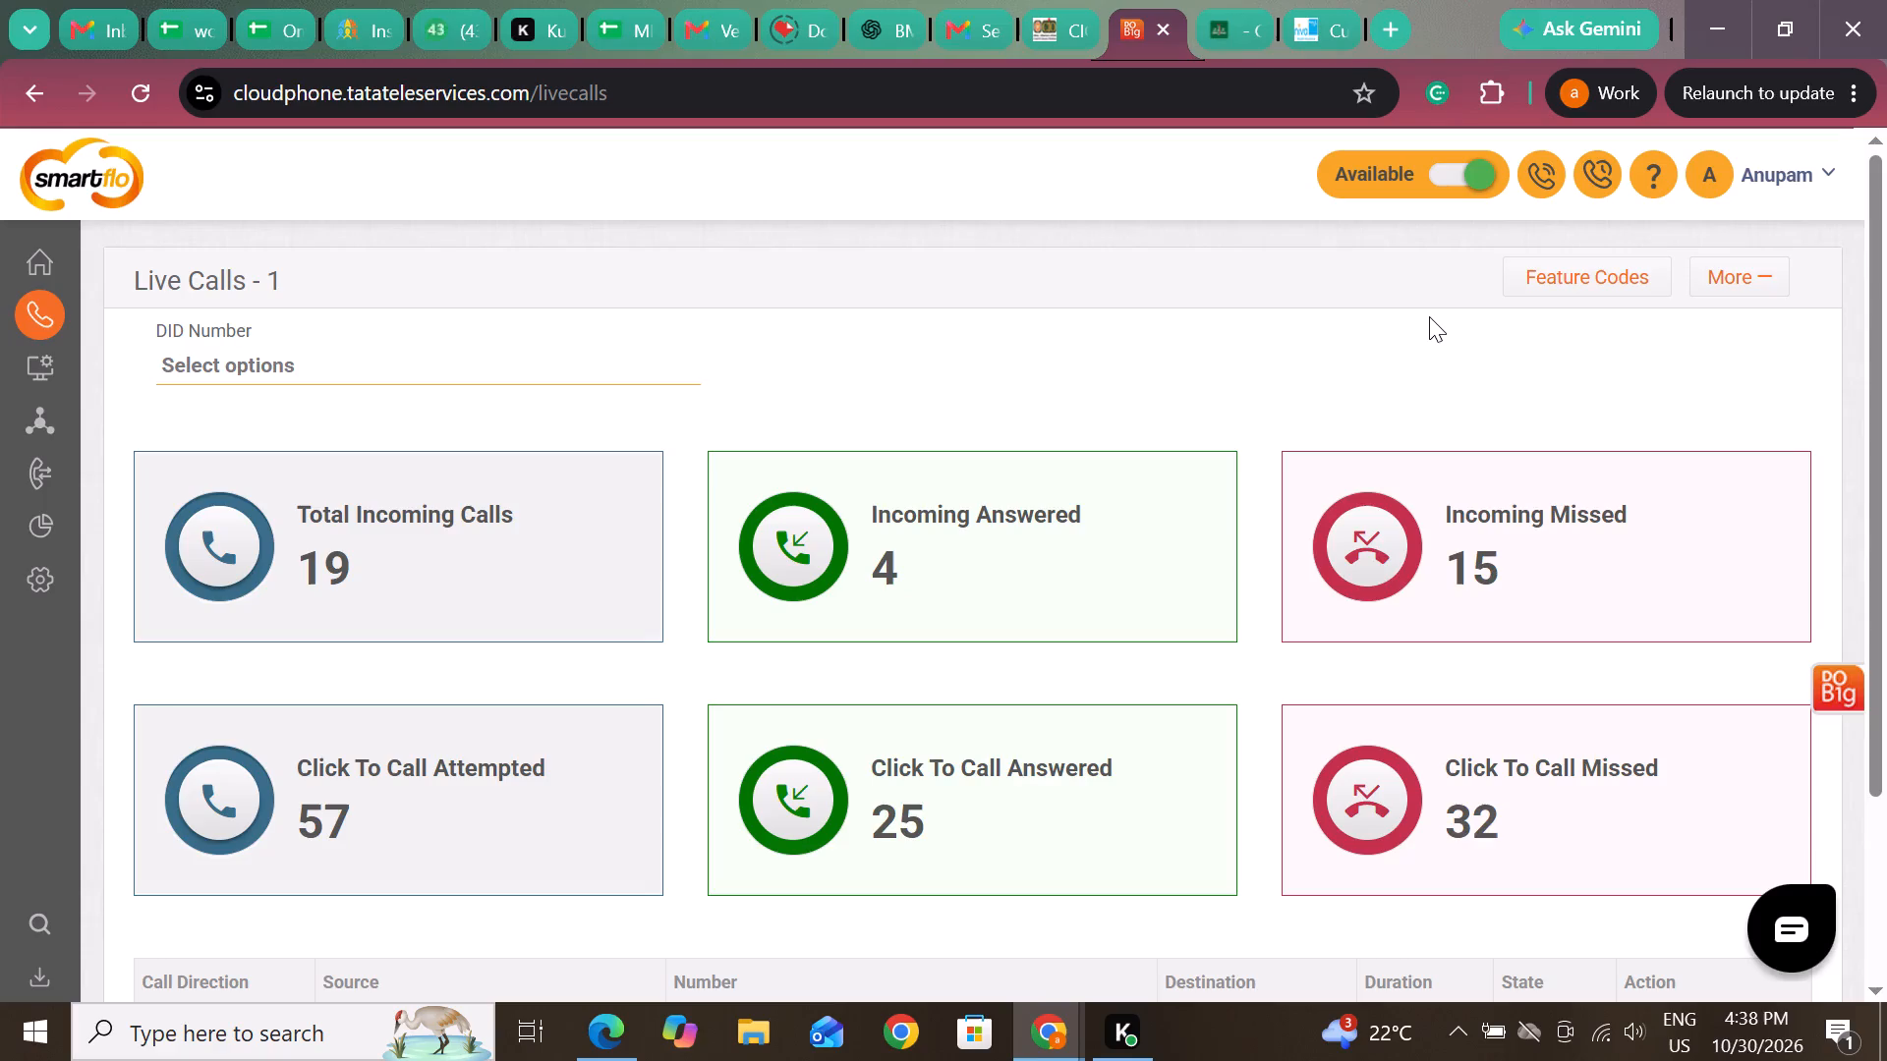
pyautogui.click(1732, 289)
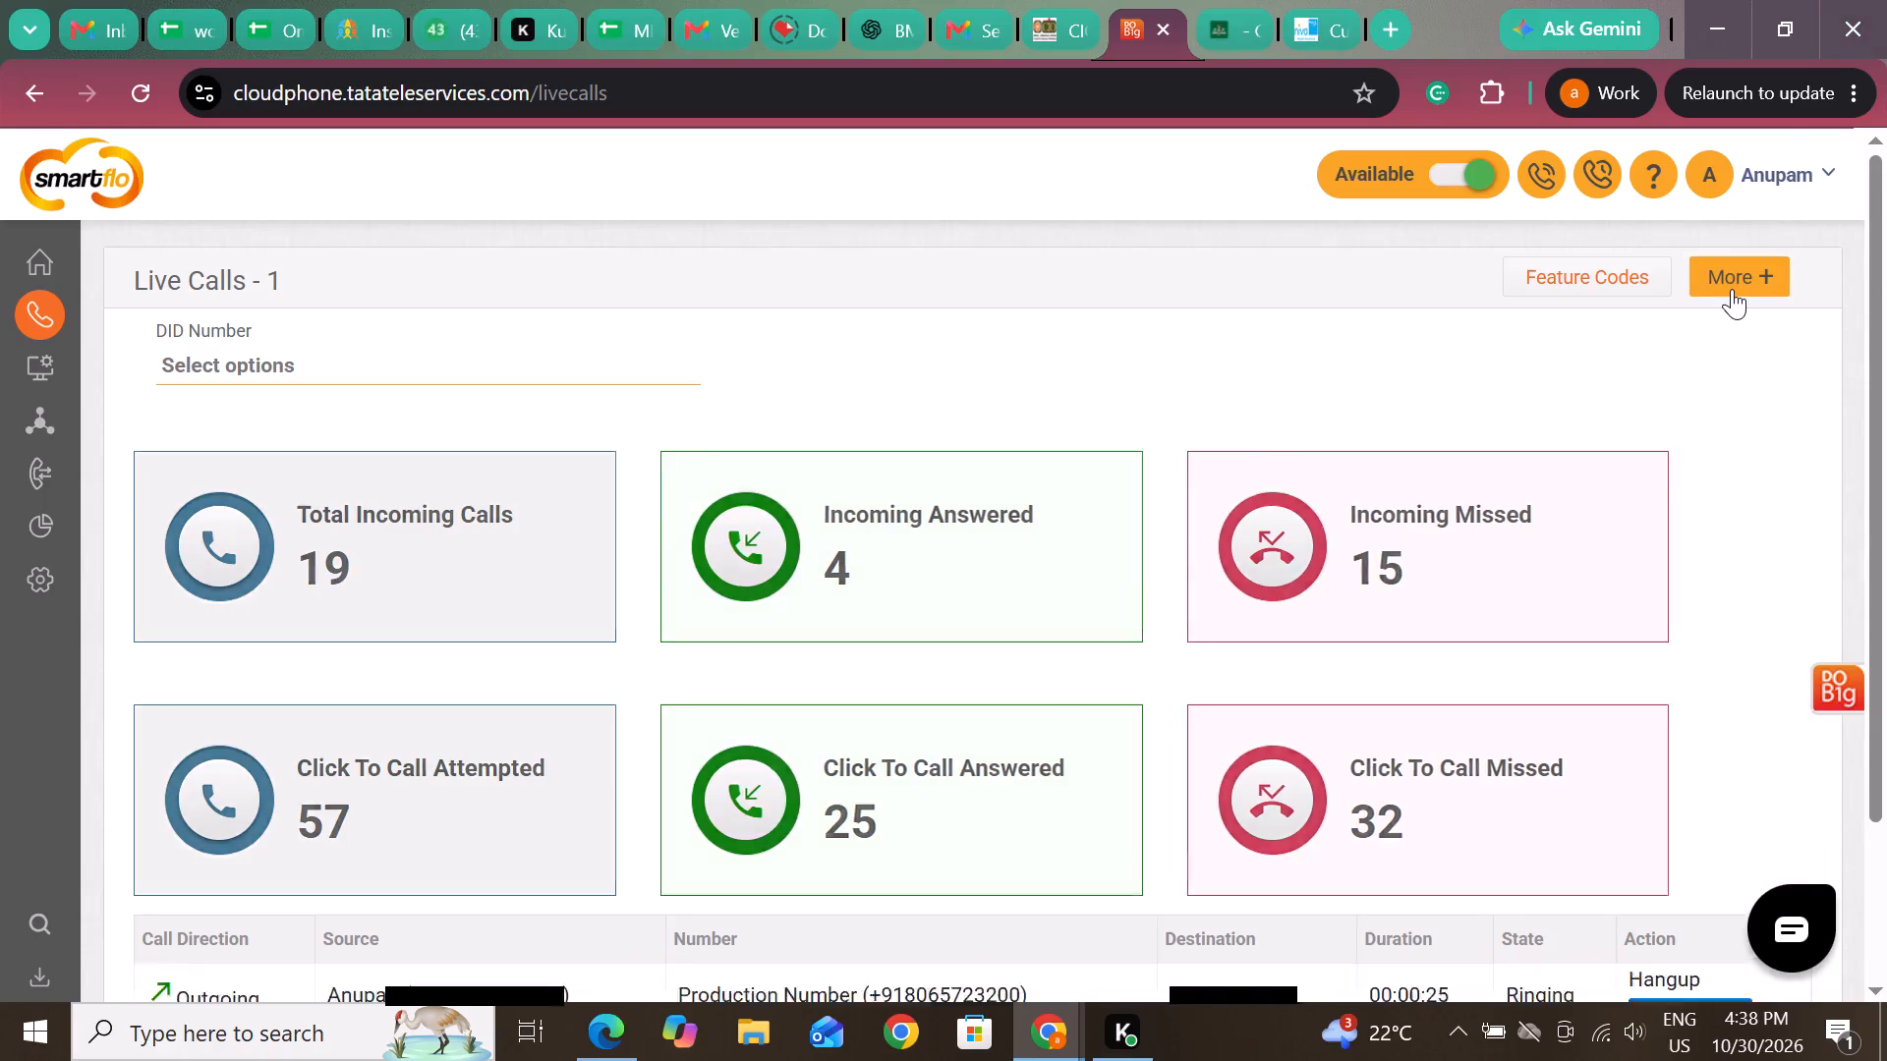
# Expand the call statistics summary in Smartflo's Live Calls view.
pyautogui.click(1732, 289)
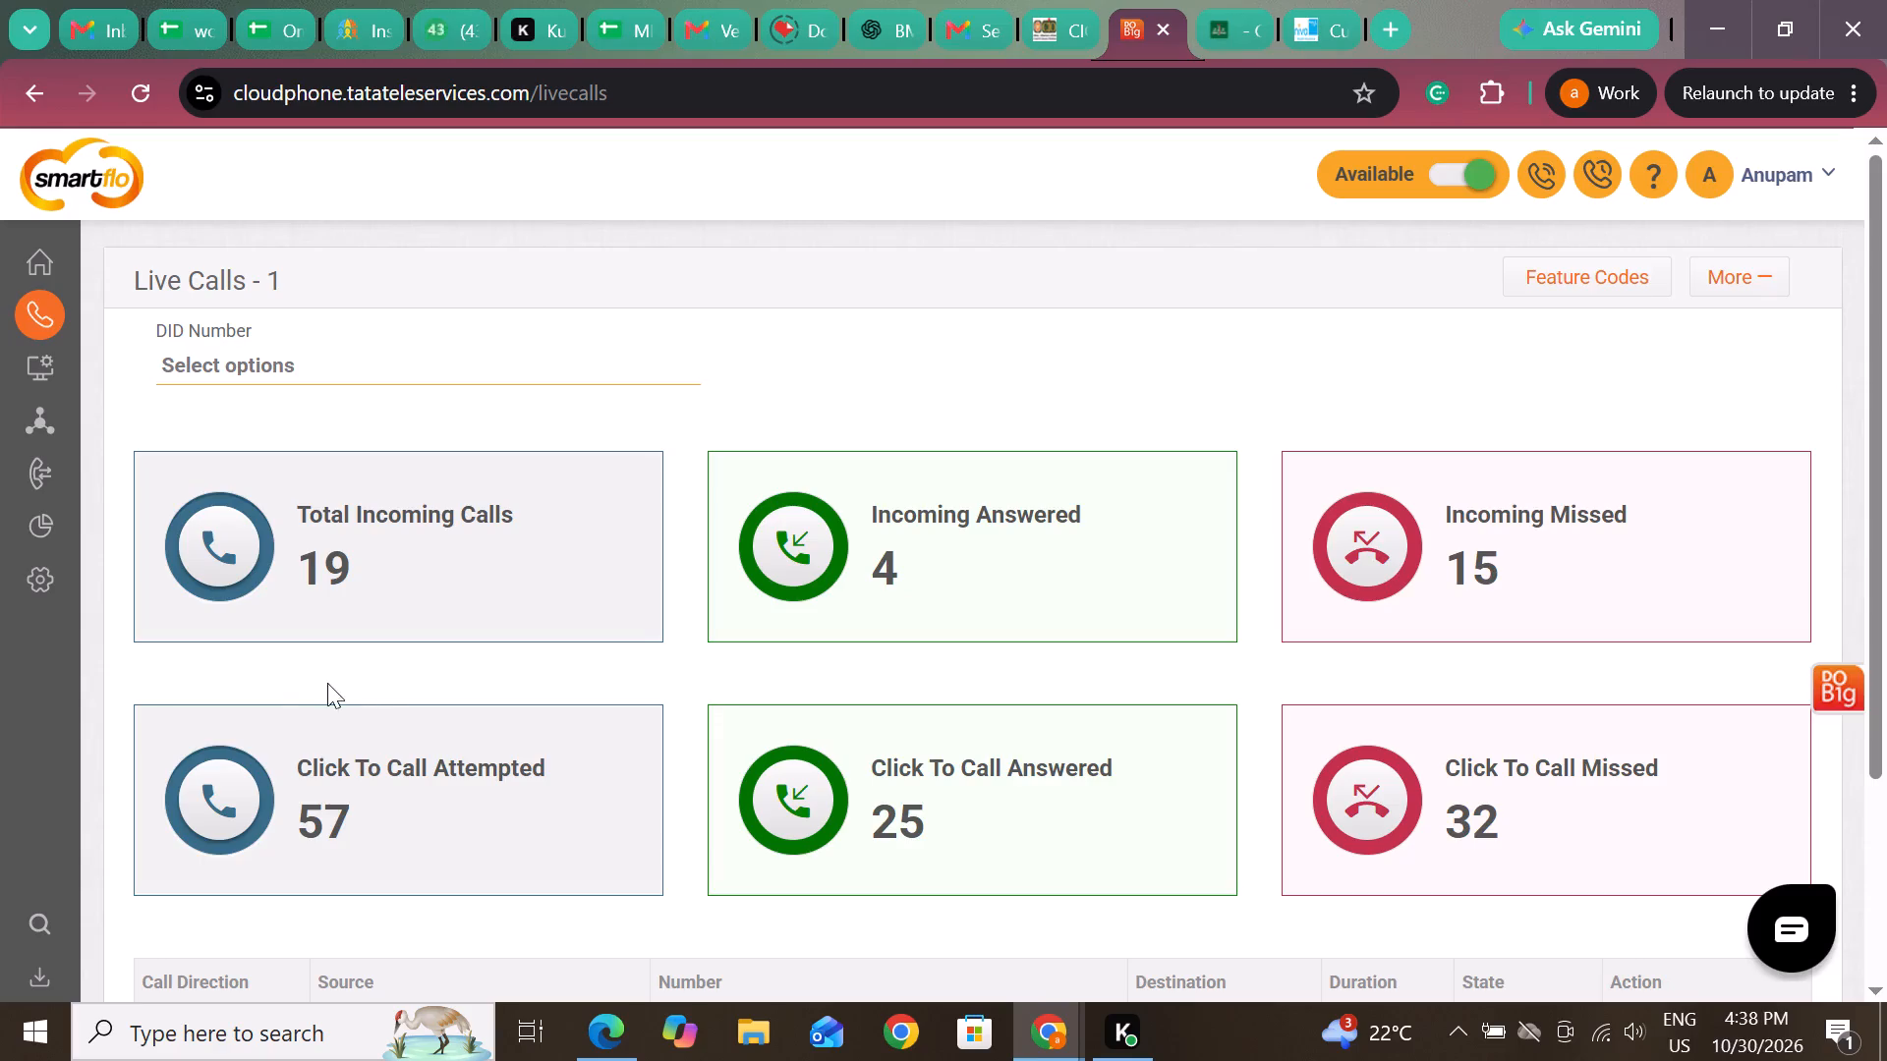
# Check the contact details in the Insurance Samadhan complaint form, and return to Smartflo to open its dialer.
pyautogui.click(339, 25)
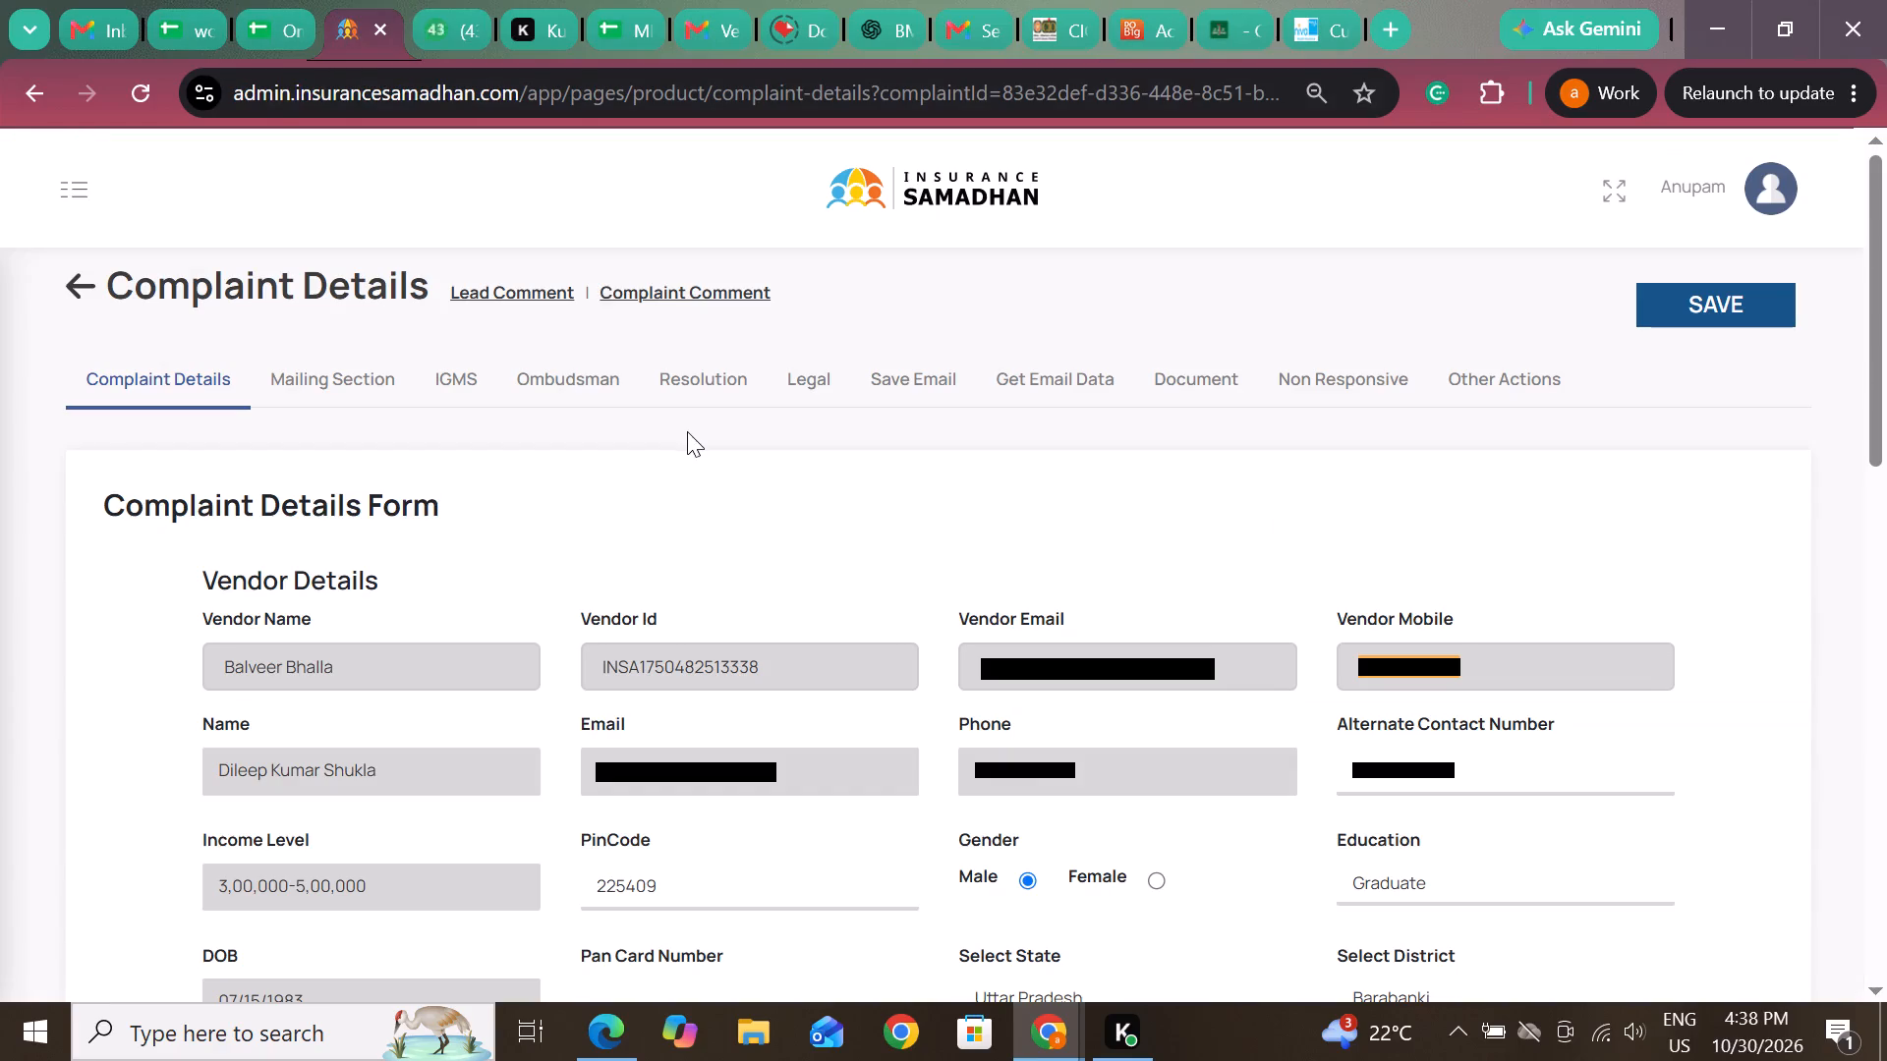
pyautogui.click(1108, 45)
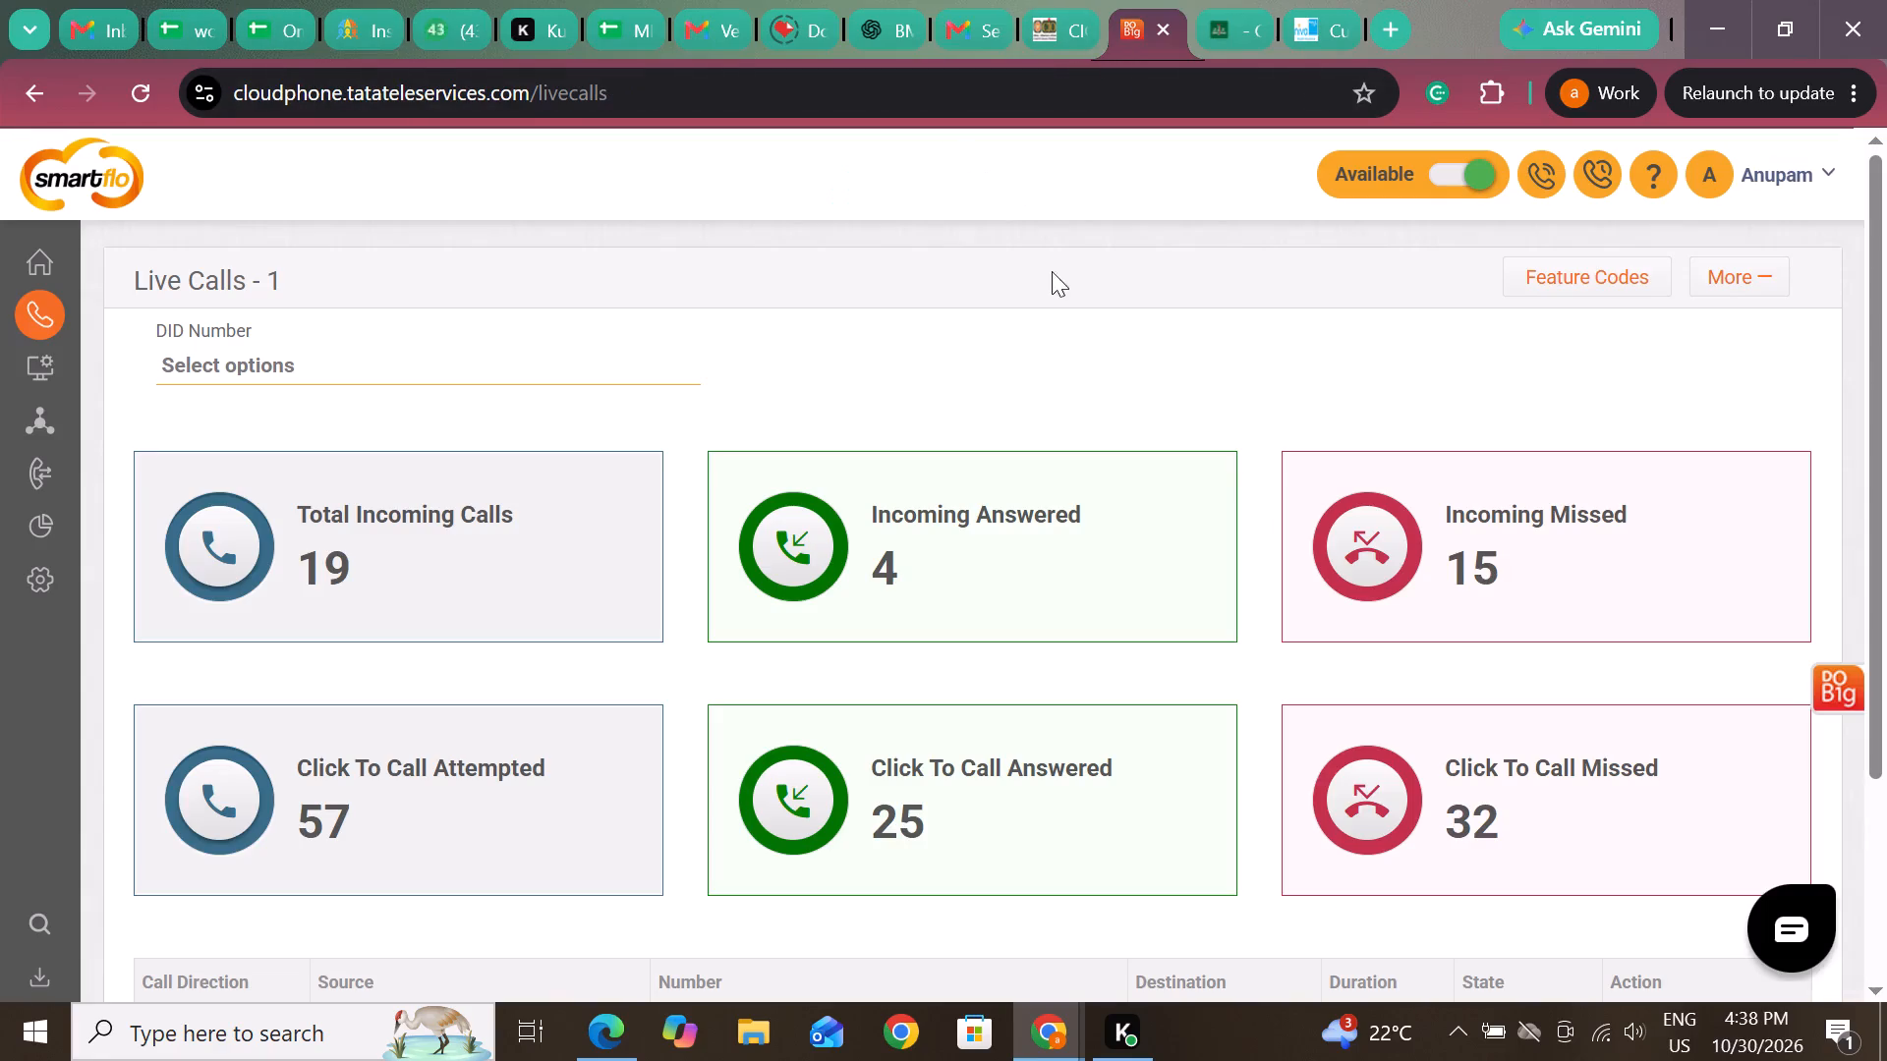
pyautogui.click(1513, 174)
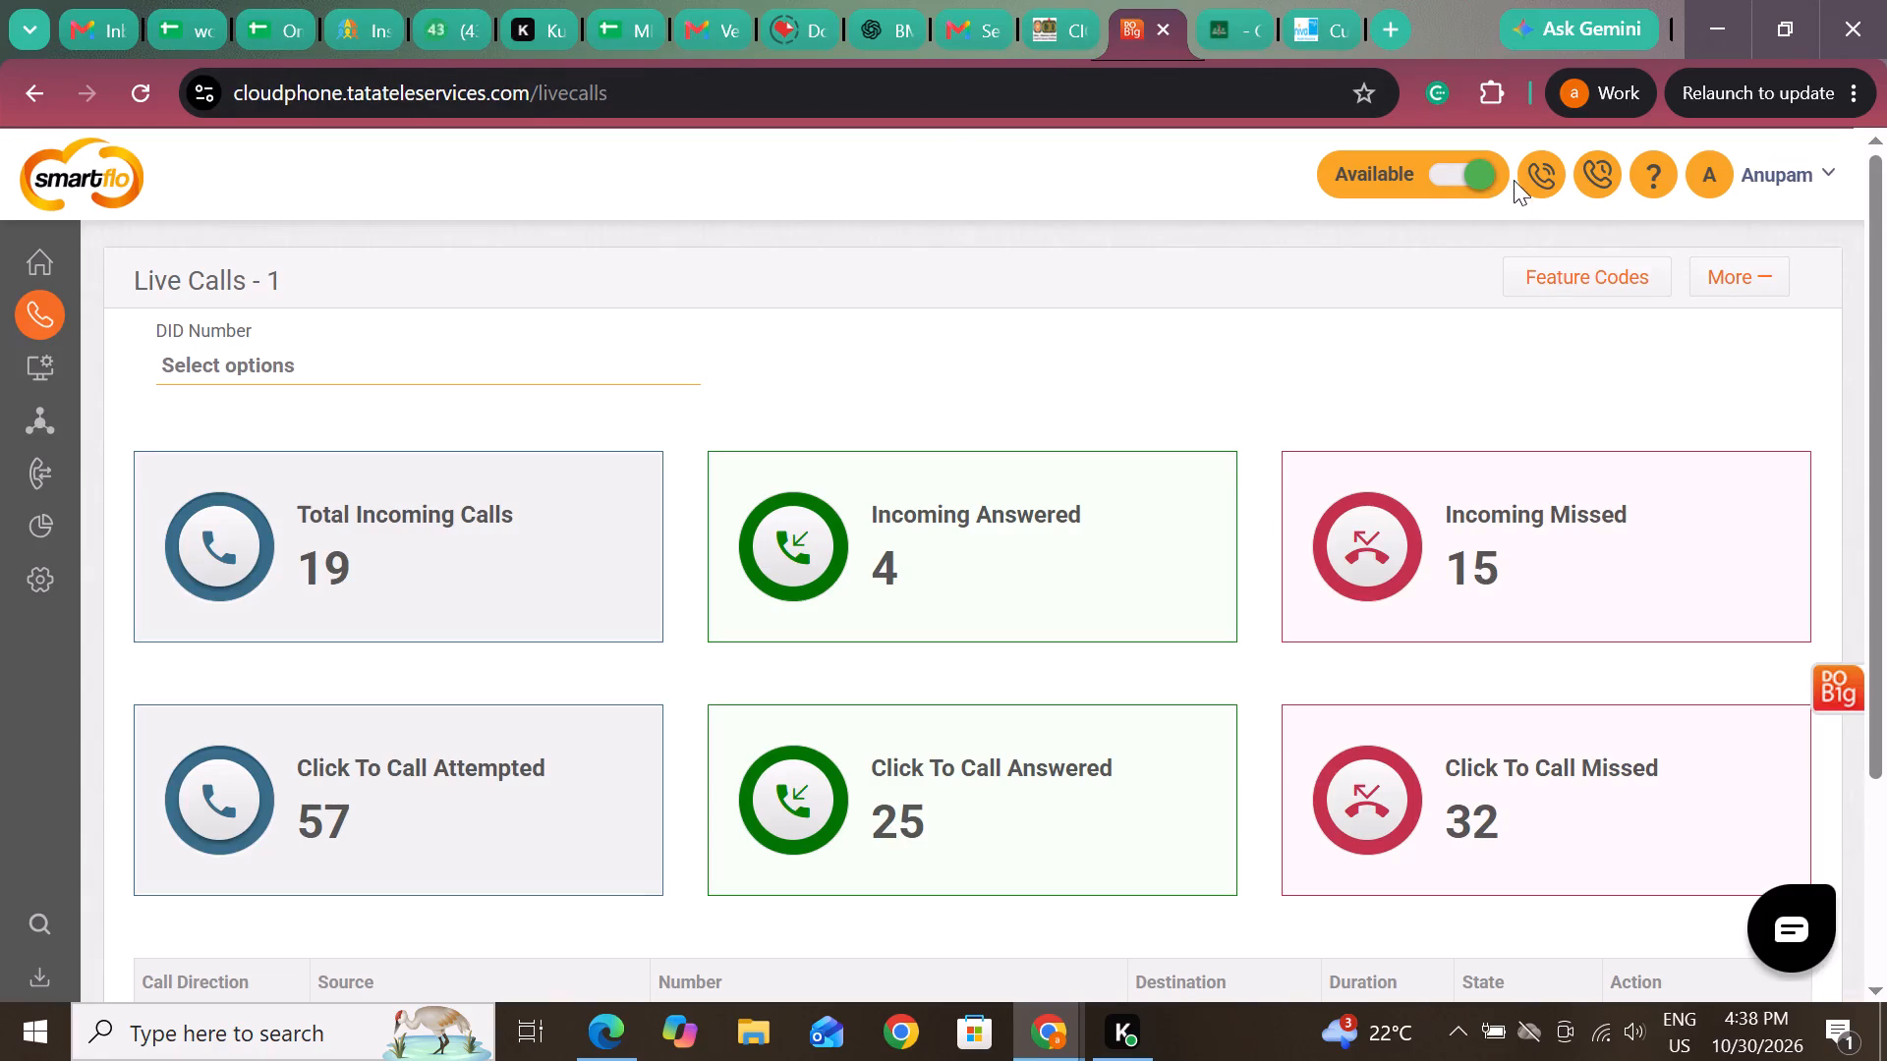
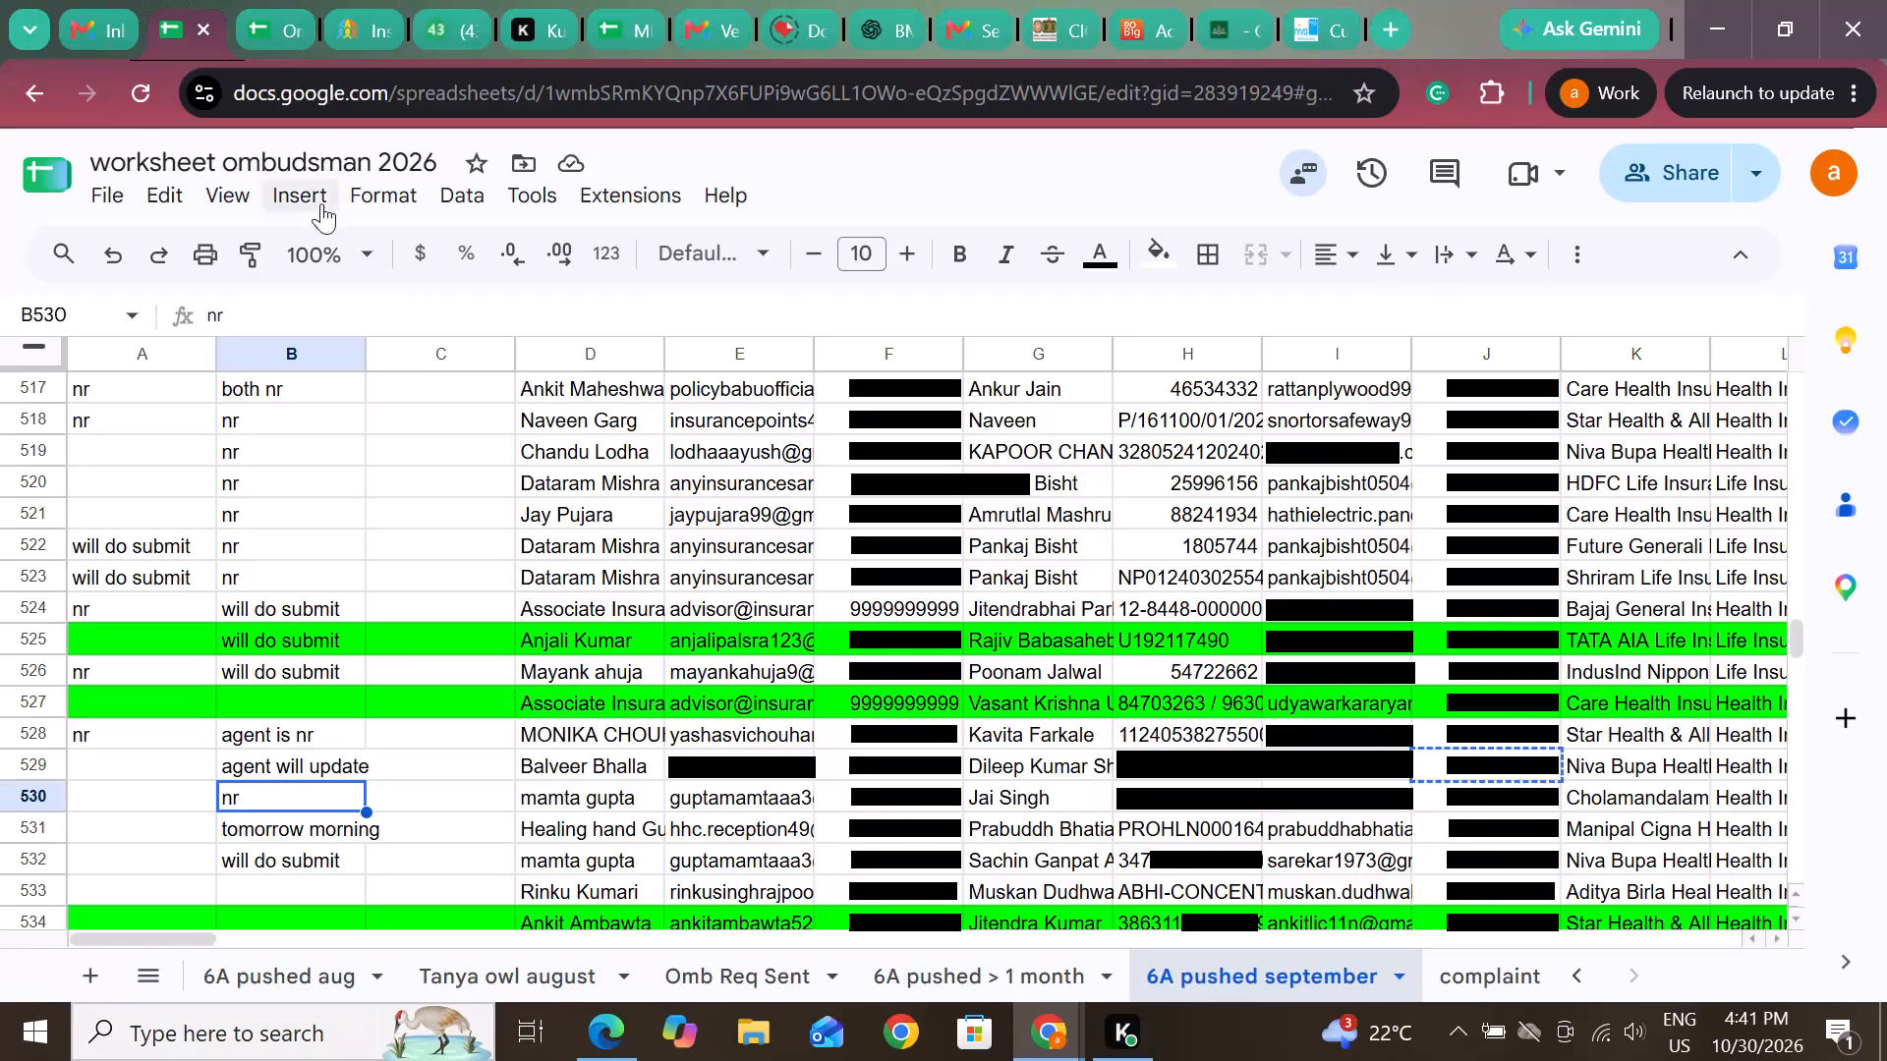
# Review the follow-up comments logged against complaints in the 6A pushed september sheet, including the earlier rows.
pyautogui.click(160, 613)
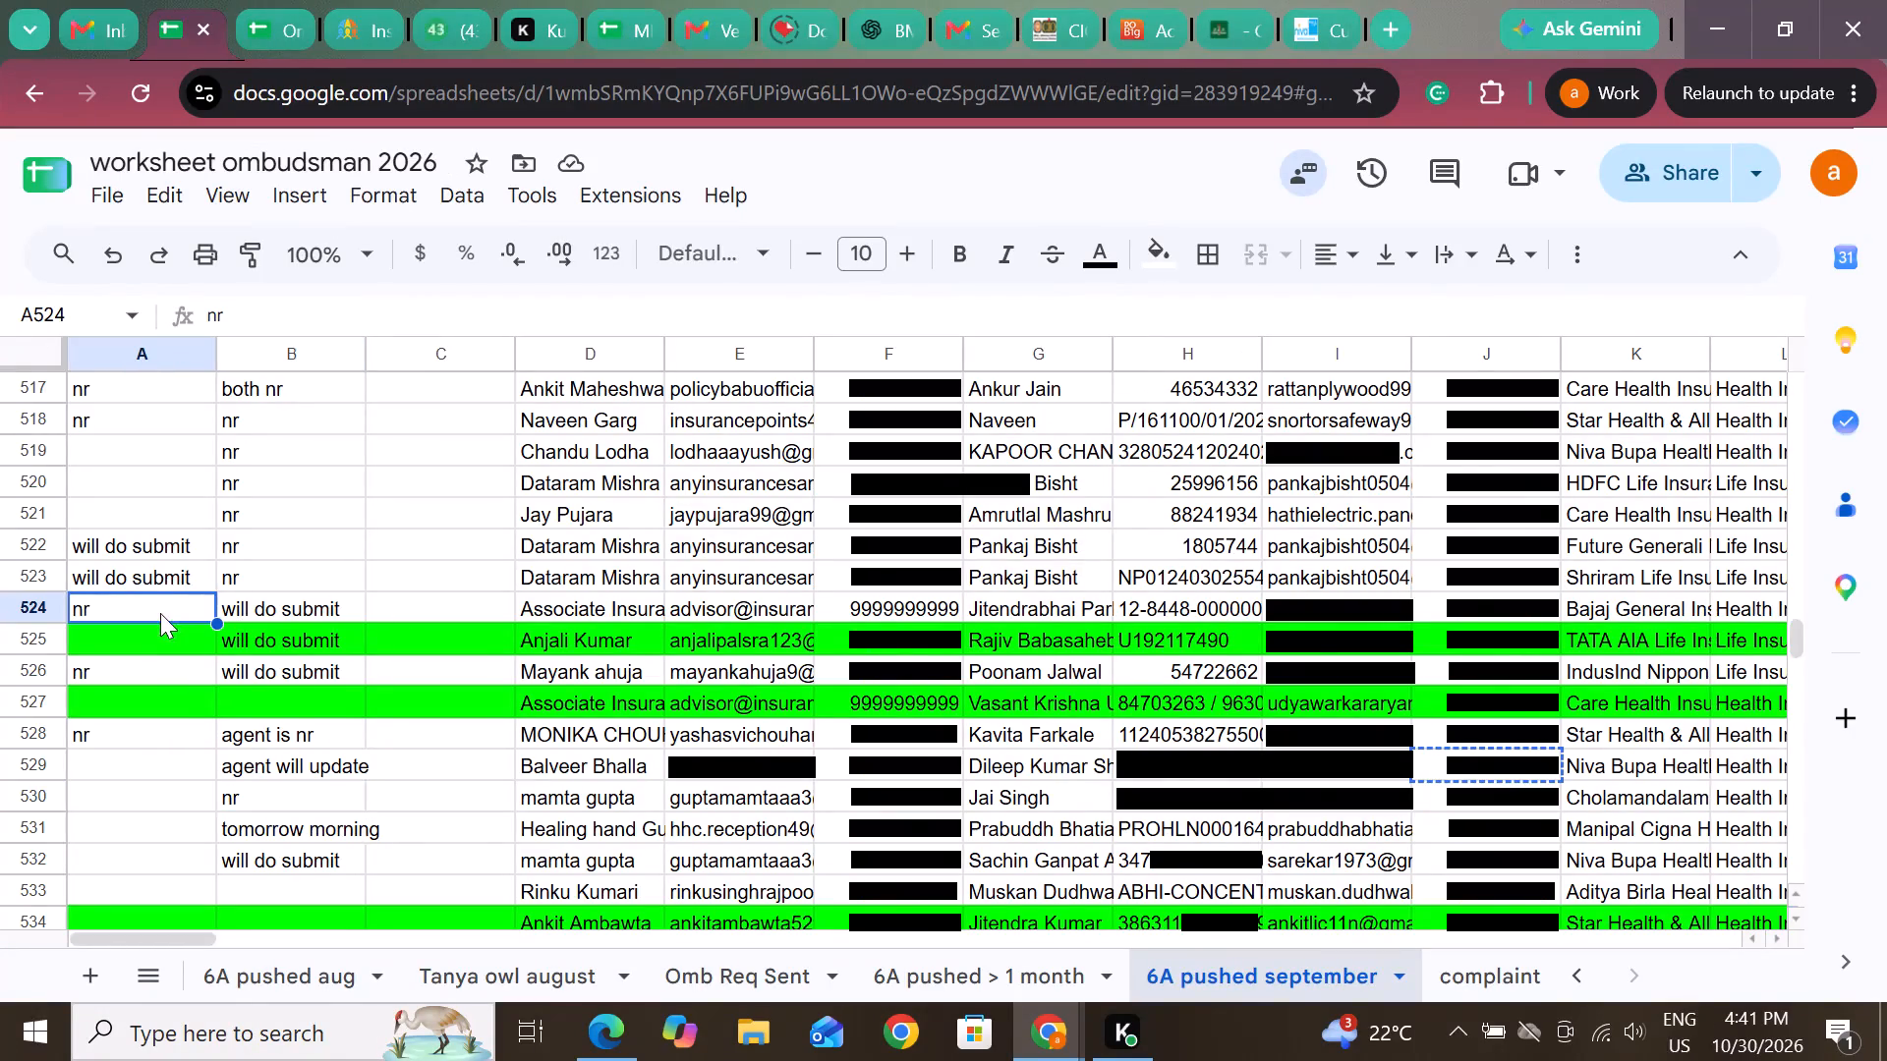
pyautogui.click(186, 701)
pyautogui.click(194, 744)
pyautogui.click(316, 791)
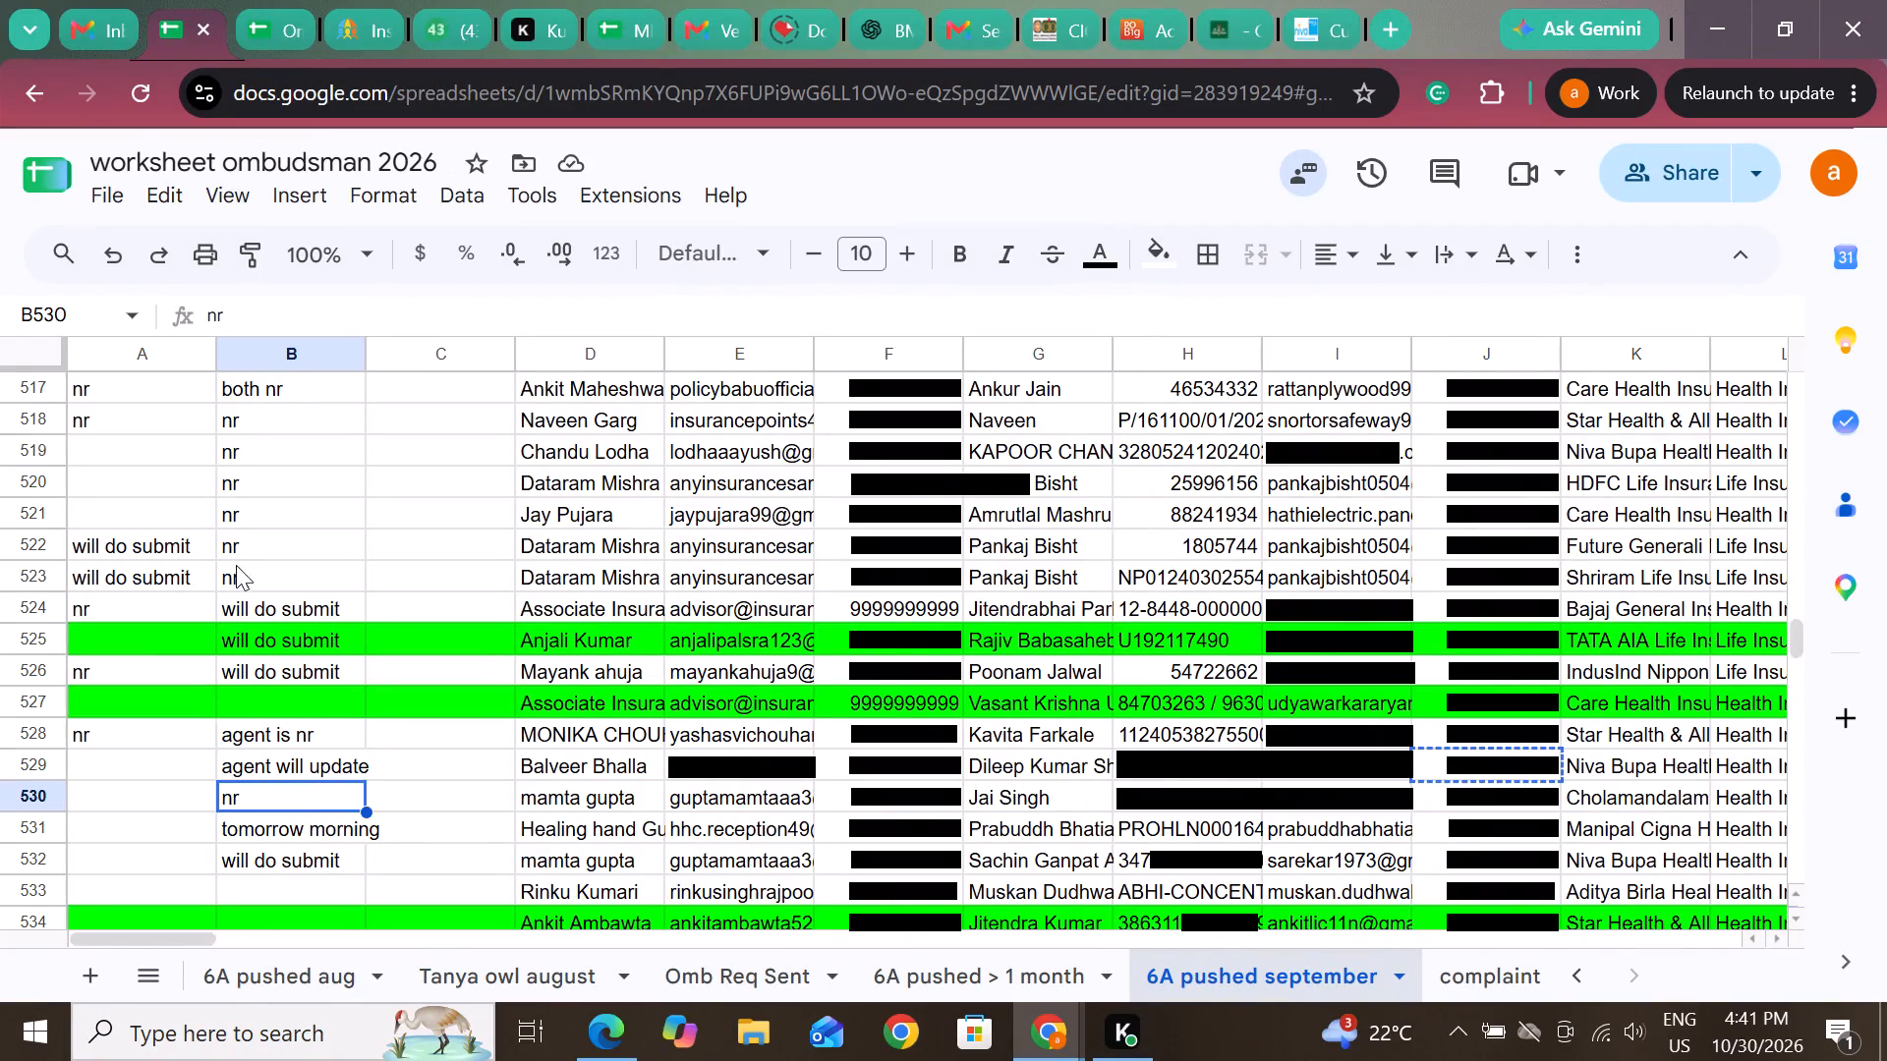
pyautogui.scroll(-3, 235, 562)
pyautogui.click(235, 562)
pyautogui.scroll(-4, 205, 577)
pyautogui.scroll(8, 186, 590)
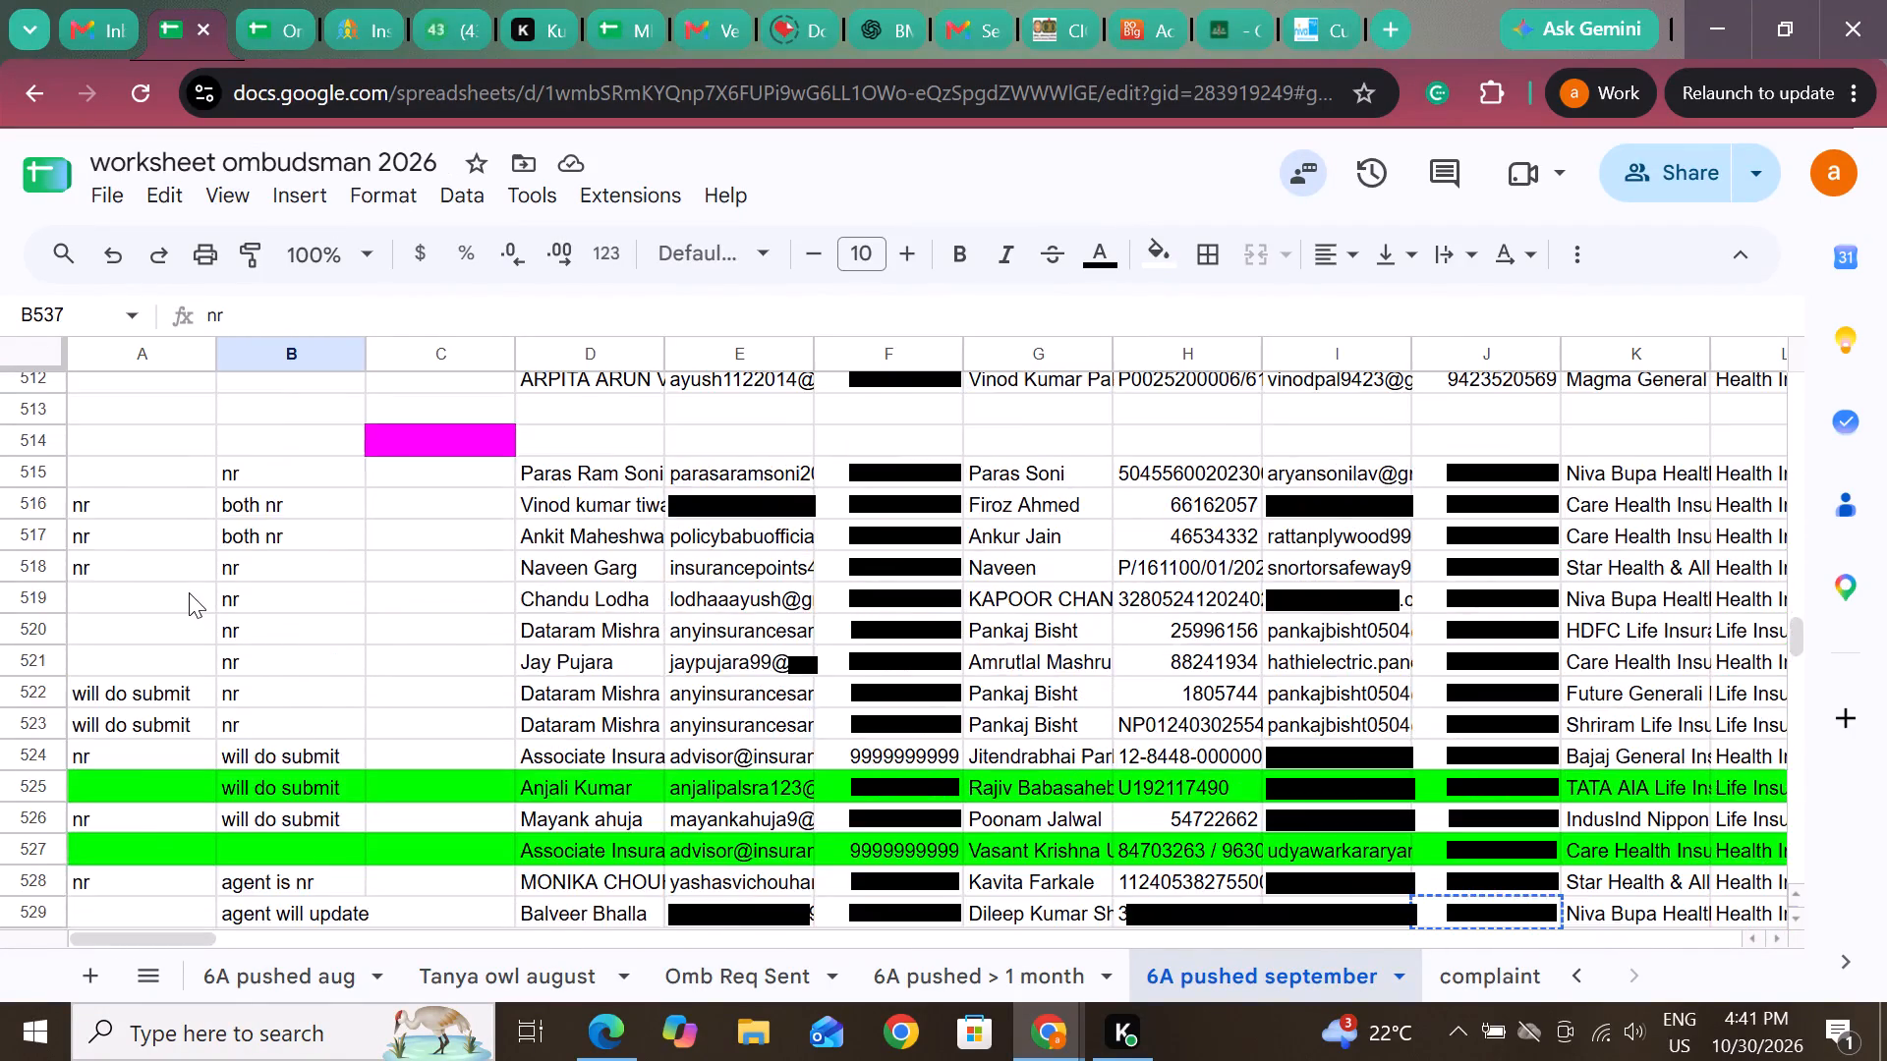
pyautogui.scroll(7, 189, 592)
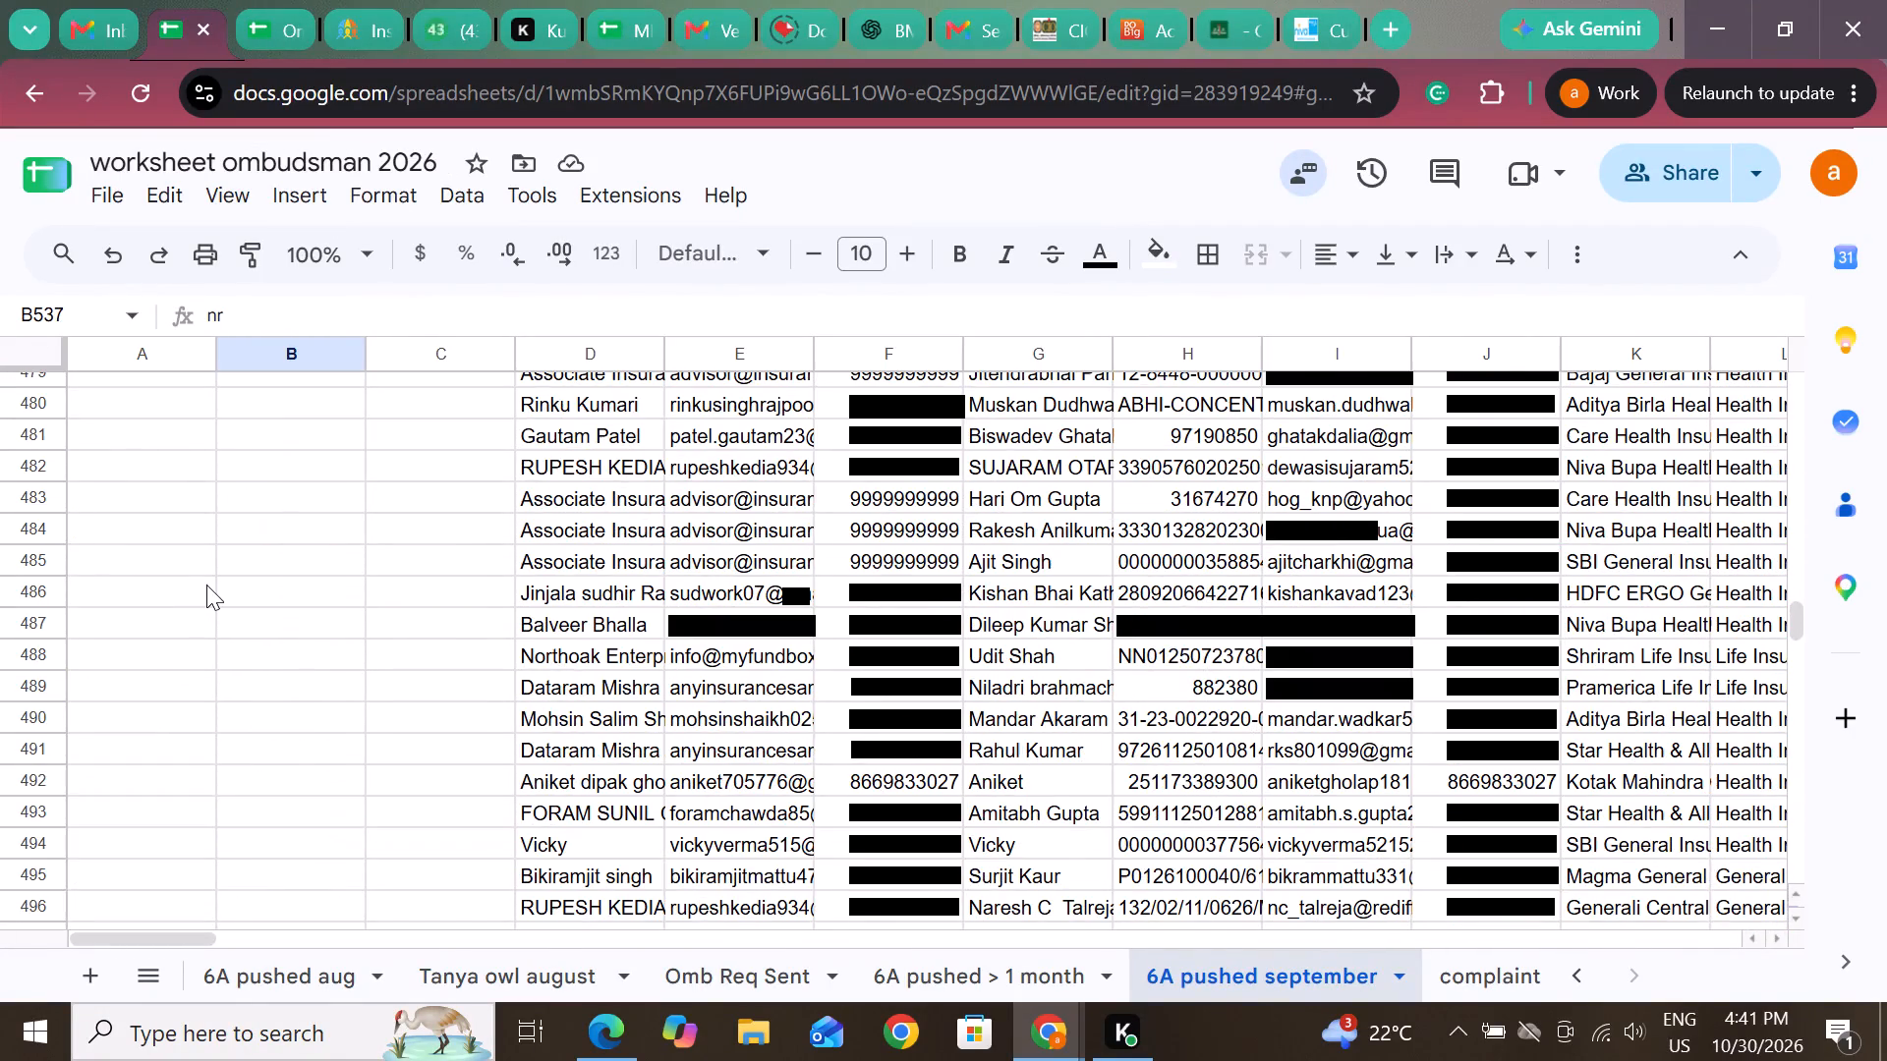
pyautogui.scroll(9, 287, 534)
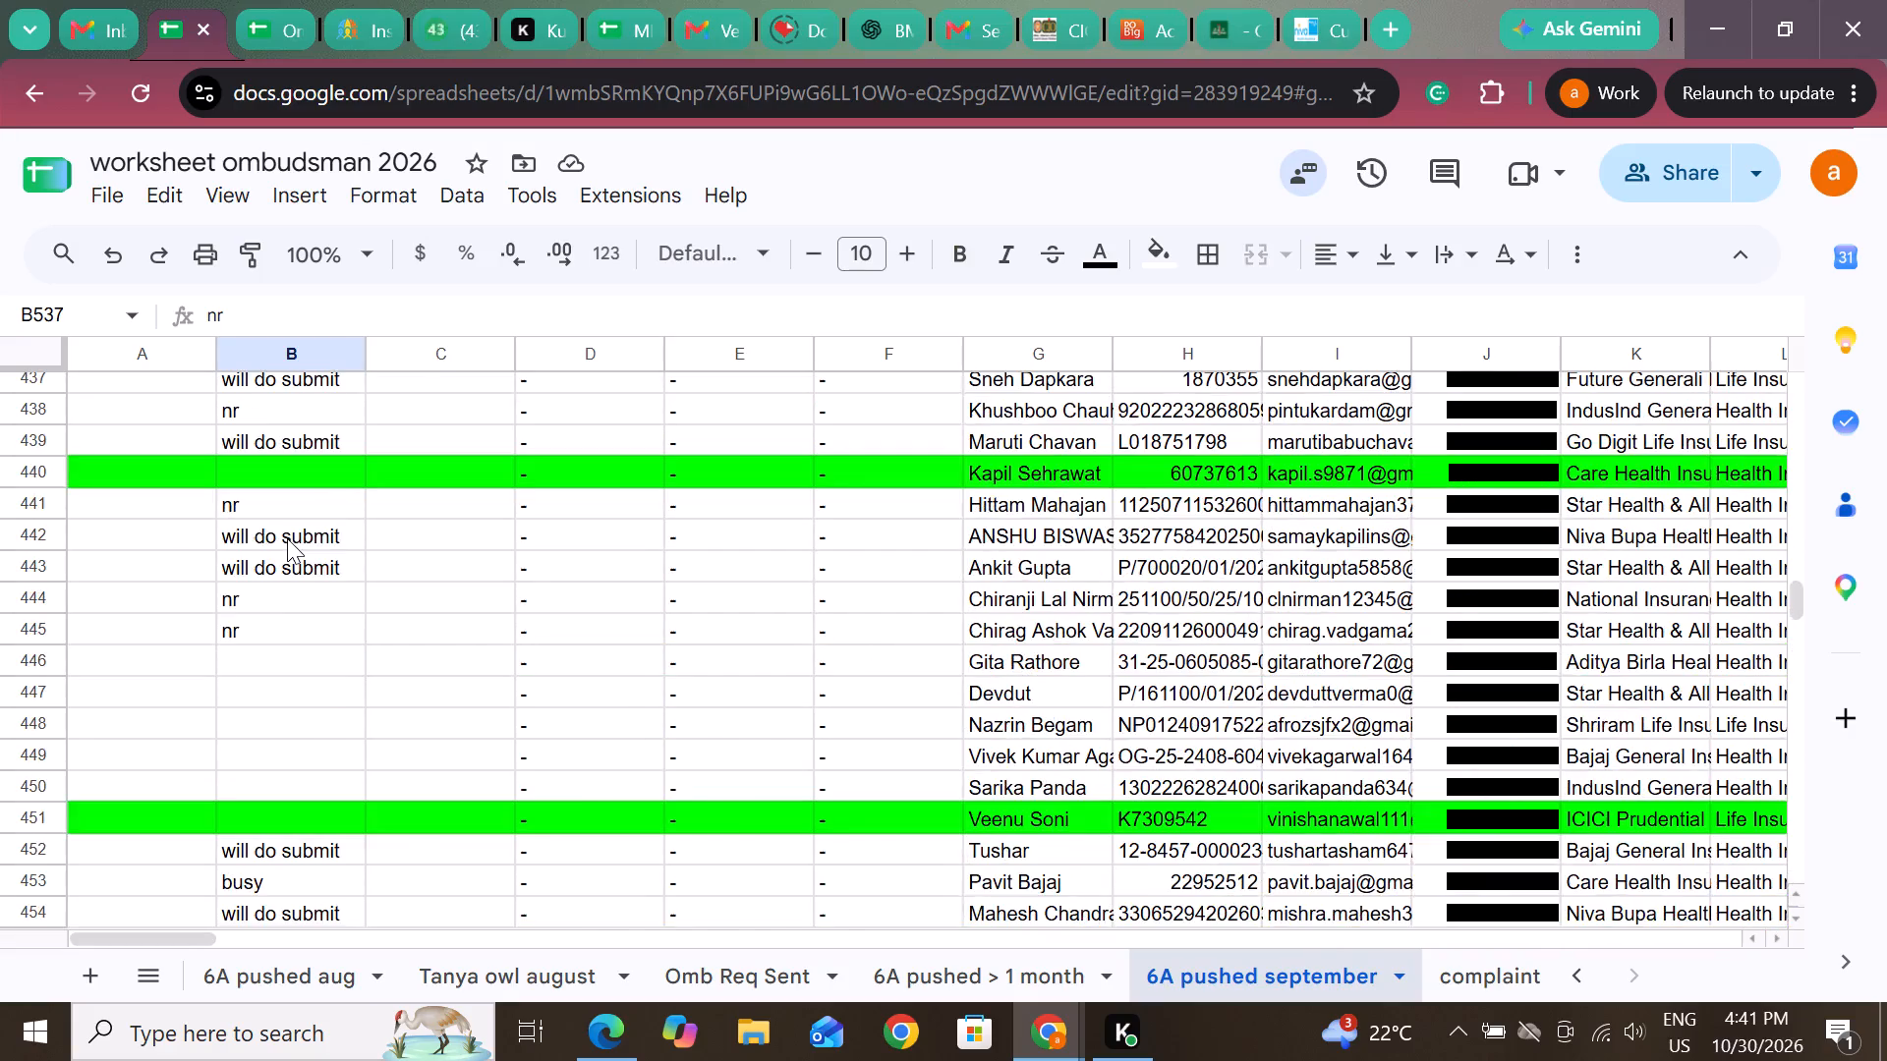
pyautogui.scroll(-4, 287, 539)
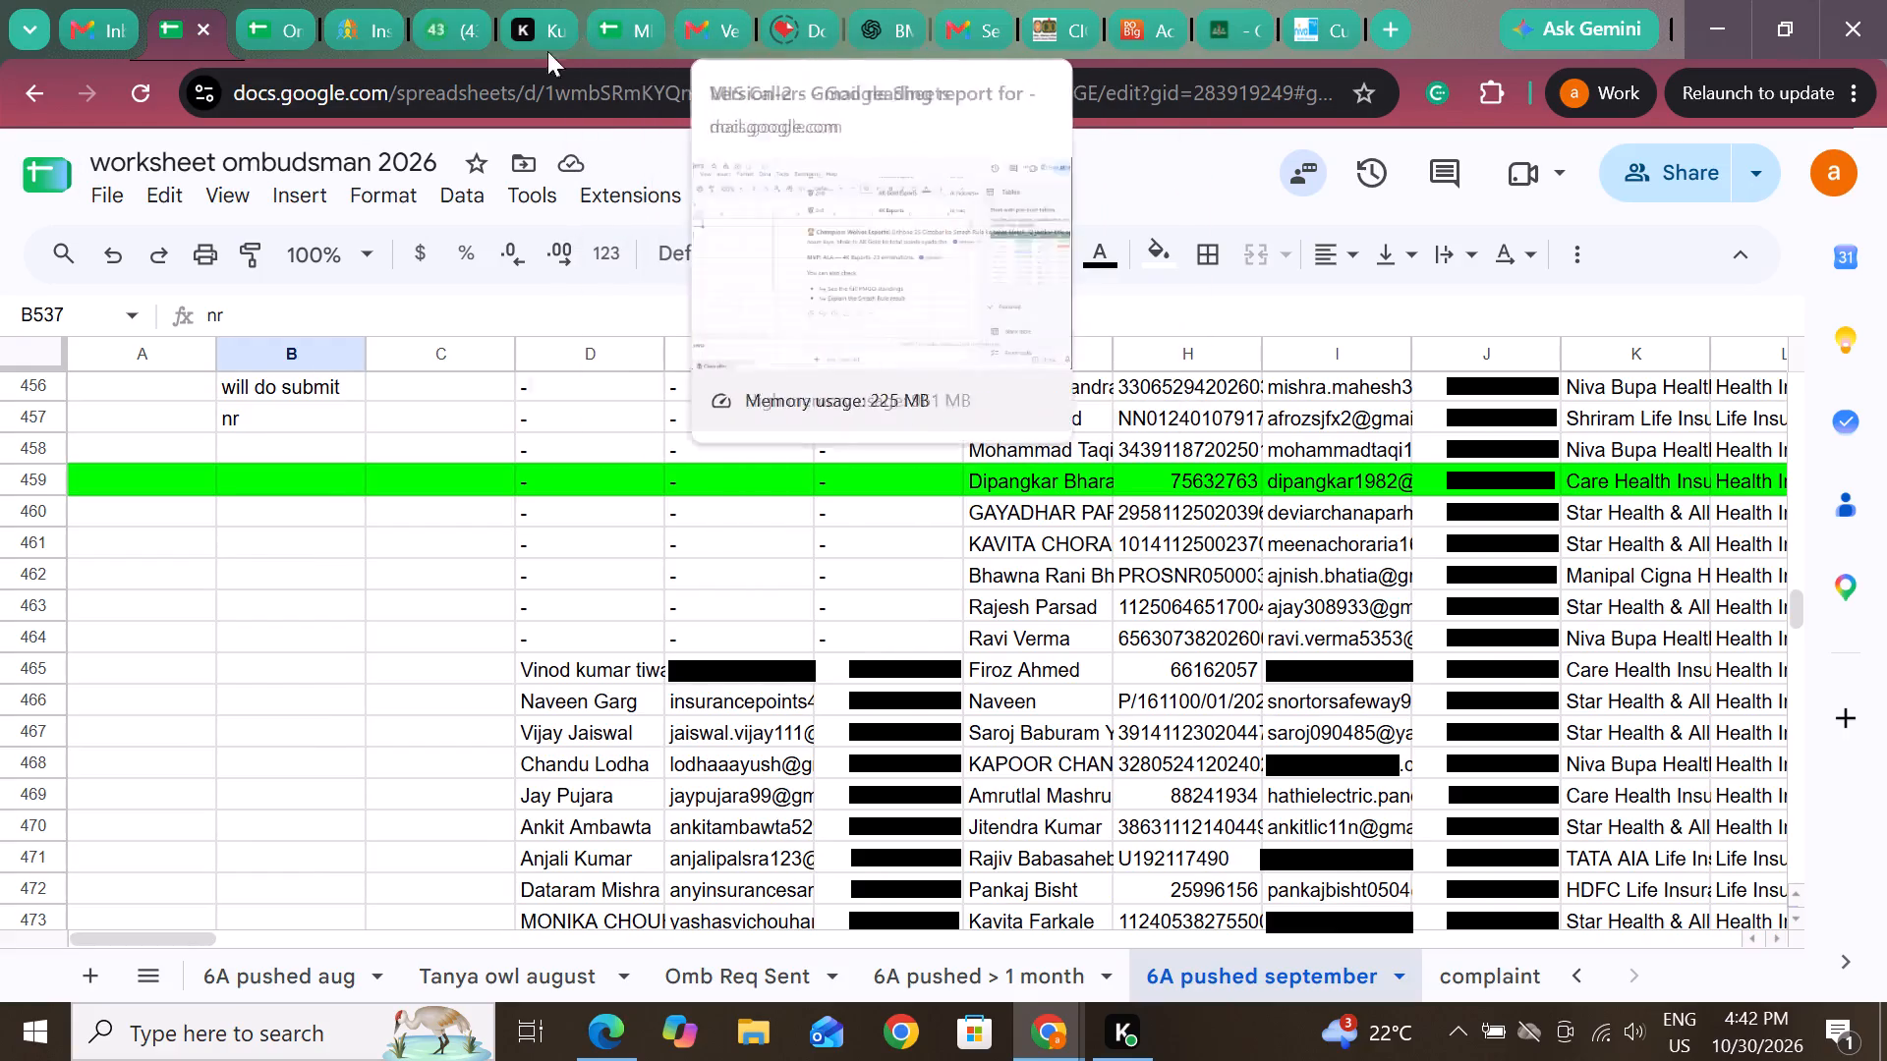
# Switch to the Insurance Samadhan admin portal and open the Ombudsman dashboard.
pyautogui.click(330, 29)
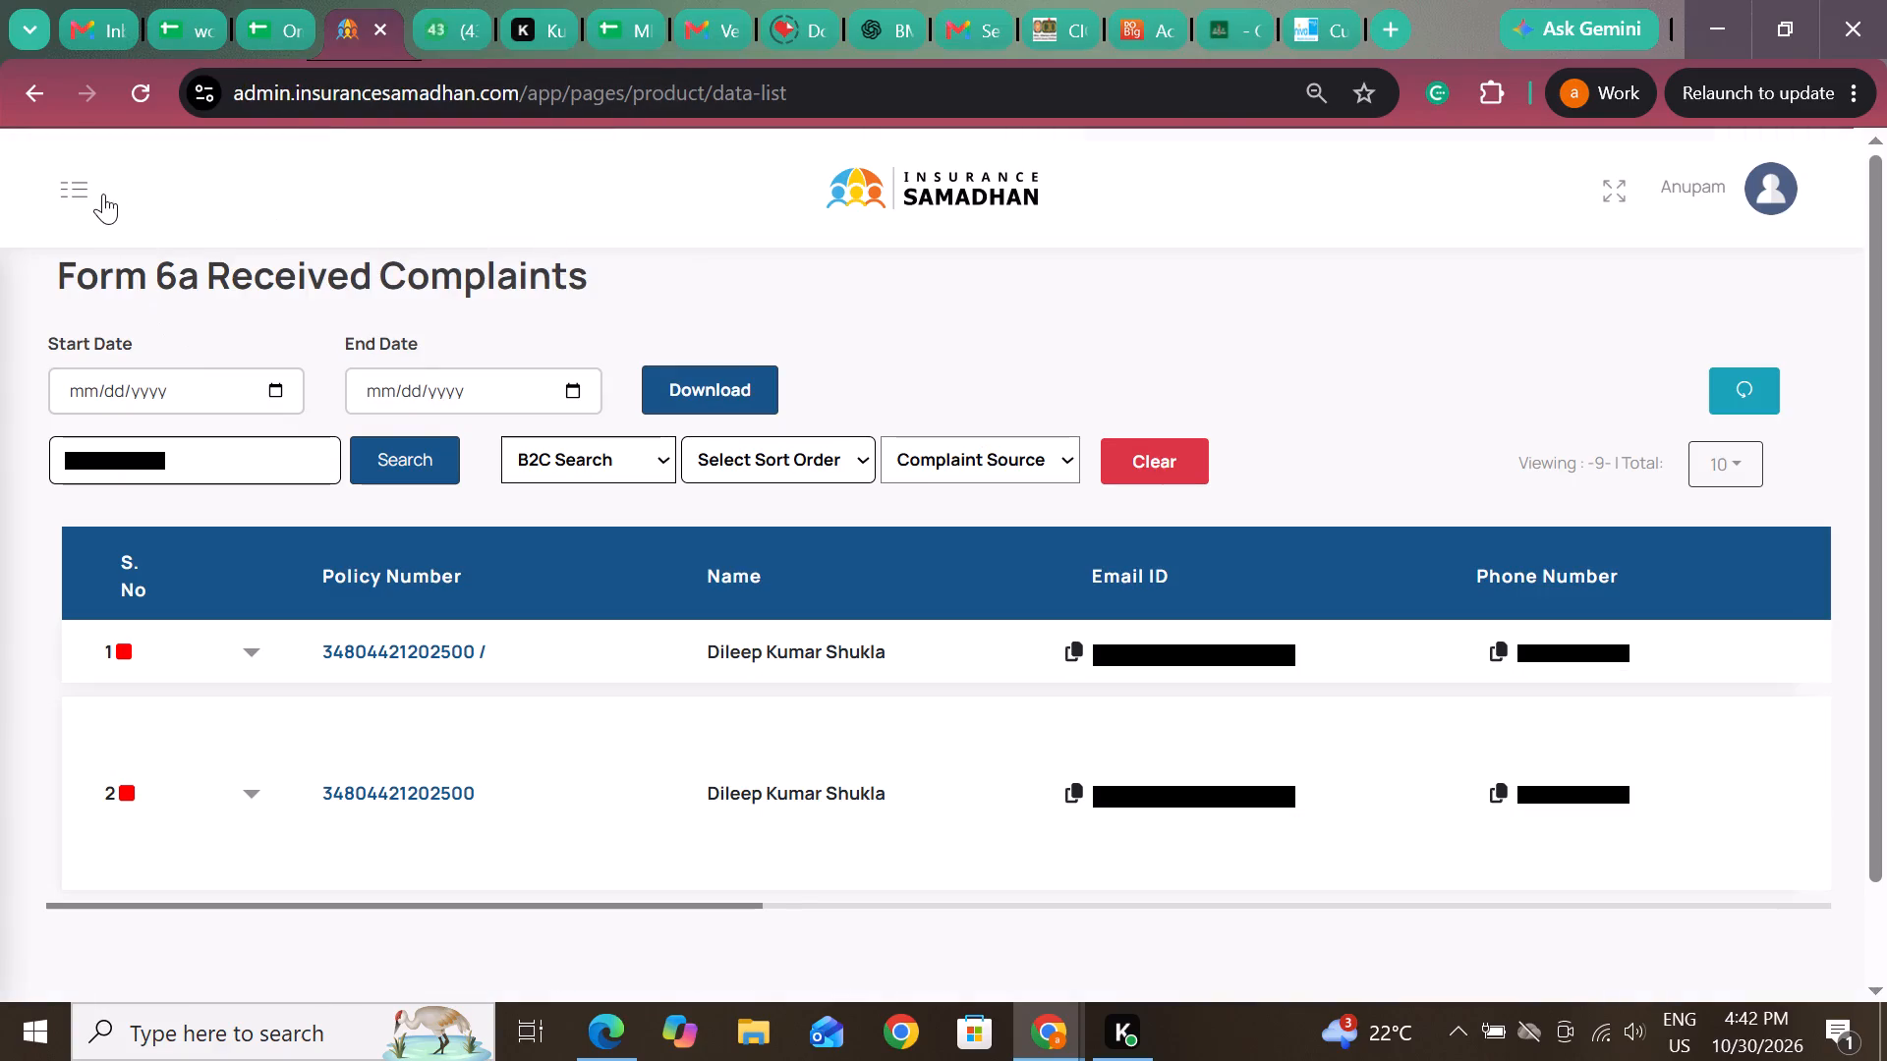
pyautogui.click(103, 194)
pyautogui.click(94, 330)
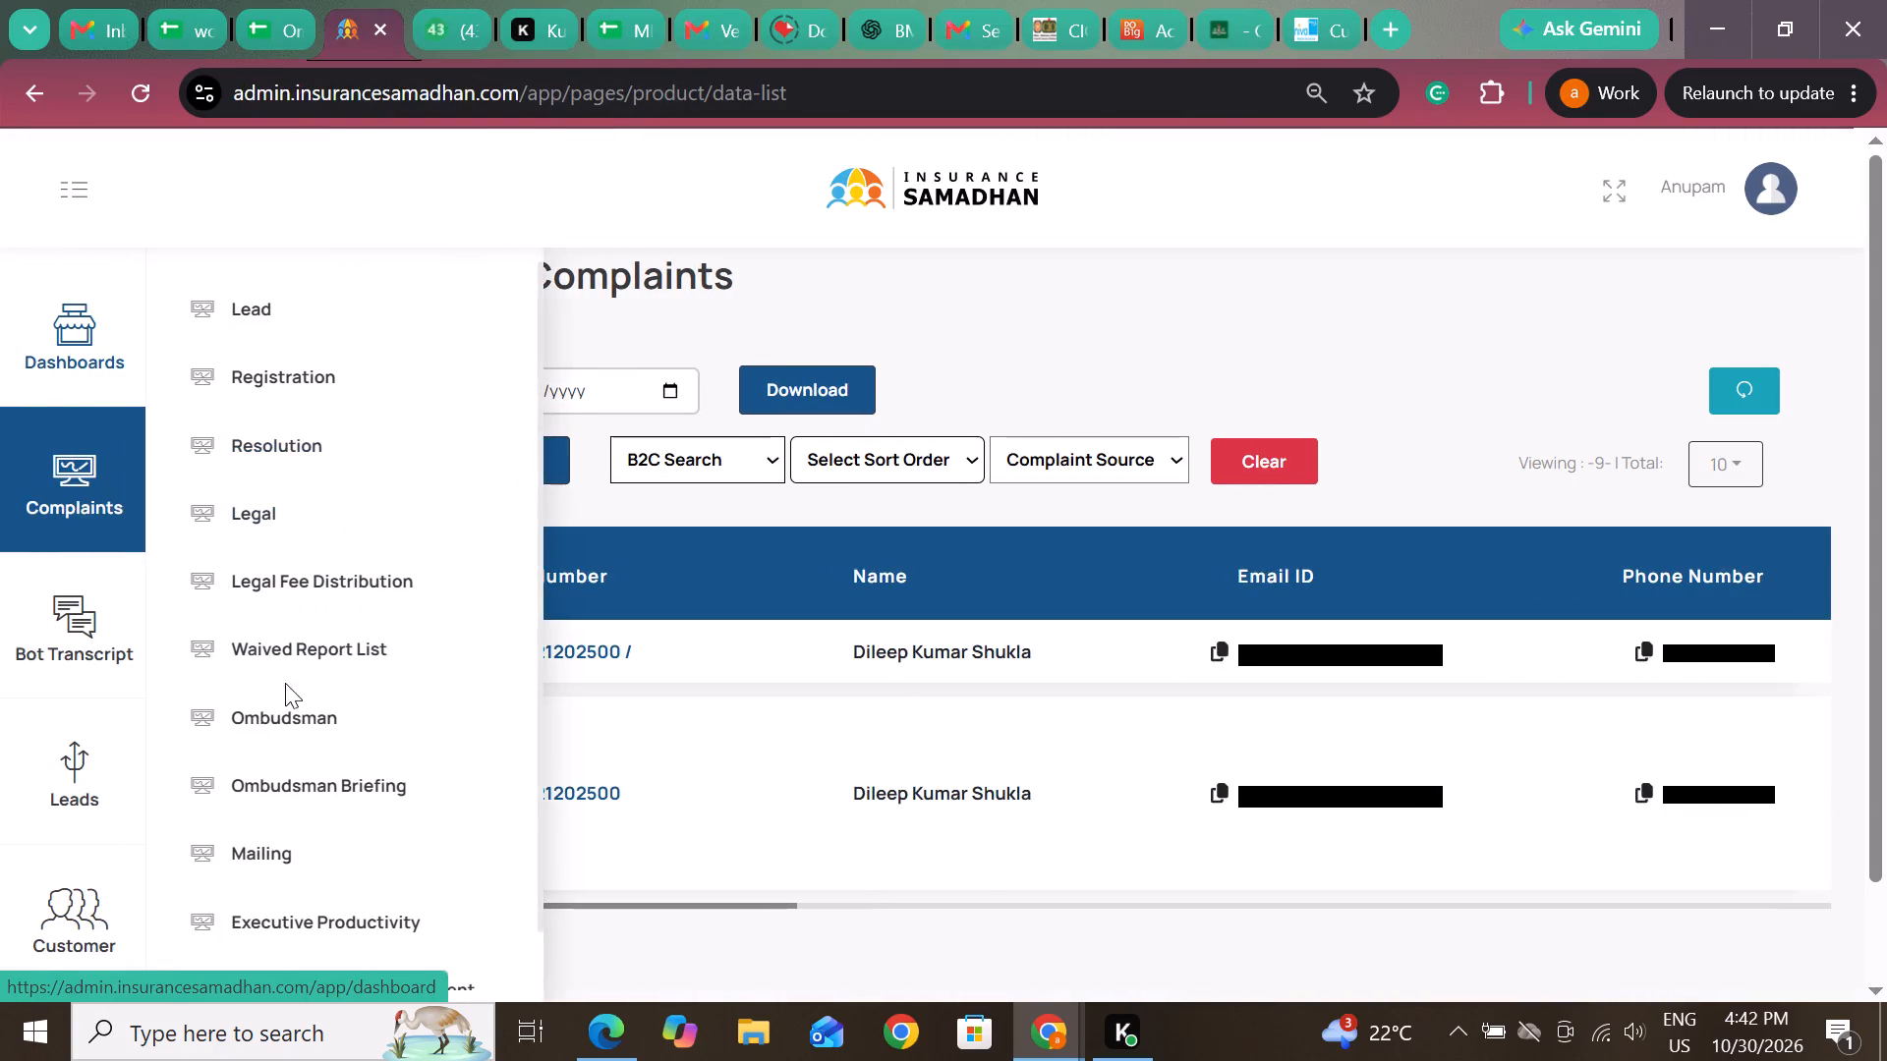
pyautogui.click(300, 743)
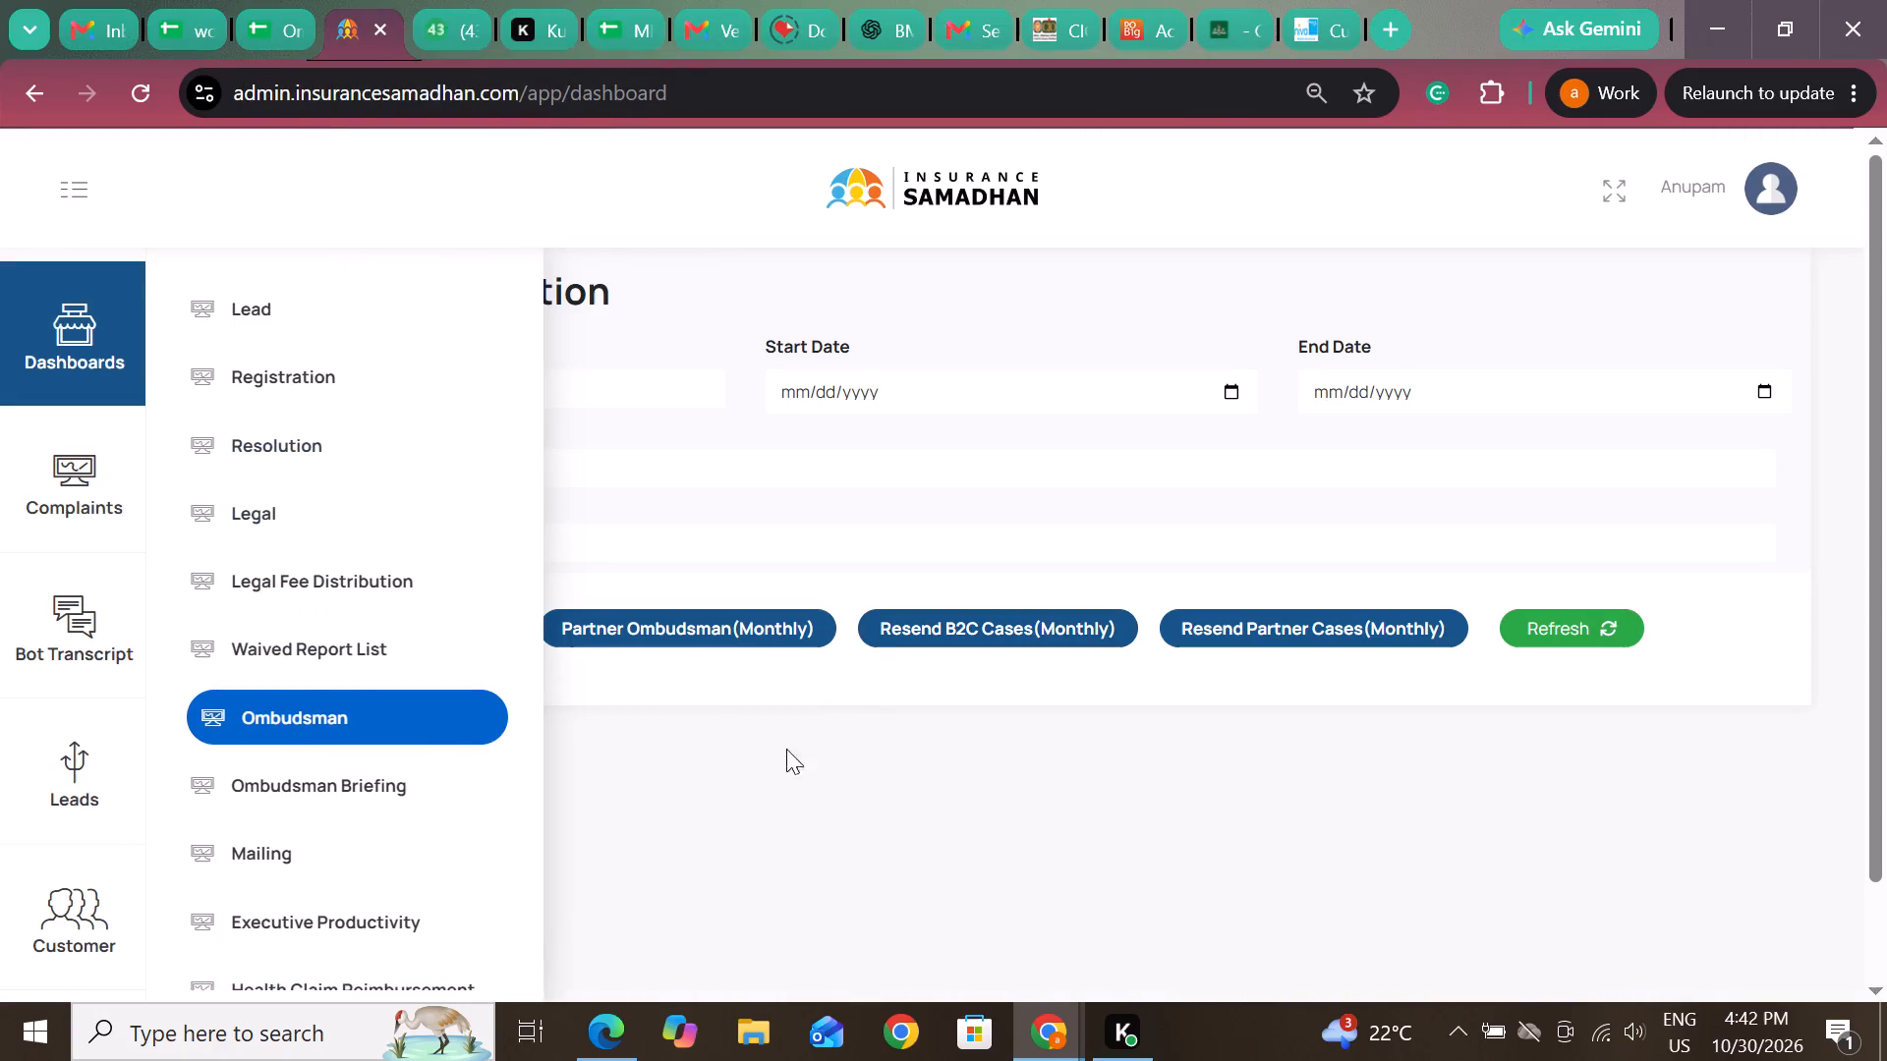
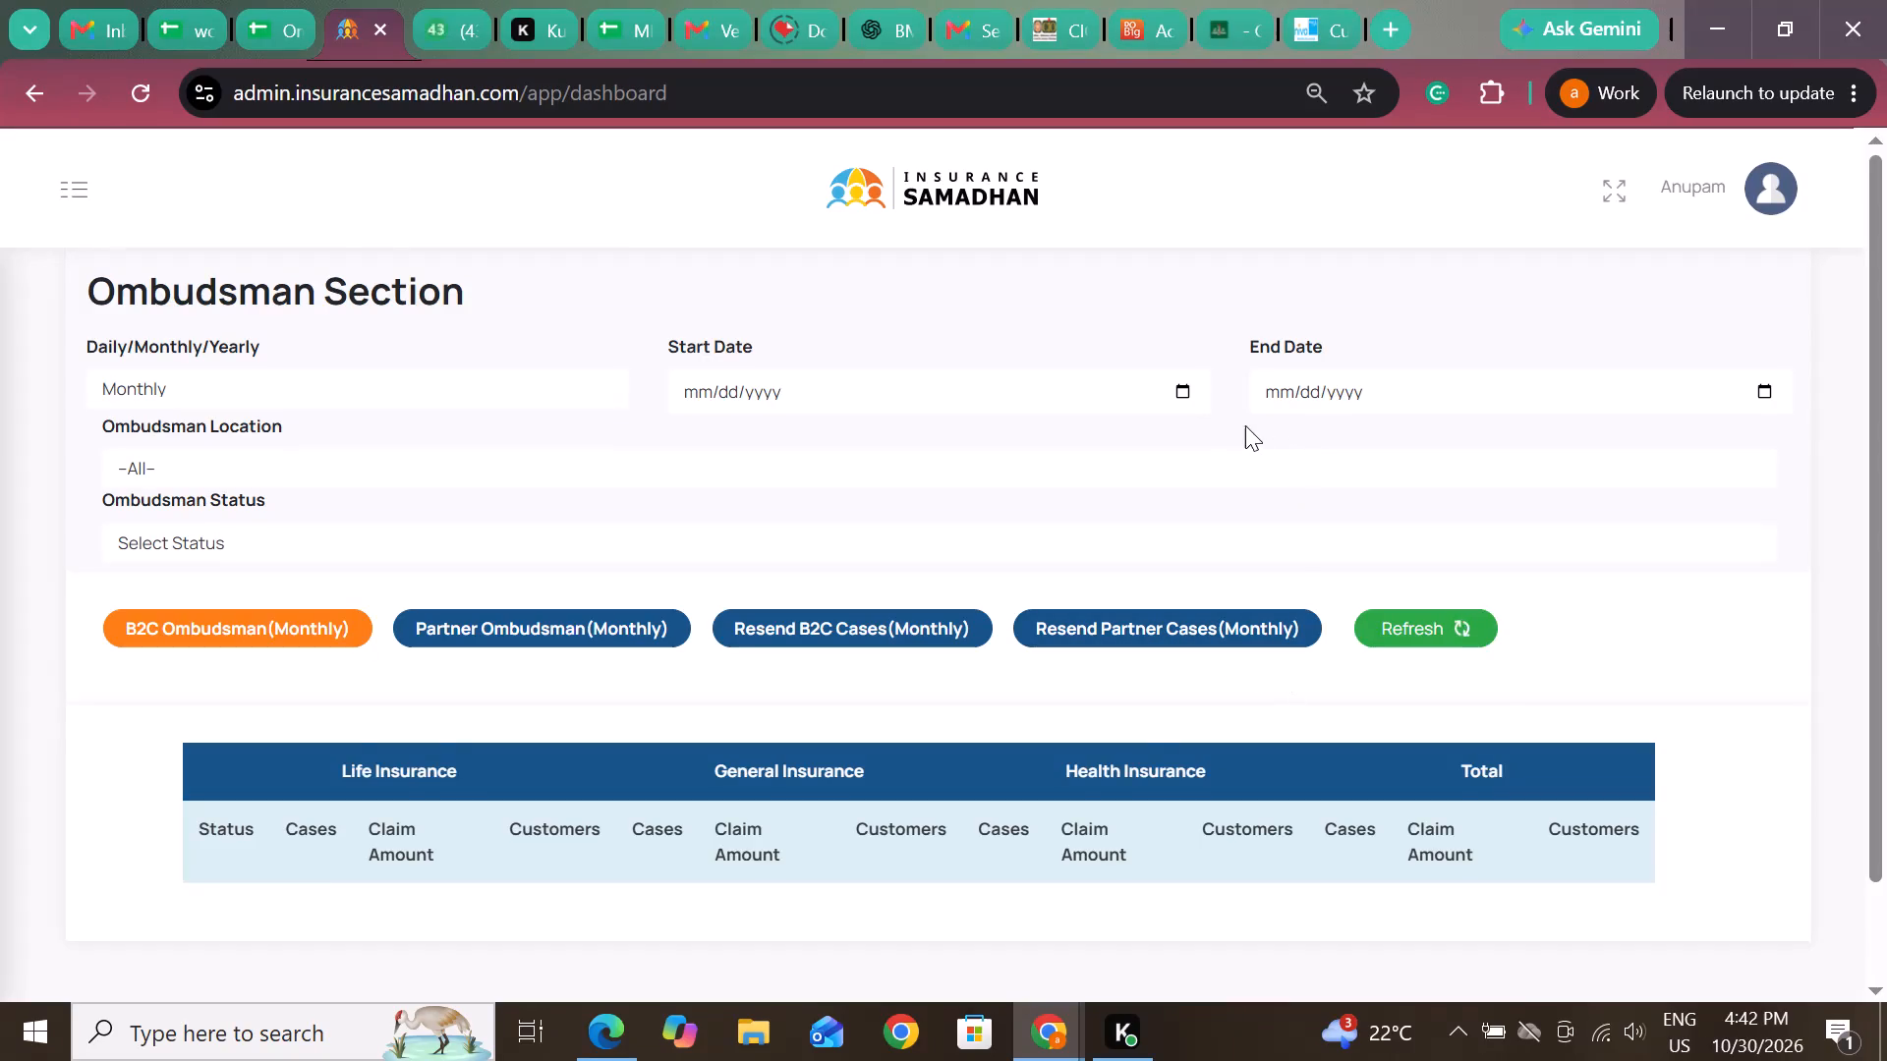
# Review the monthly B2C and Partner Ombudsman figures on the Ombudsman dashboard, refreshing each view.
pyautogui.scroll(-3, 1166, 410)
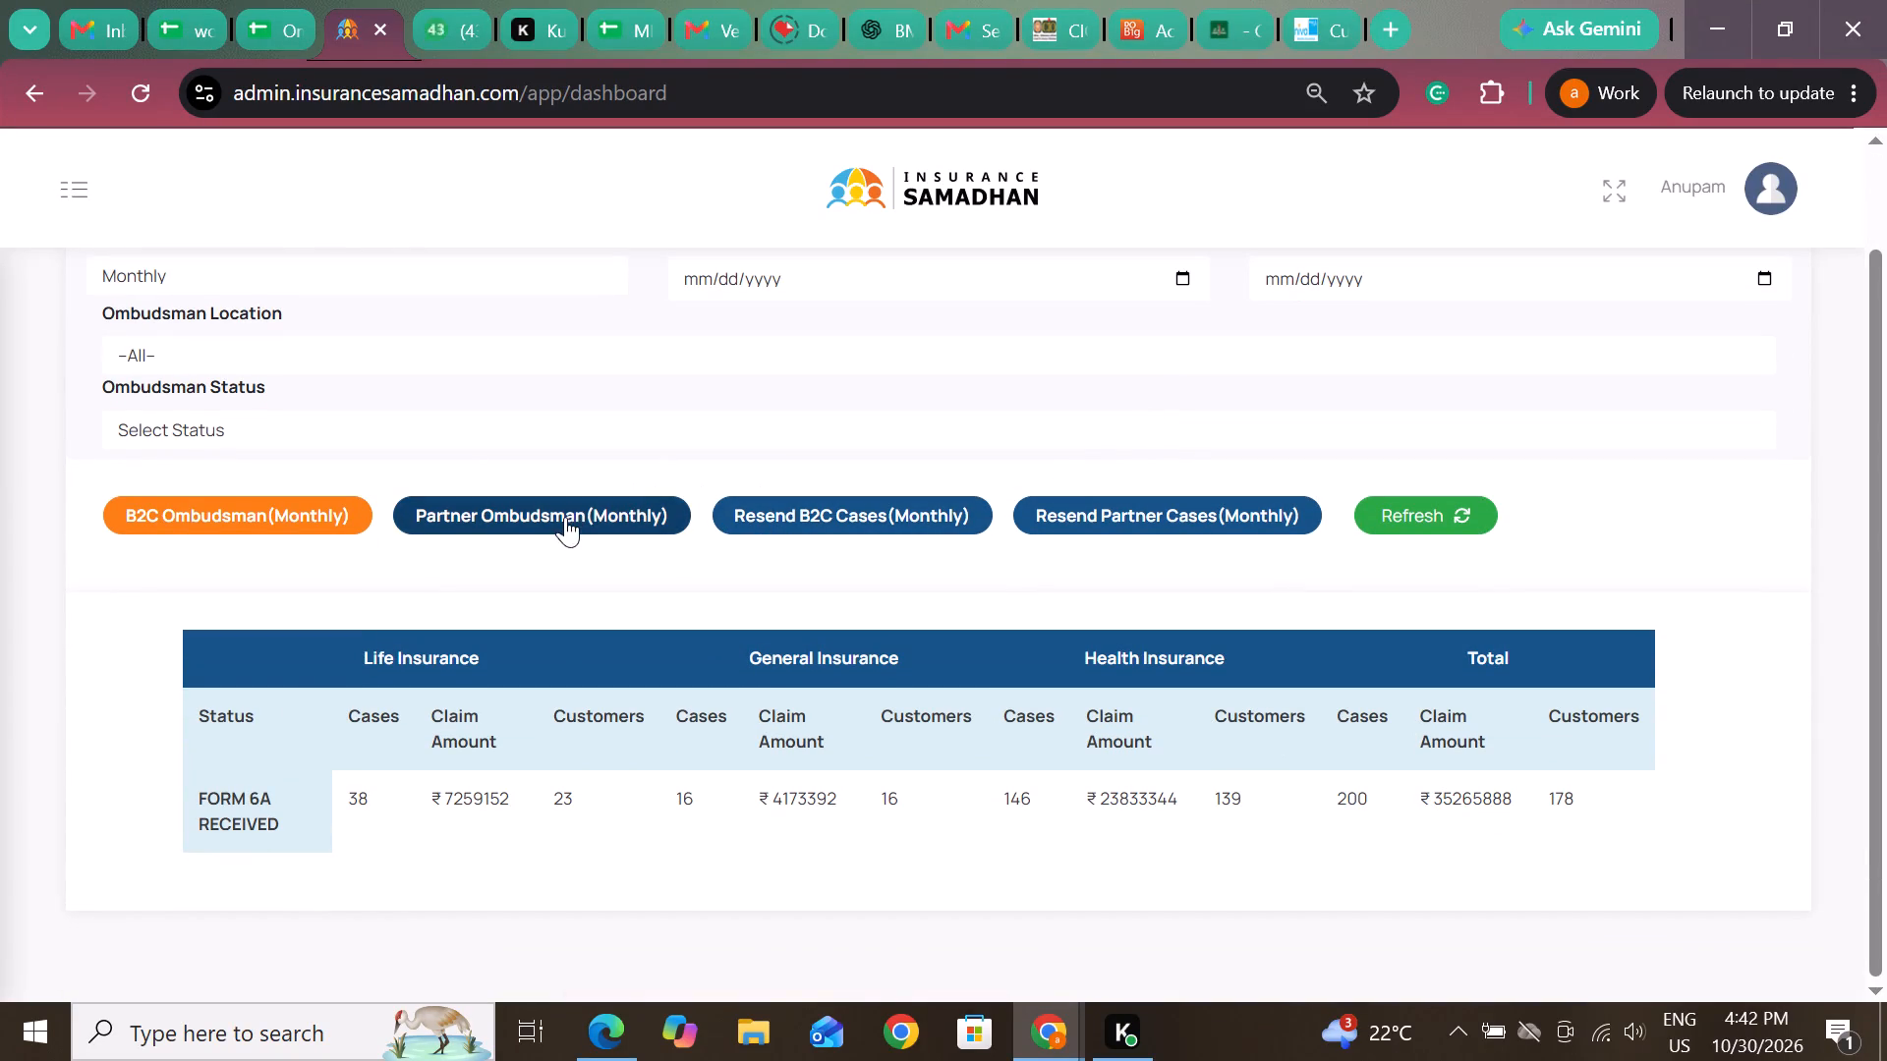
pyautogui.click(565, 517)
pyautogui.click(241, 512)
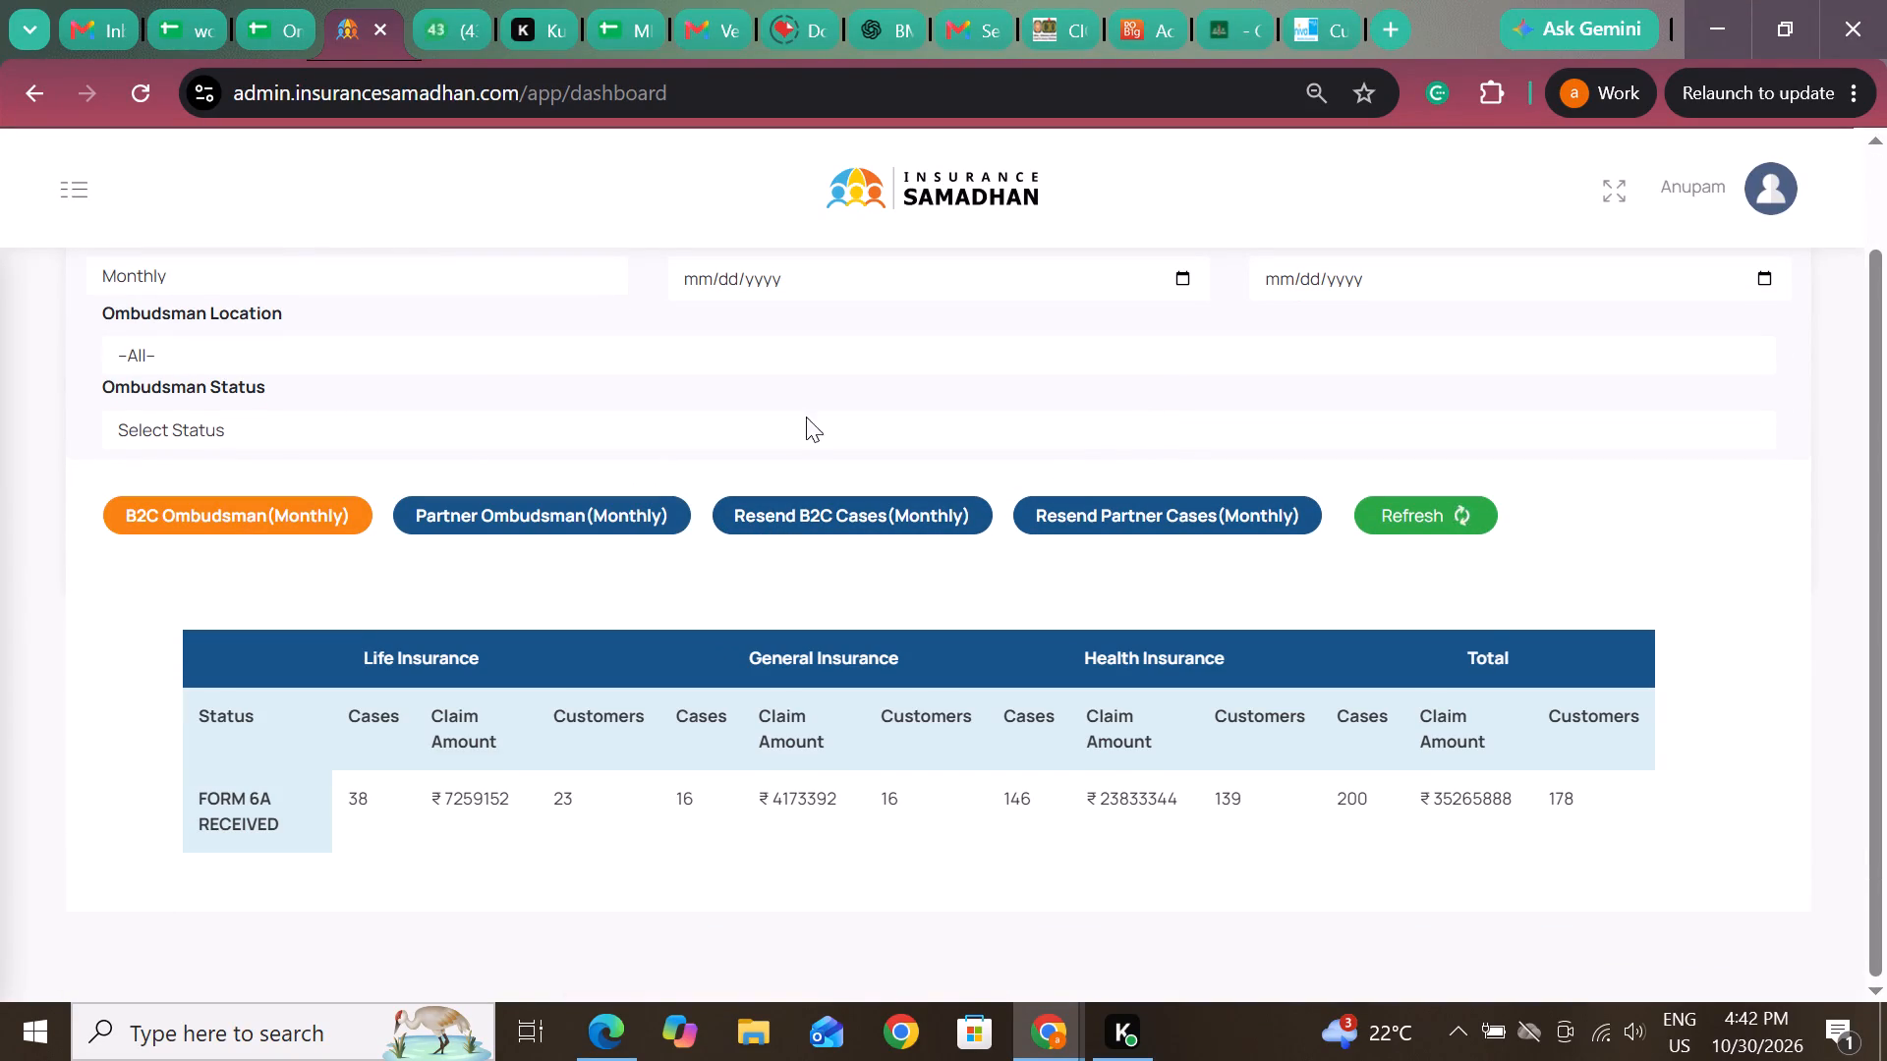
pyautogui.click(1424, 506)
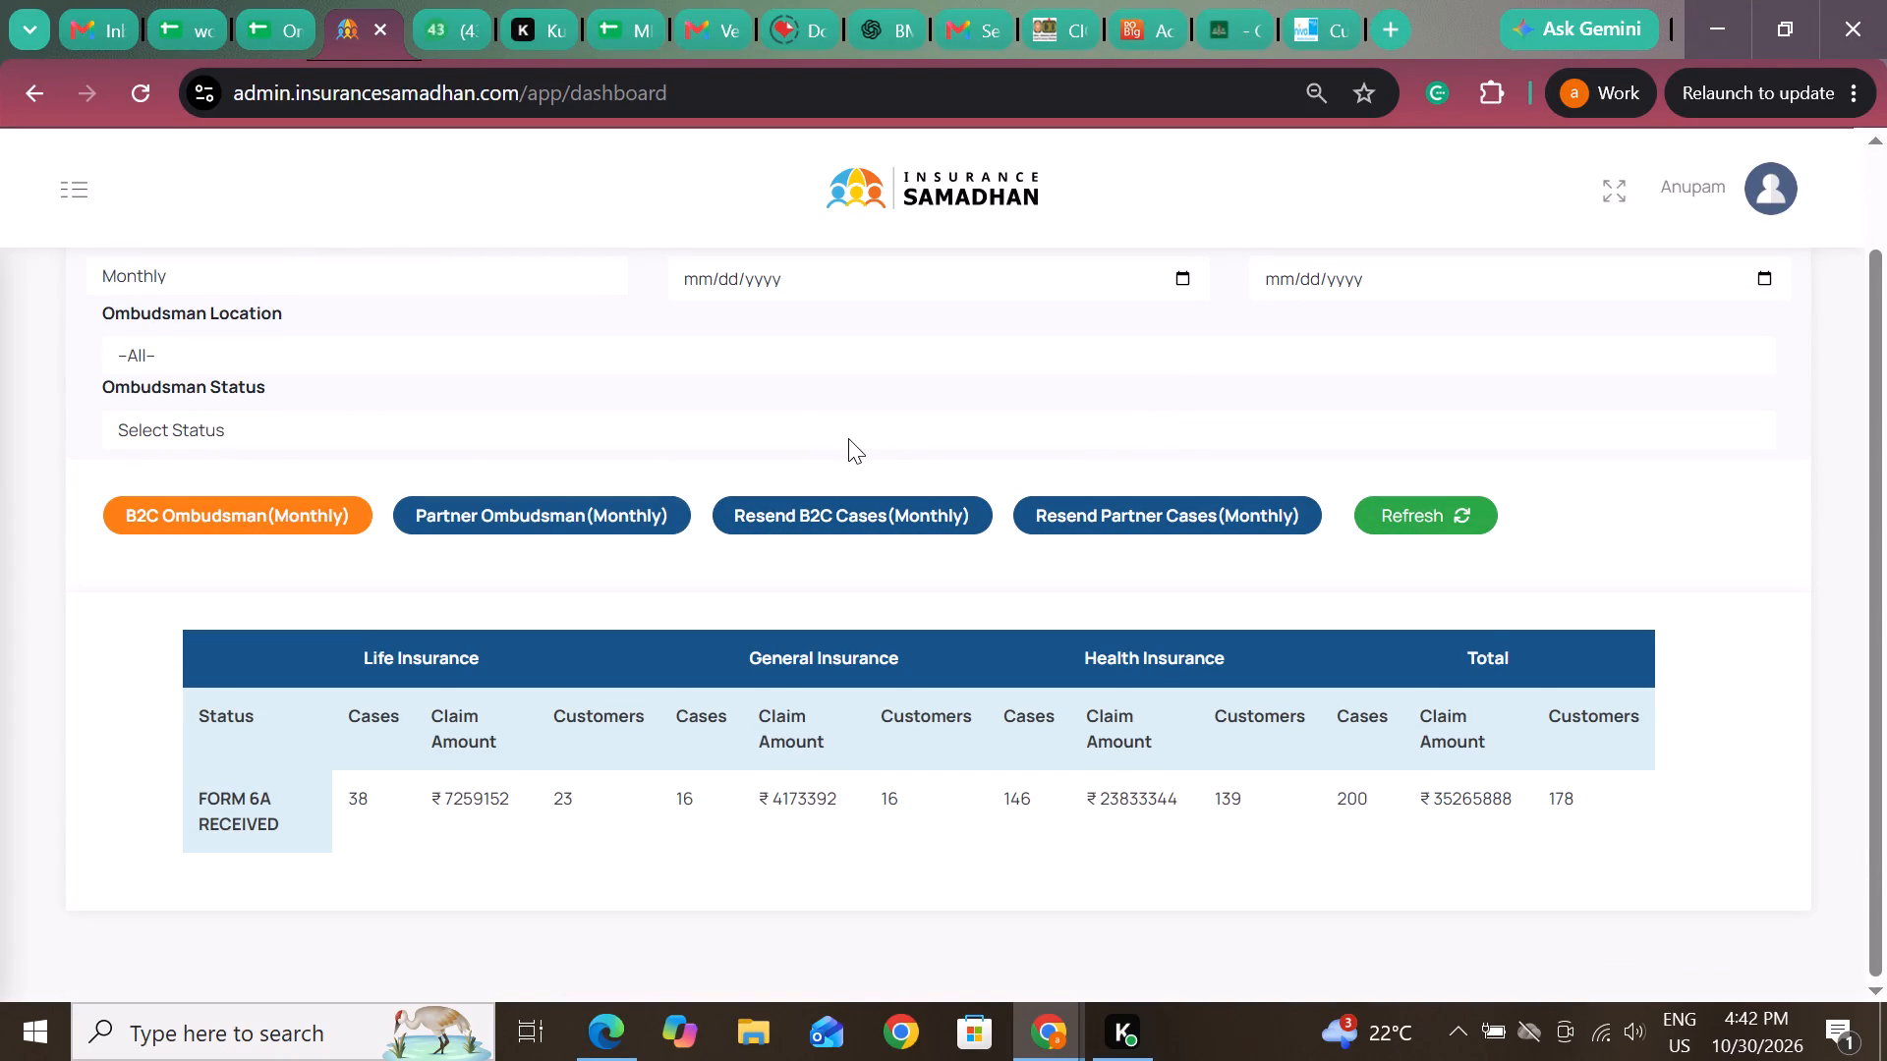
pyautogui.scroll(-1, 816, 472)
pyautogui.click(506, 520)
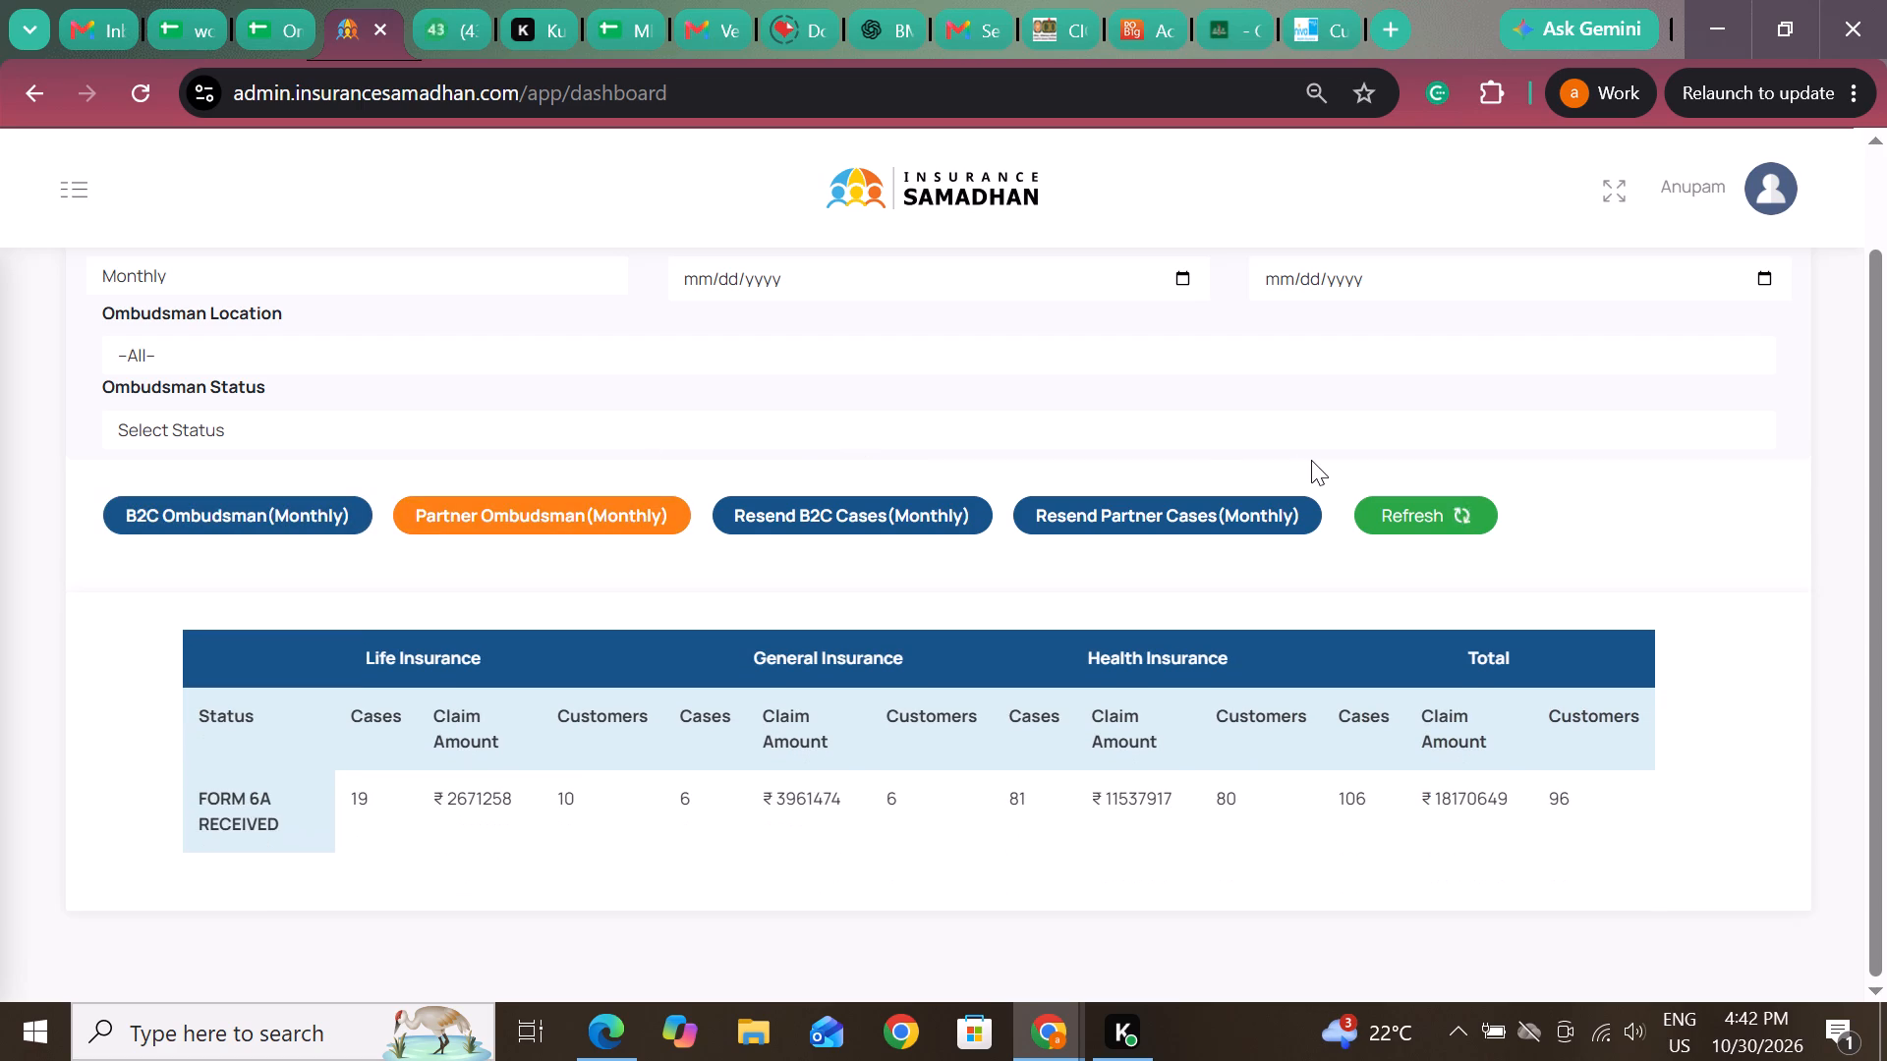
pyautogui.click(1443, 510)
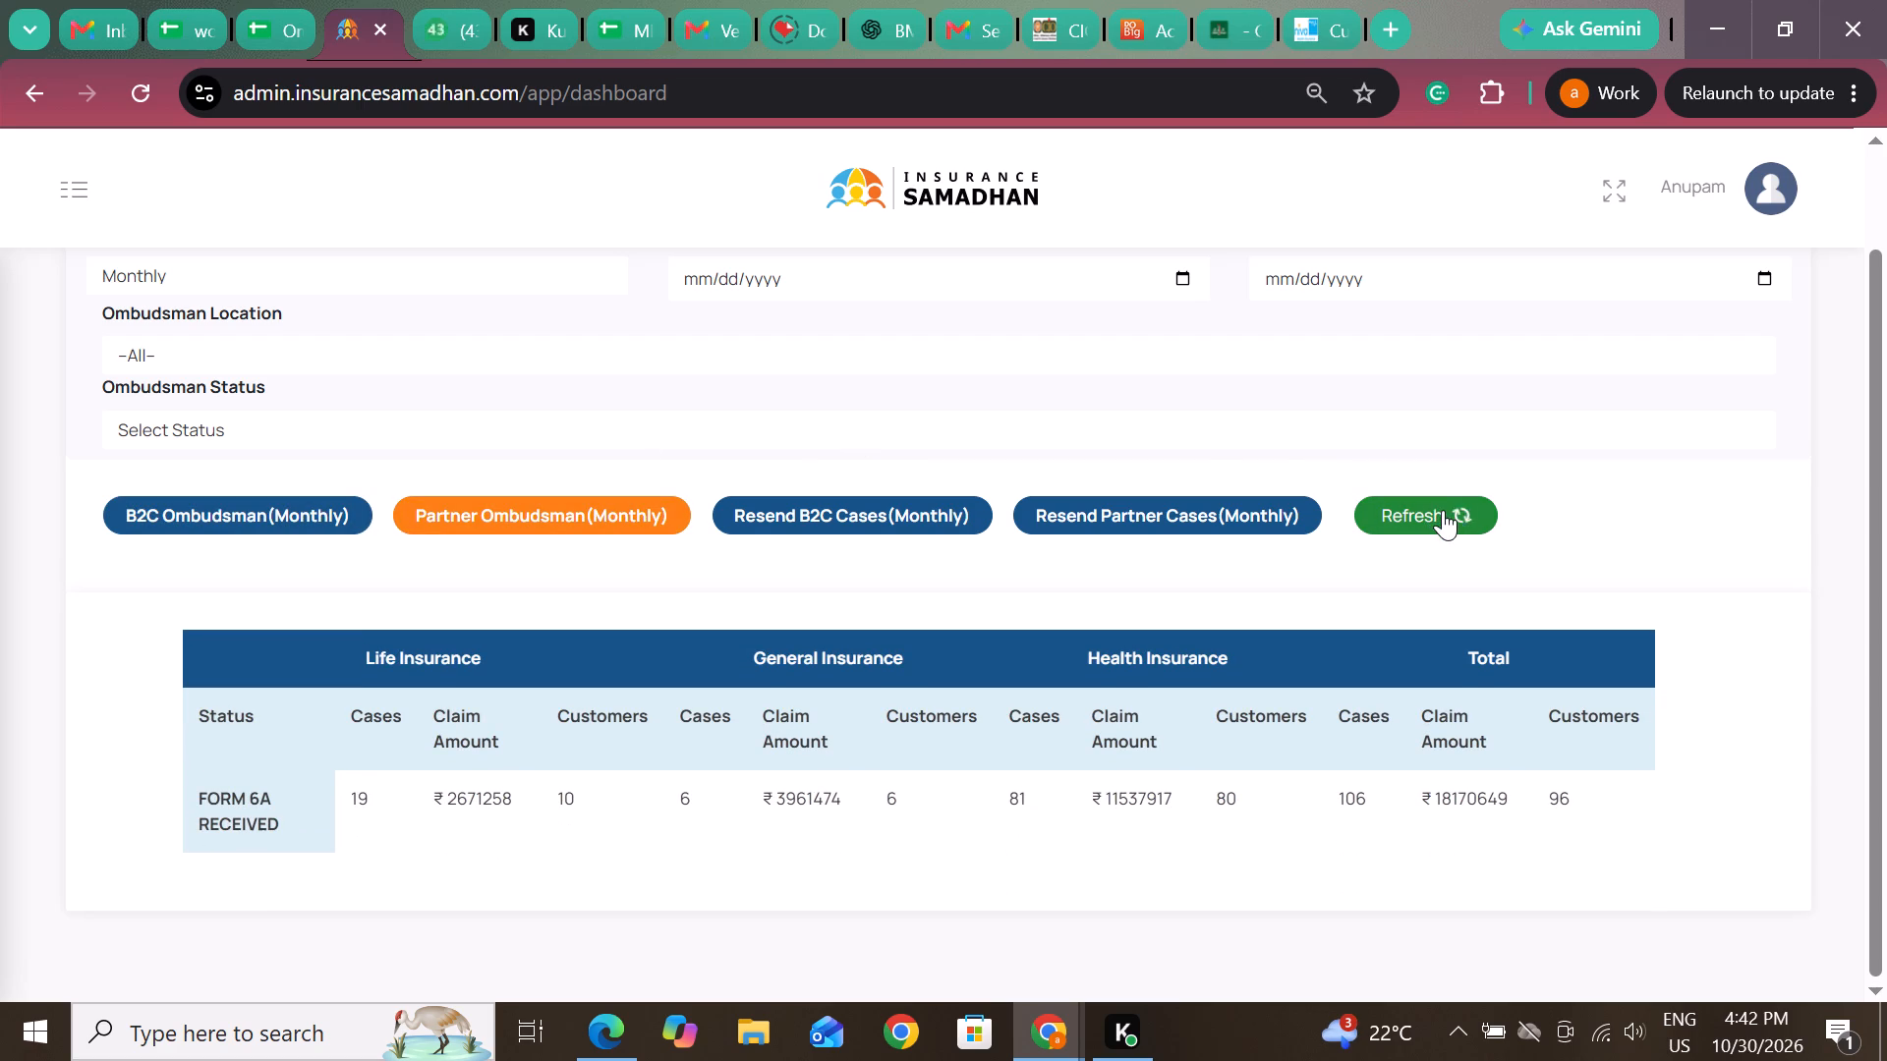
pyautogui.scroll(5, 465, 591)
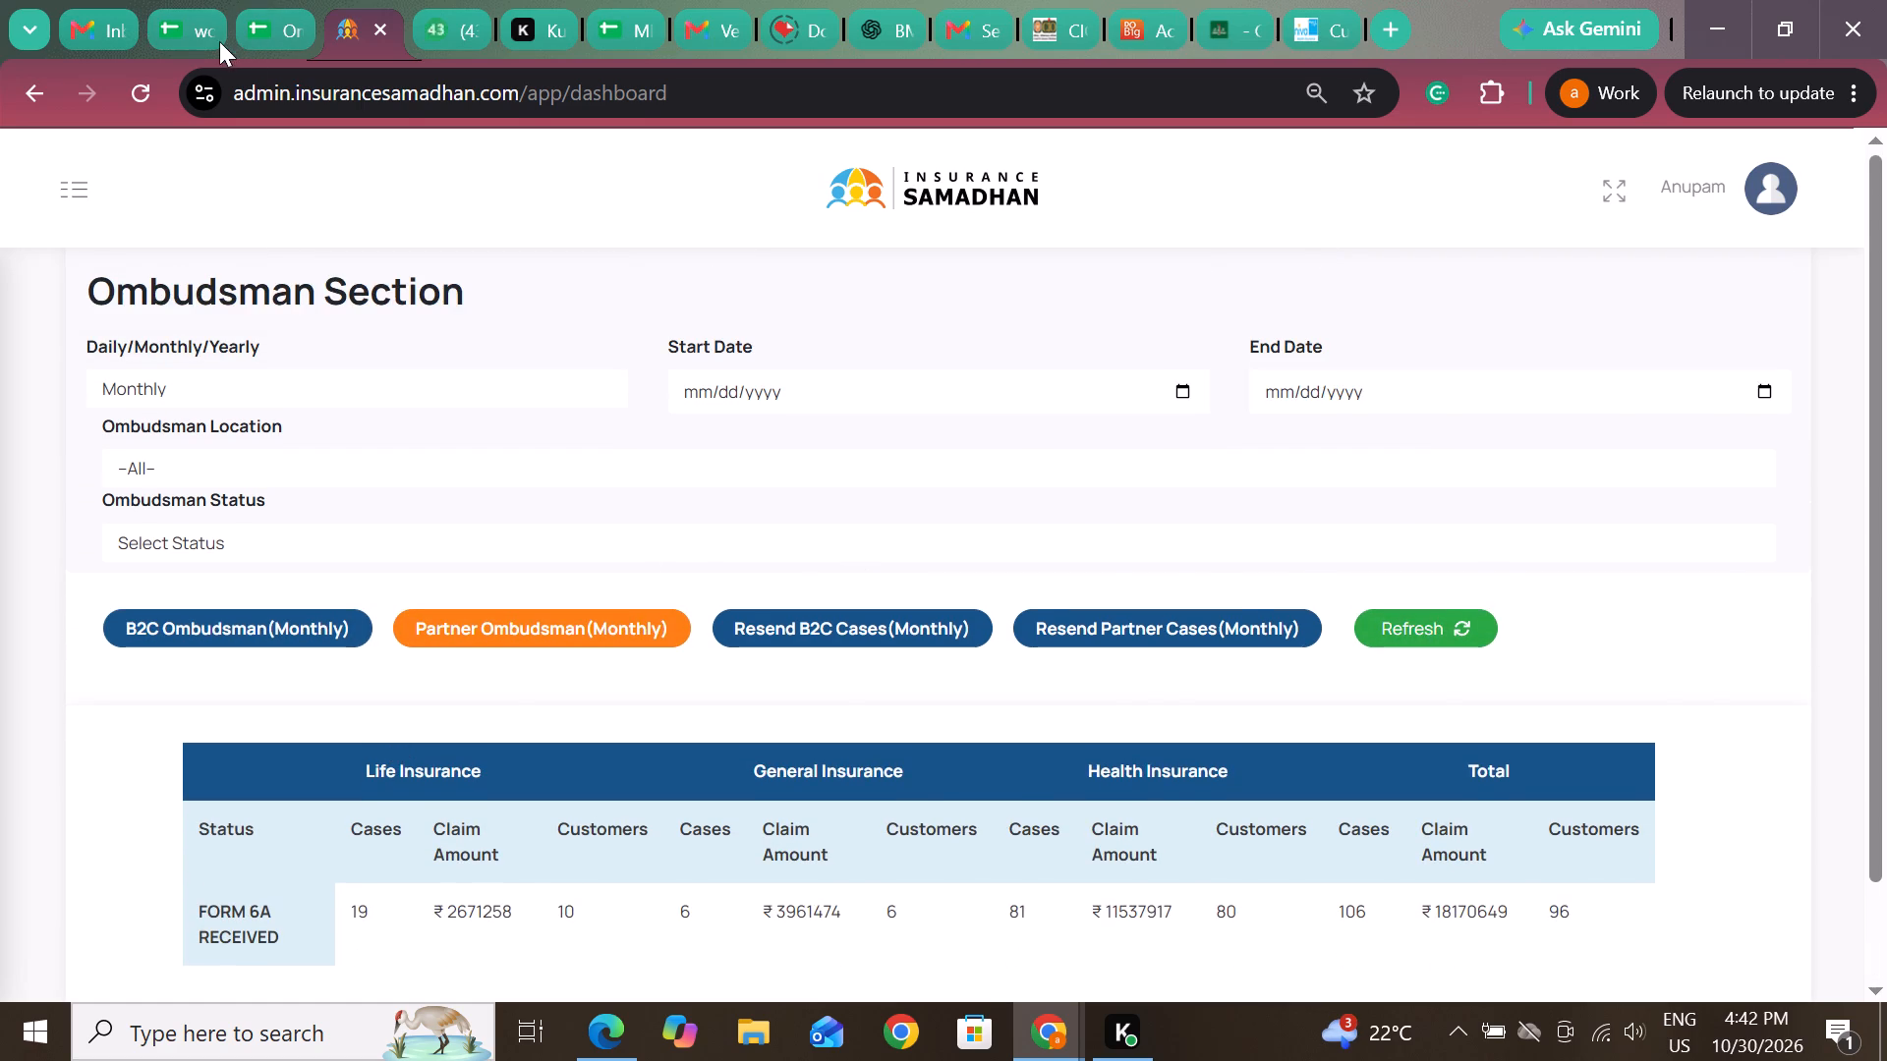
# Return to the worksheet ombudsman 2026 and check row 458 and the neighbouring rows without comments in the 6A pushed september sheet.
pyautogui.click(210, 45)
pyautogui.click(282, 460)
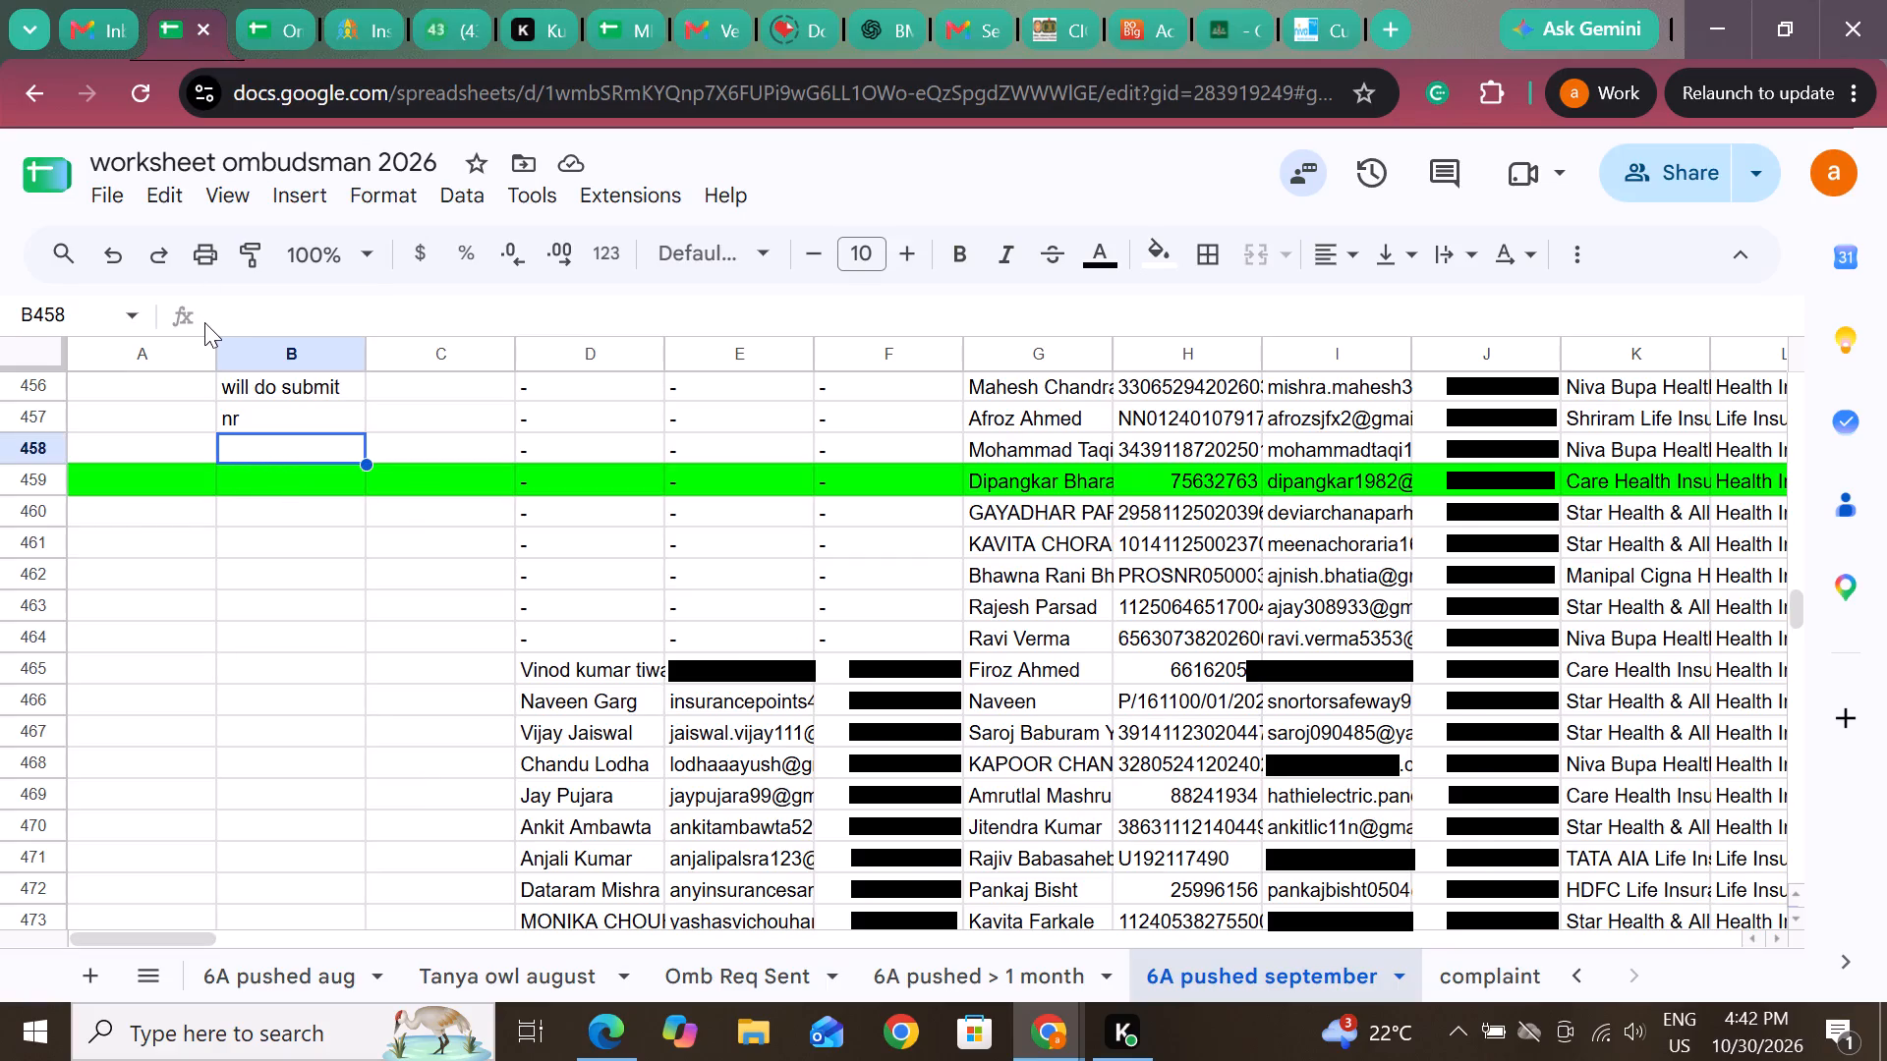
pyautogui.click(470, 577)
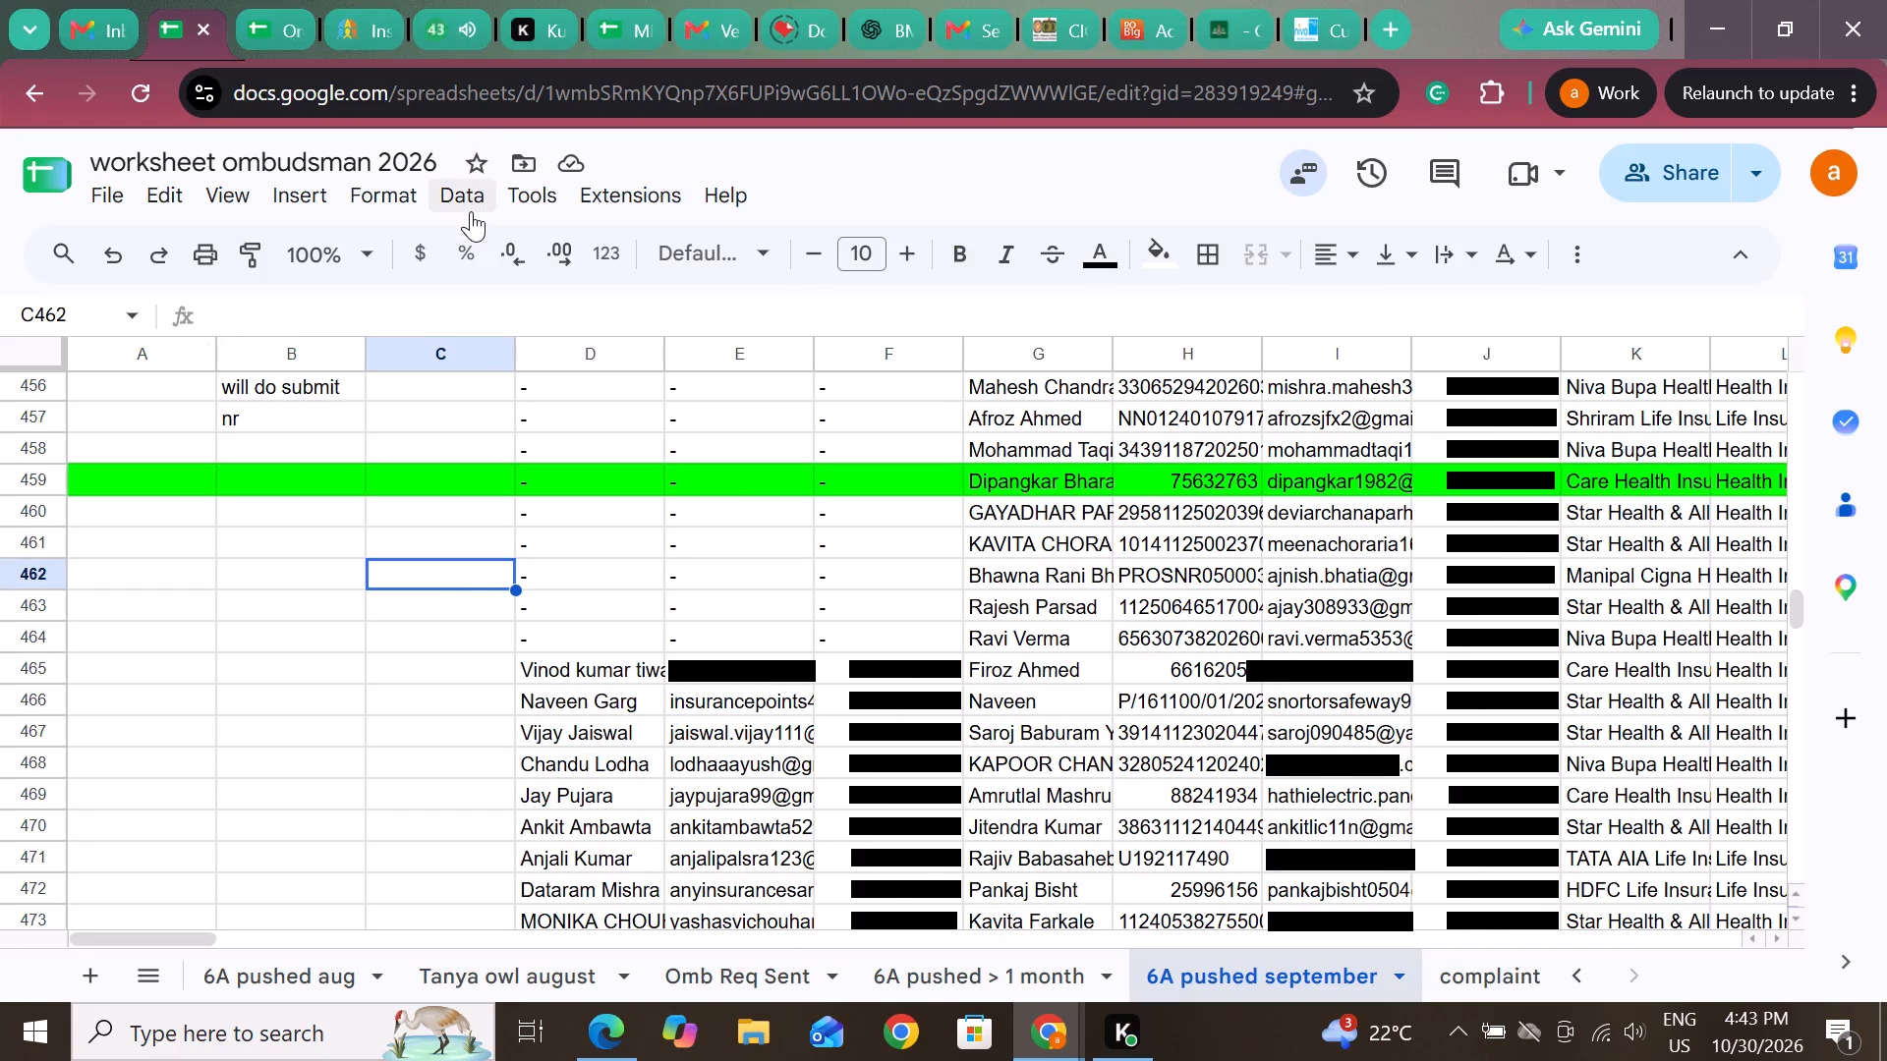
pyautogui.click(270, 495)
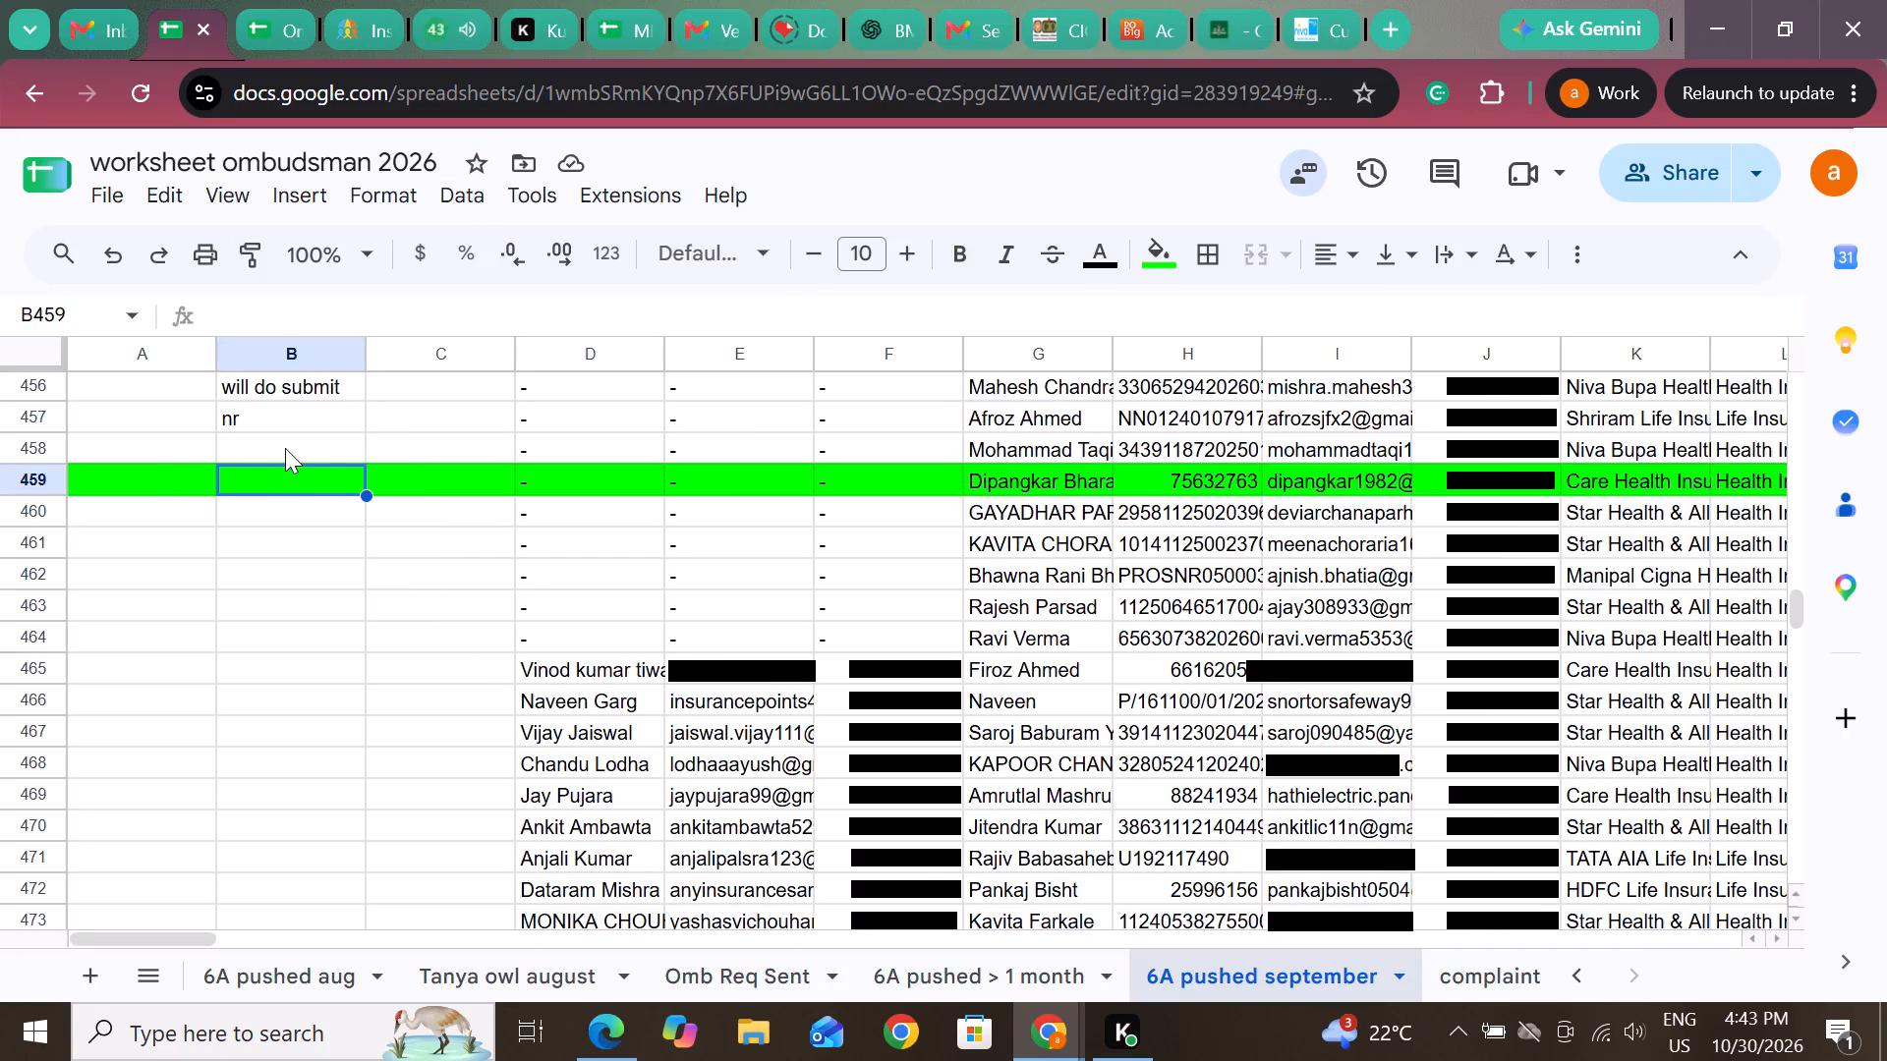
pyautogui.click(285, 448)
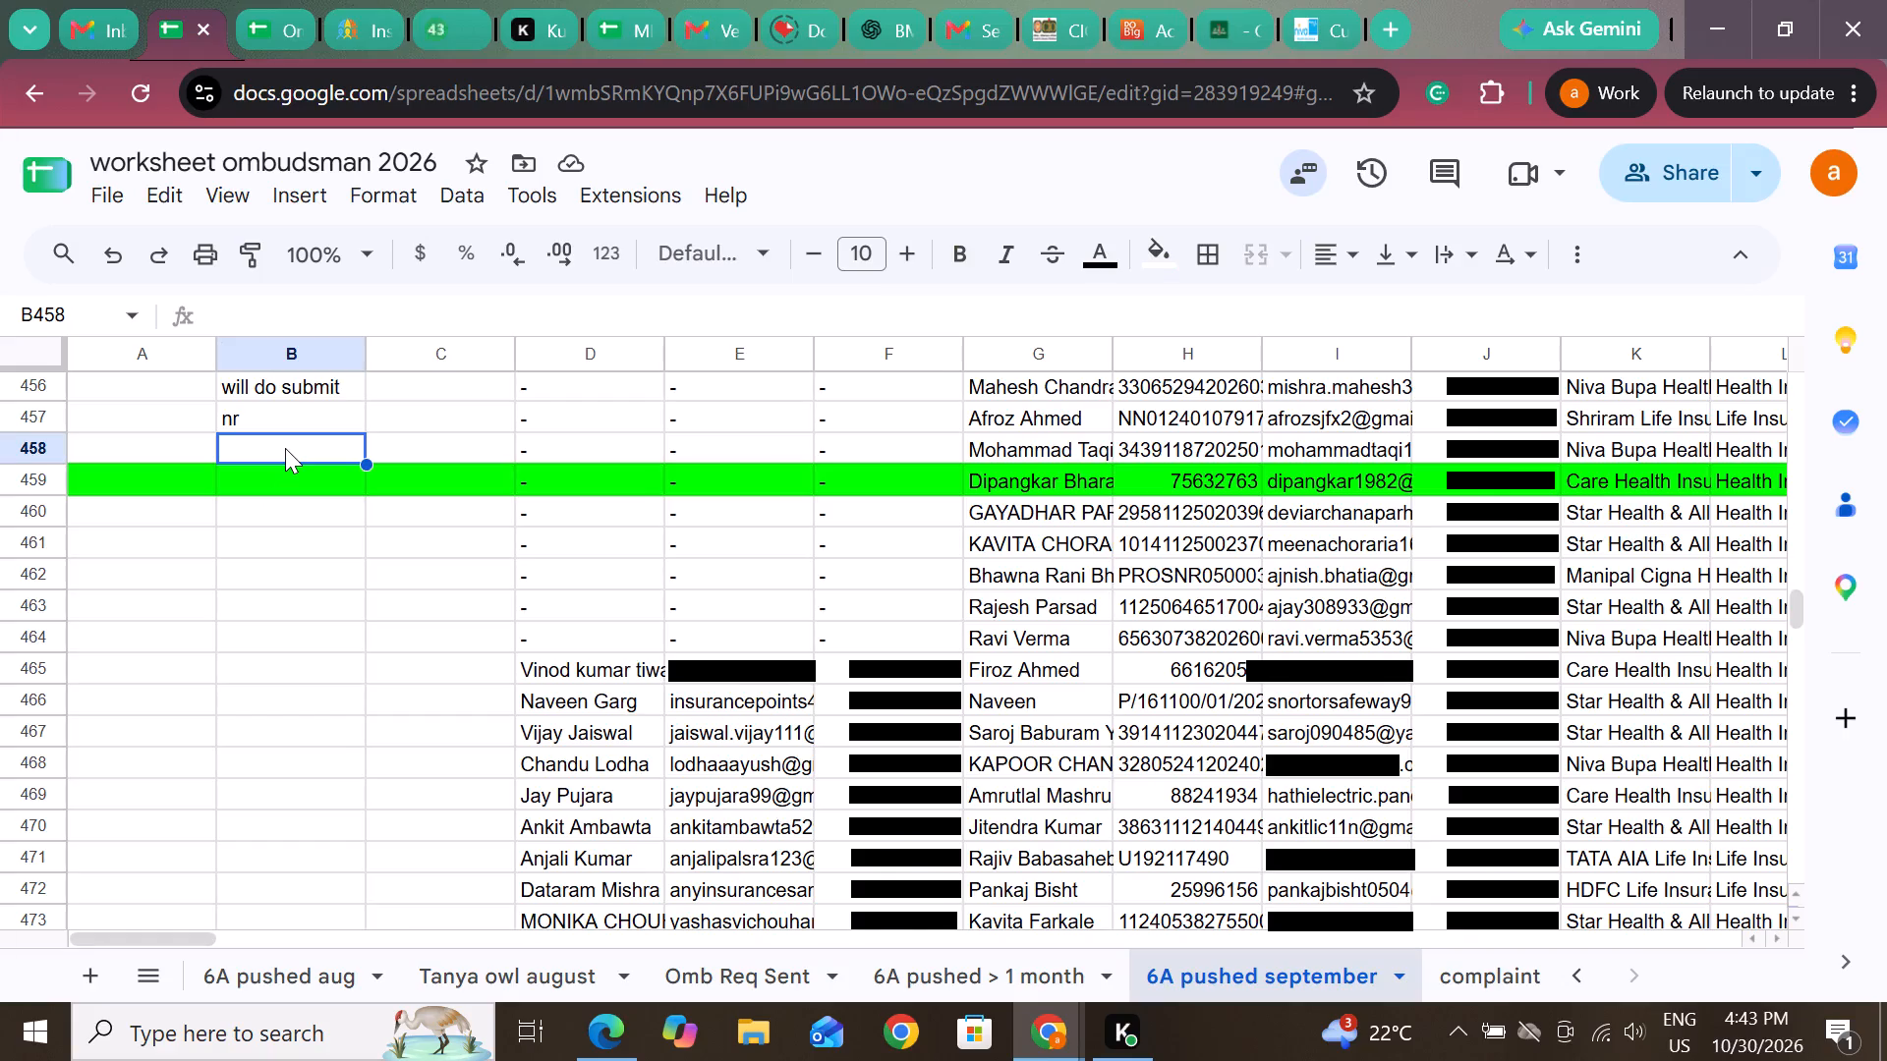
pyautogui.click(285, 451)
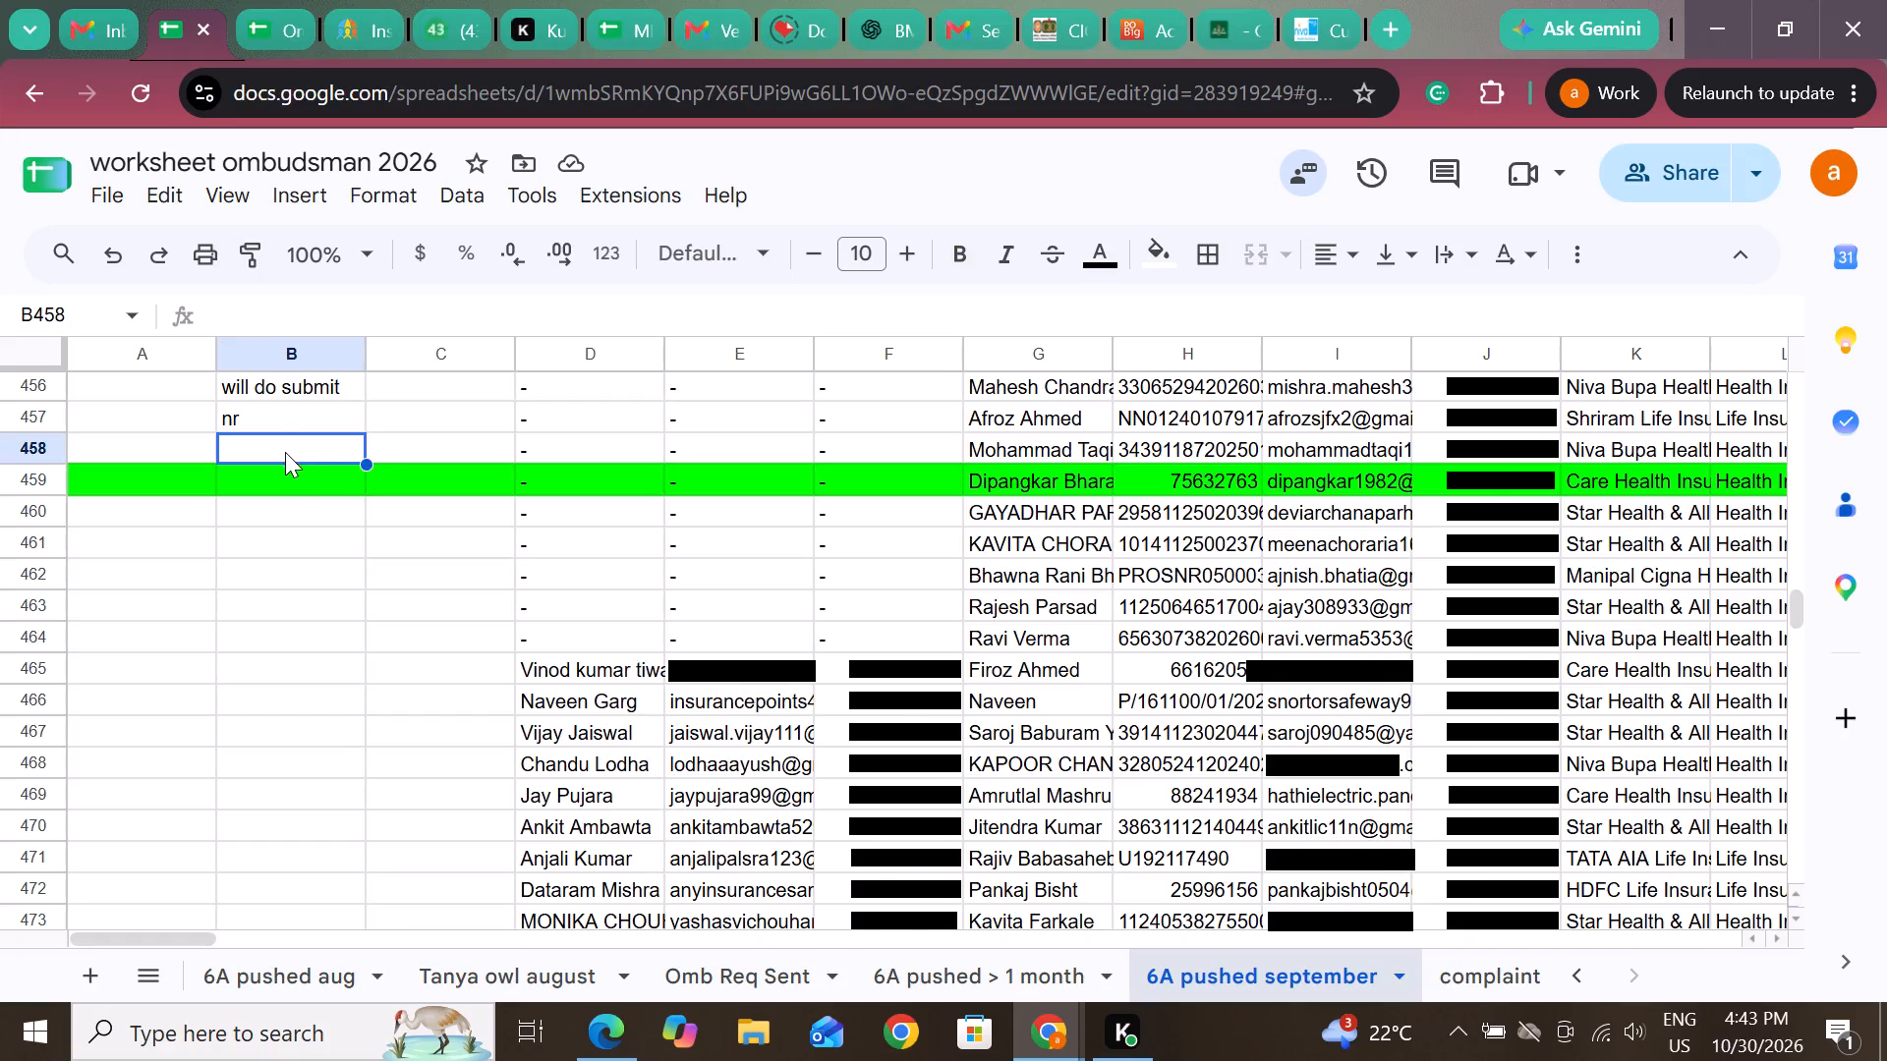
pyautogui.click(268, 488)
pyautogui.click(306, 441)
pyautogui.click(961, 463)
pyautogui.click(1053, 449)
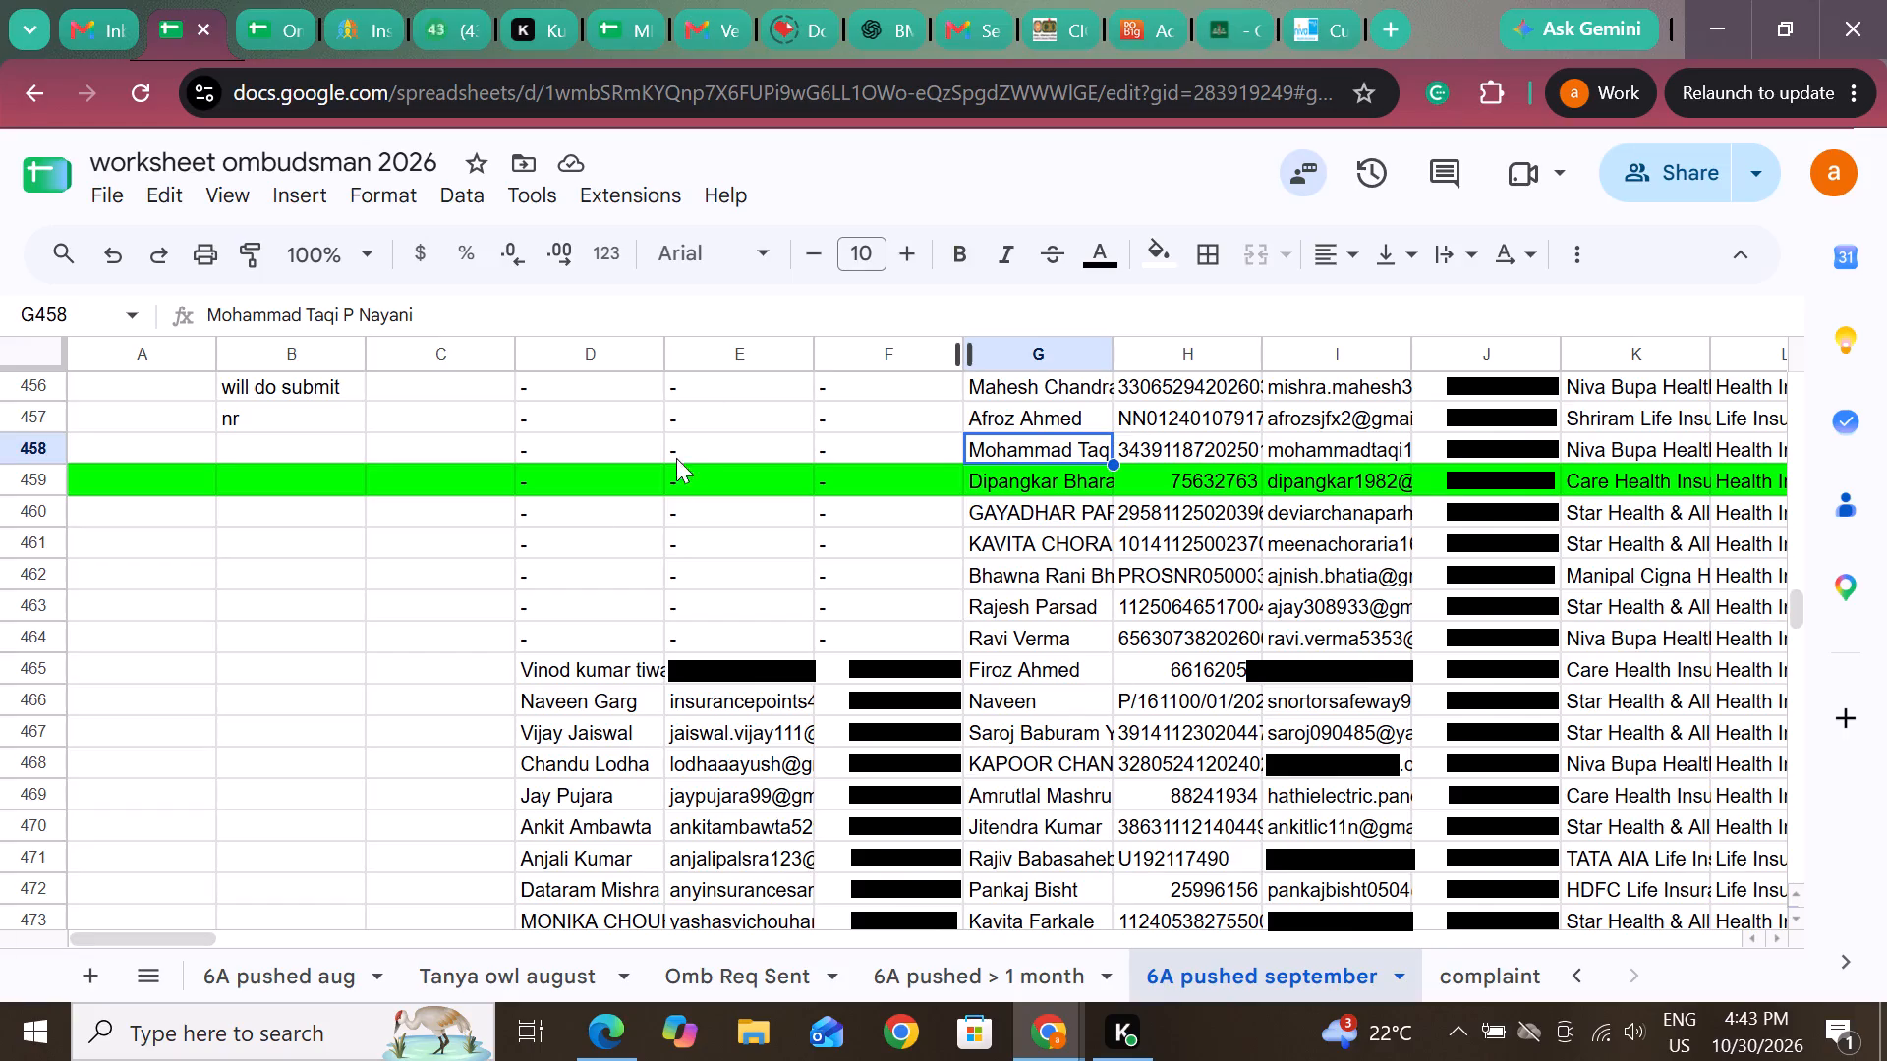
# Check the complainant details in row 460 of the 6A pushed september sheet and copy that row's phone number.
pyautogui.click(274, 499)
pyautogui.click(1114, 502)
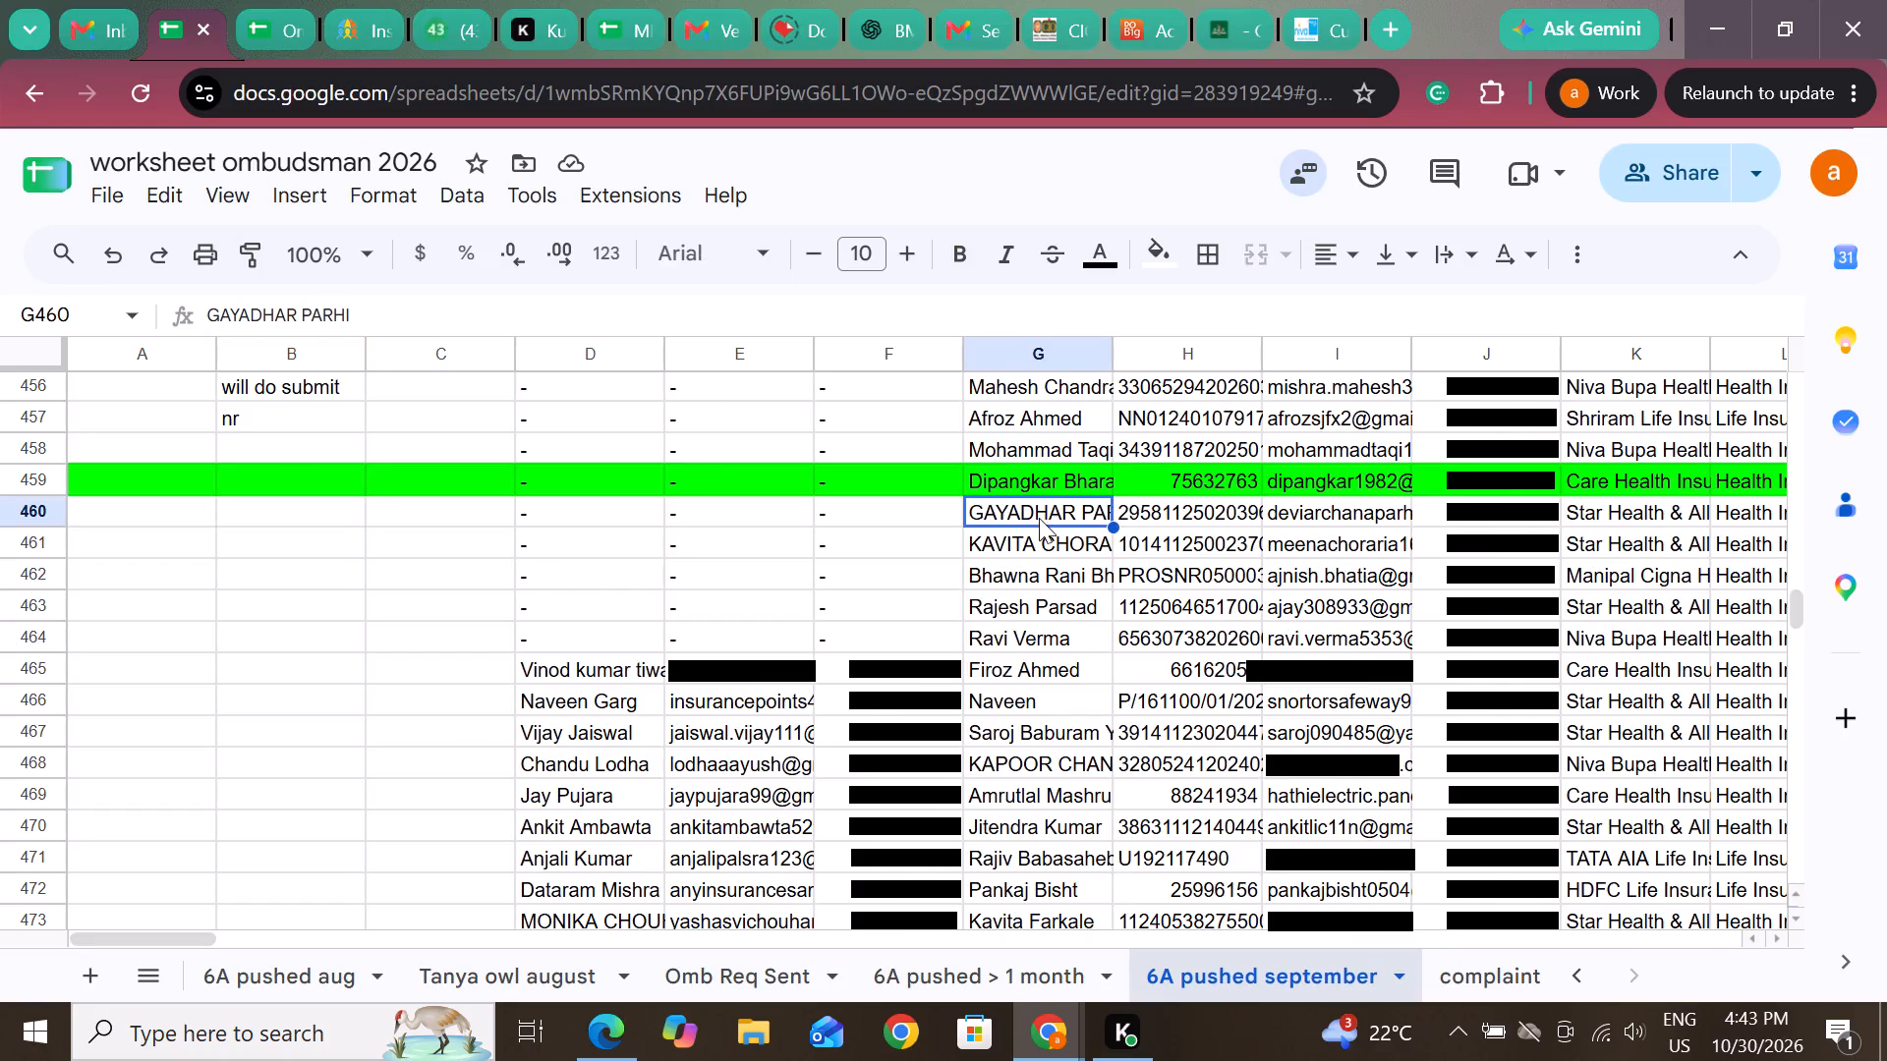
pyautogui.click(1202, 511)
pyautogui.click(1357, 511)
pyautogui.click(1508, 511)
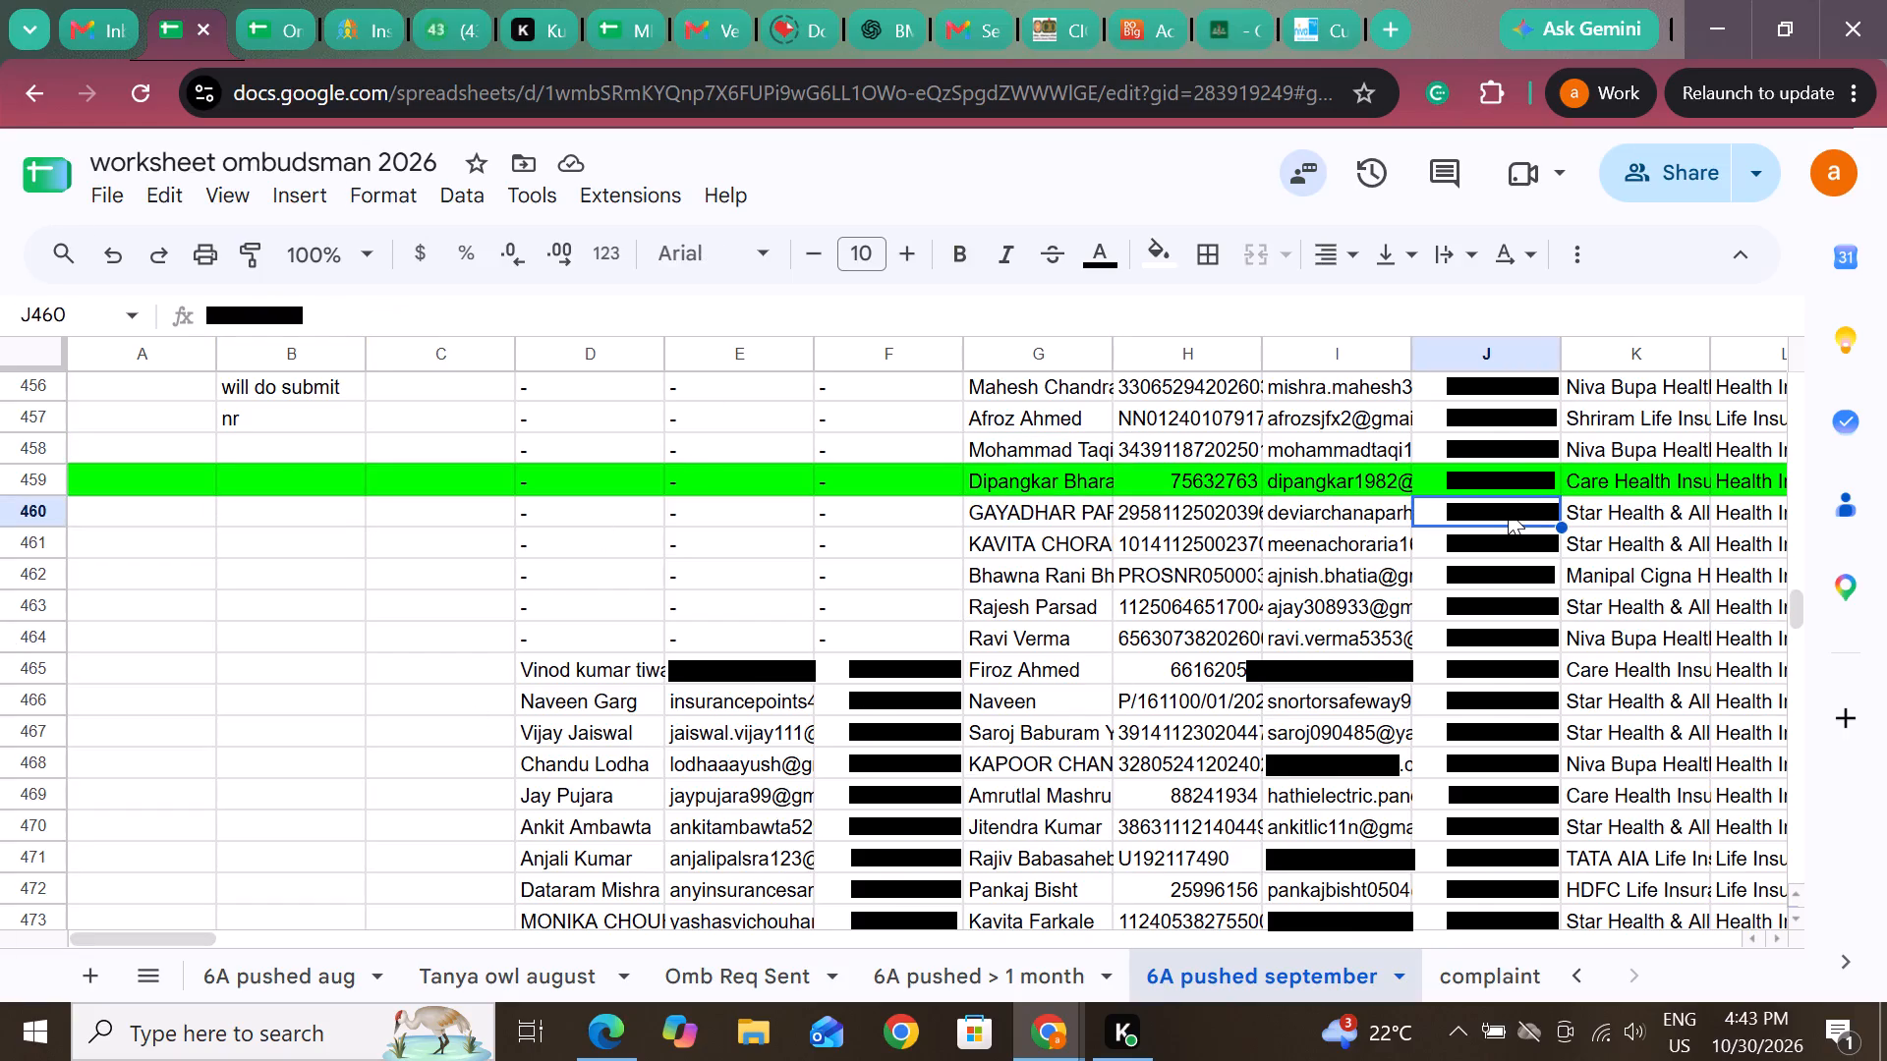
pyautogui.hotkey('ctrl', 'c')
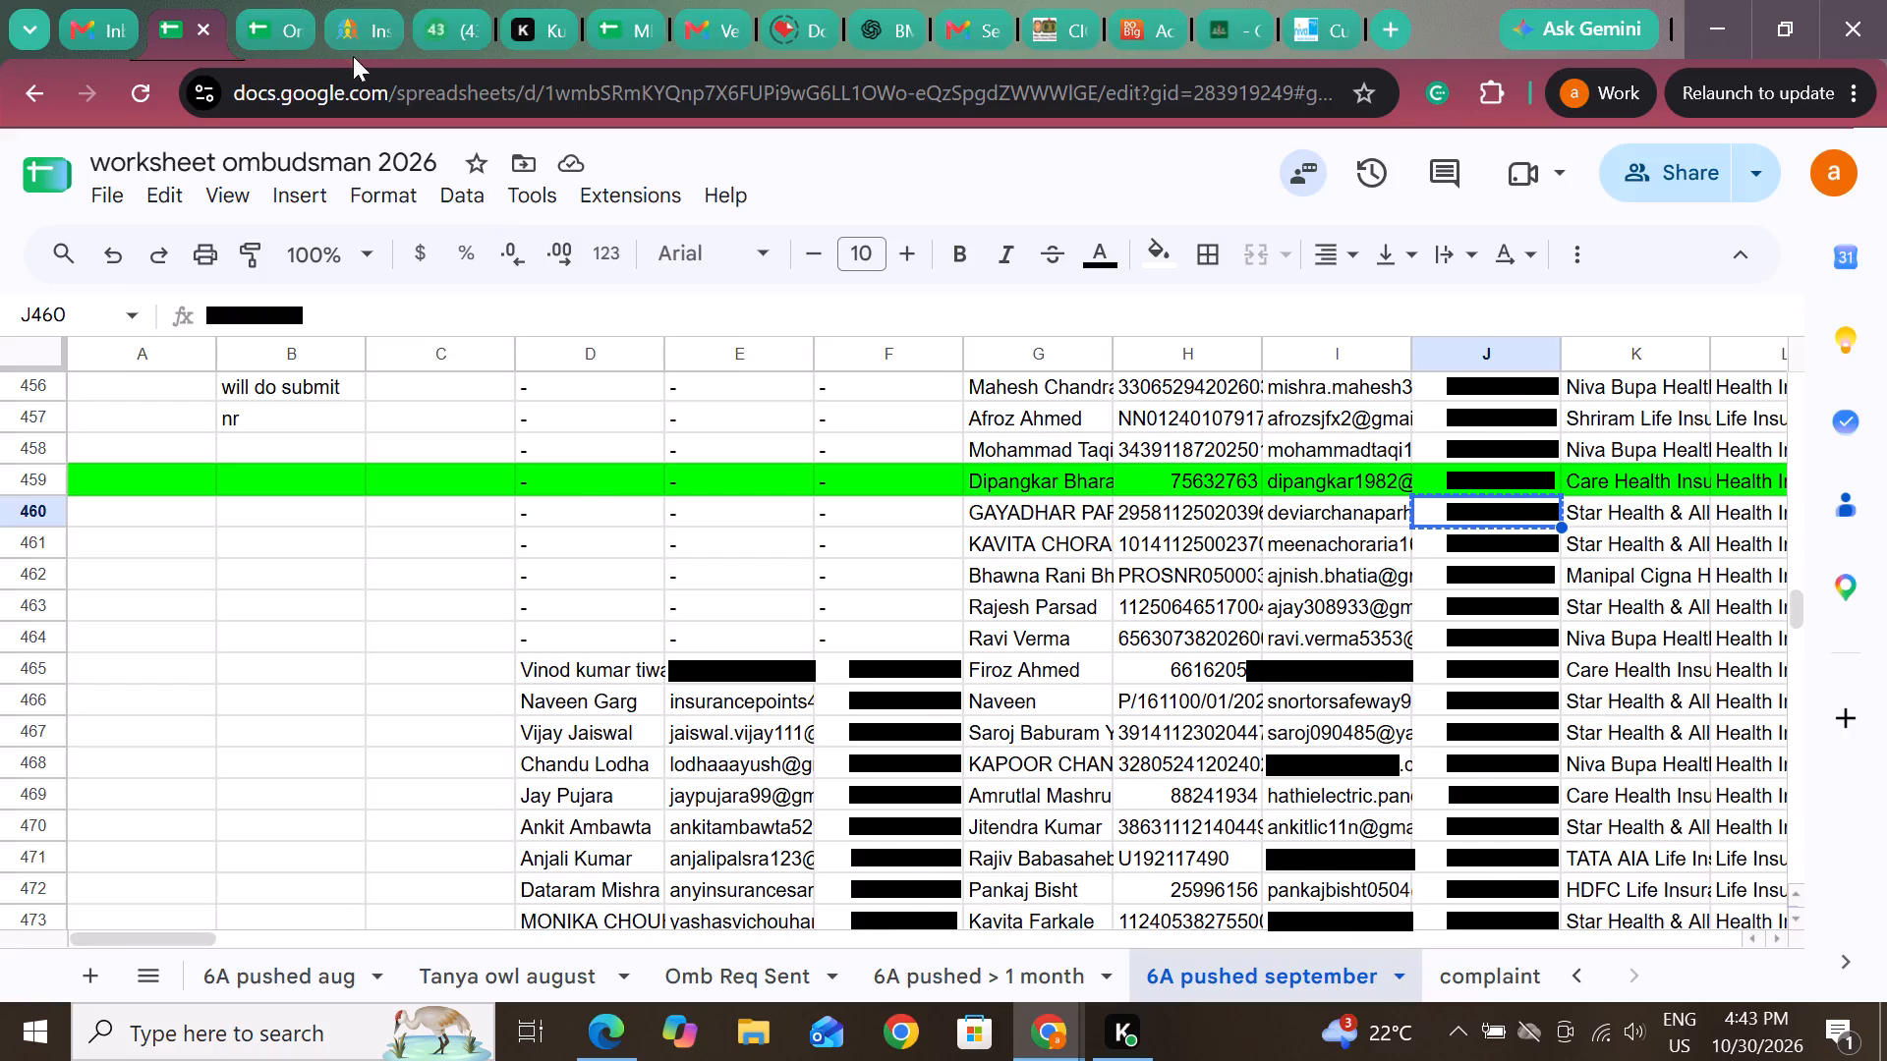
# Open All Complaints in the Insurance Samadhan admin portal and search for the copied phone number.
pyautogui.click(353, 40)
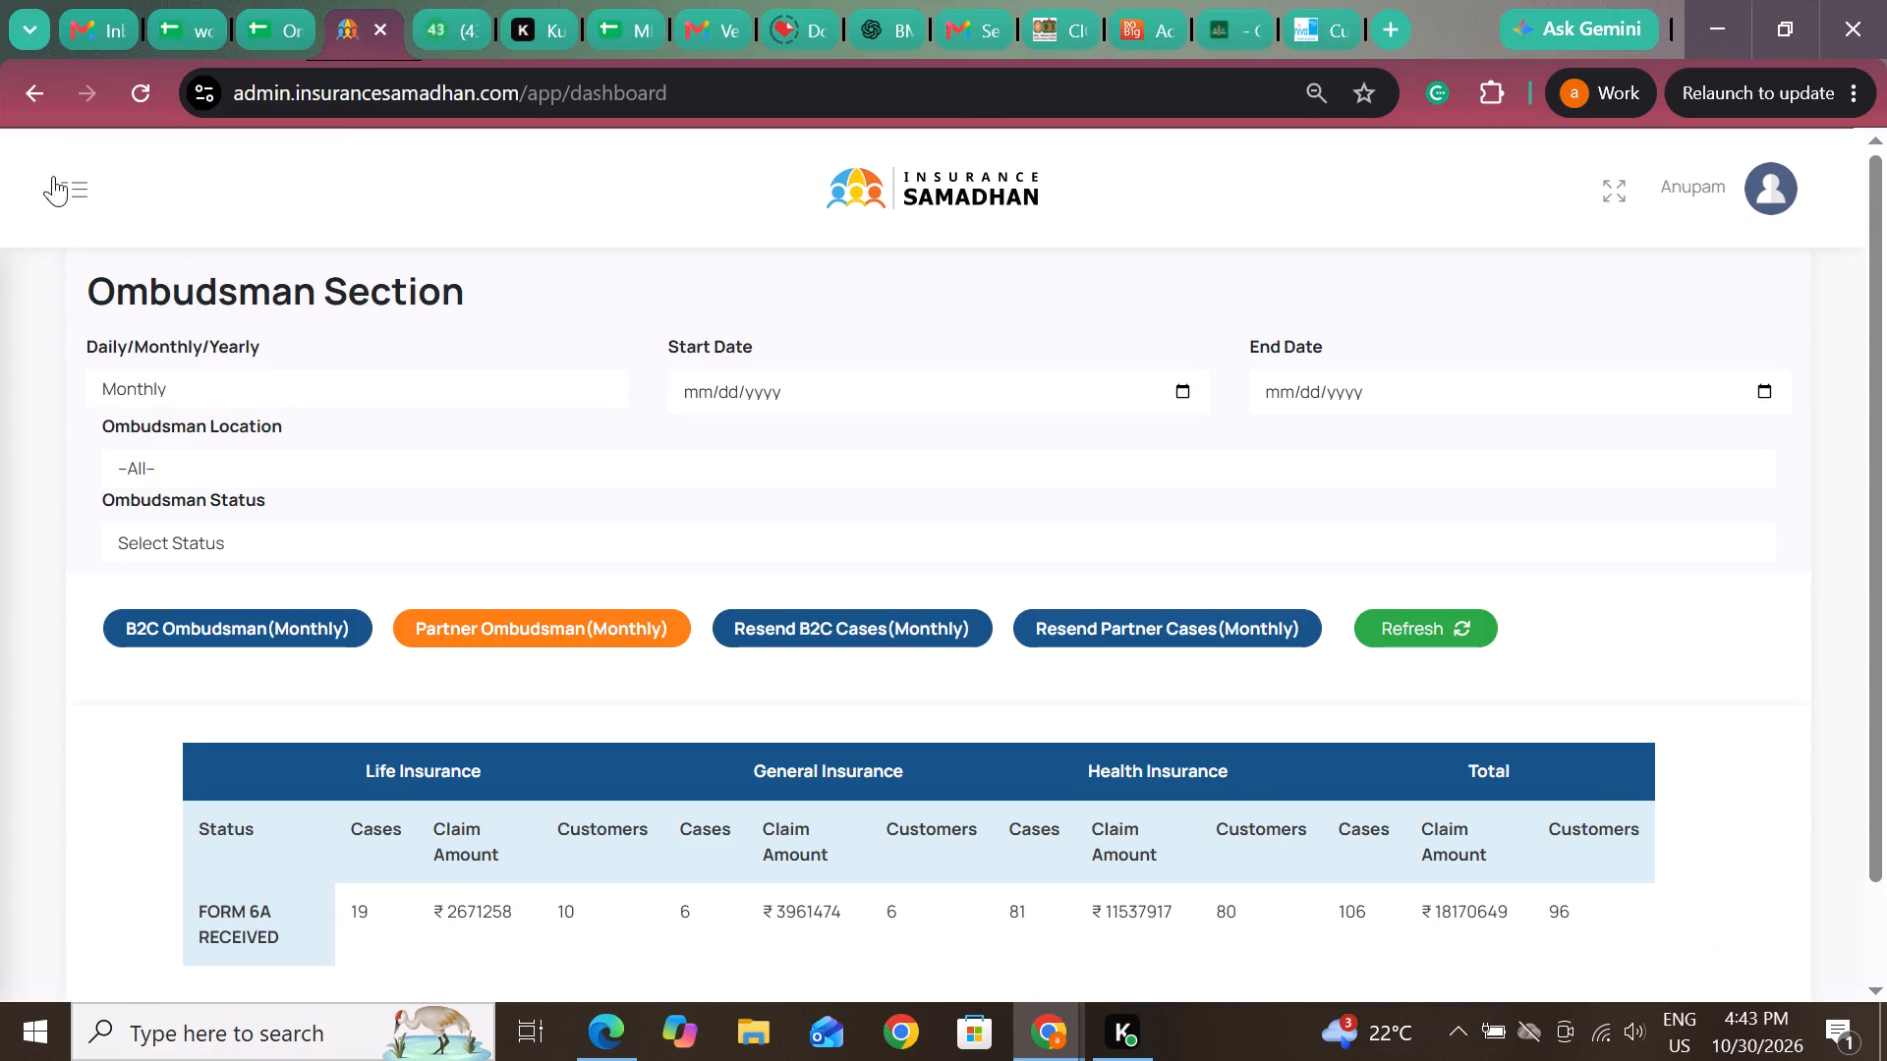
pyautogui.click(81, 192)
pyautogui.click(72, 499)
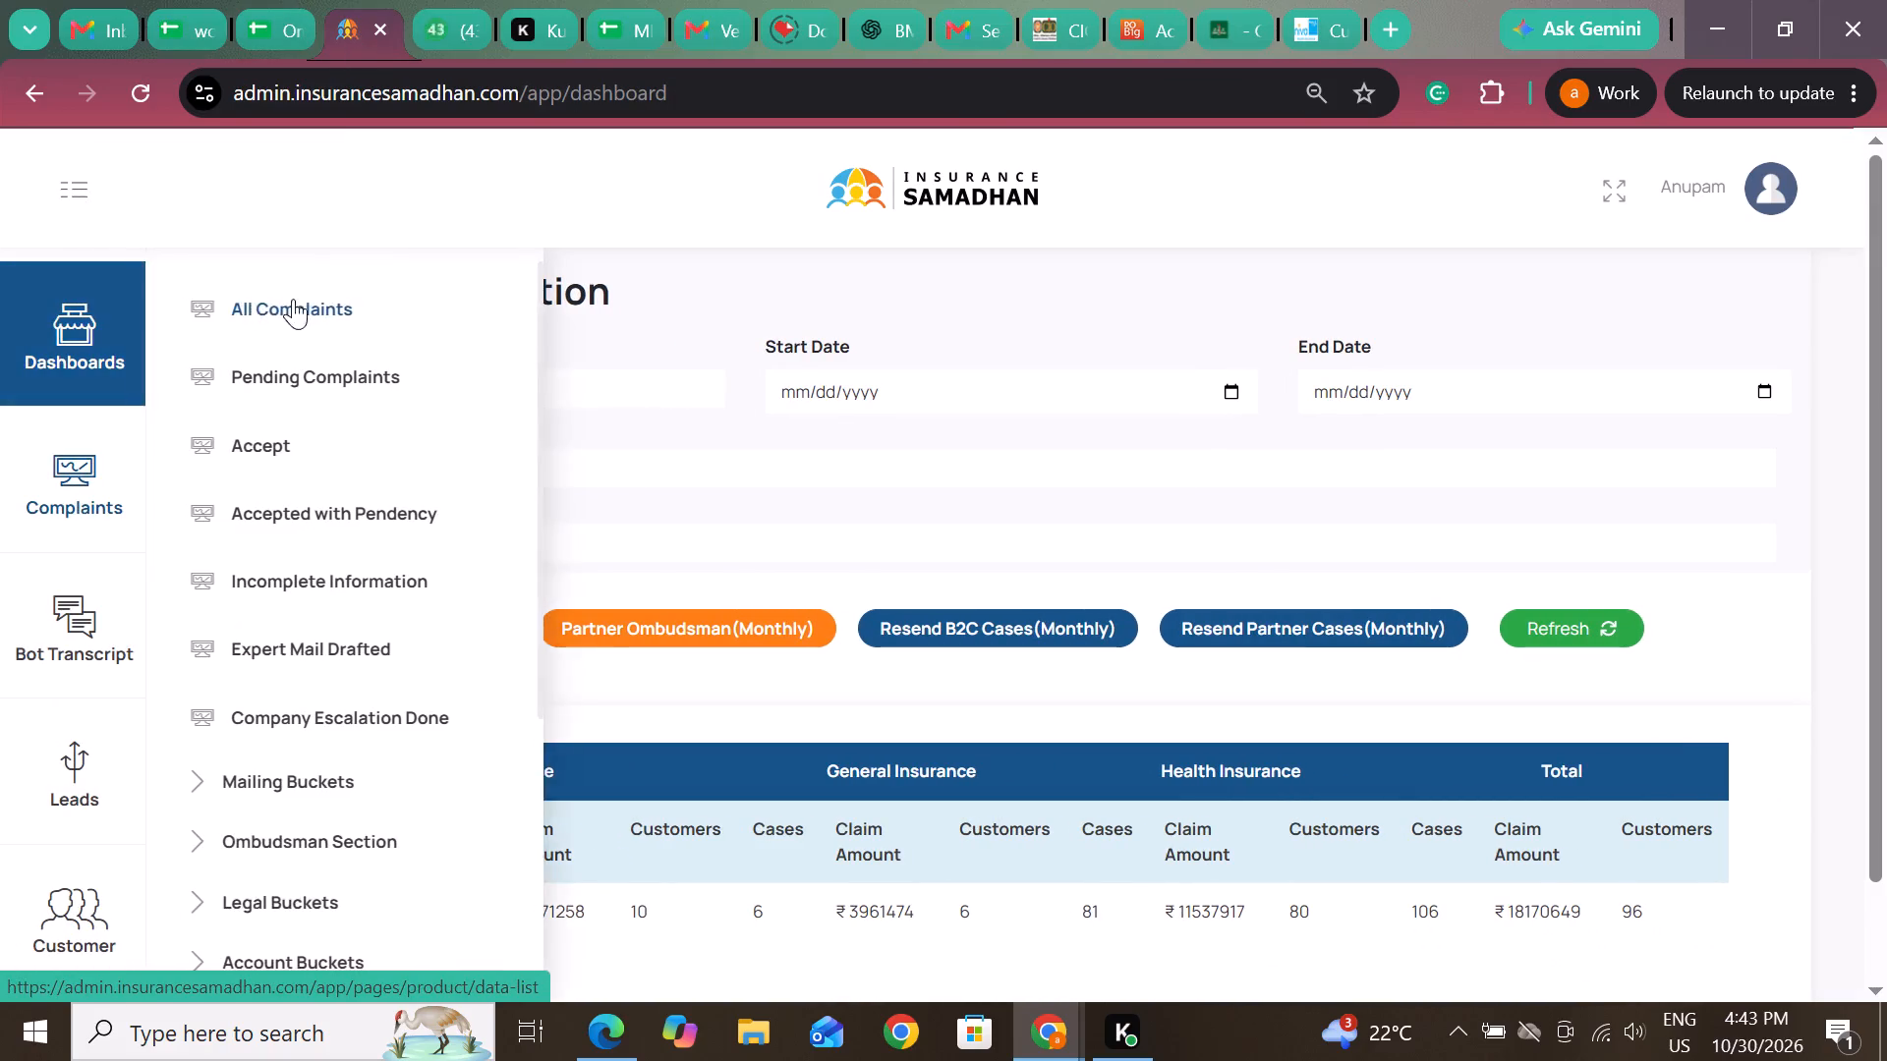
pyautogui.click(293, 299)
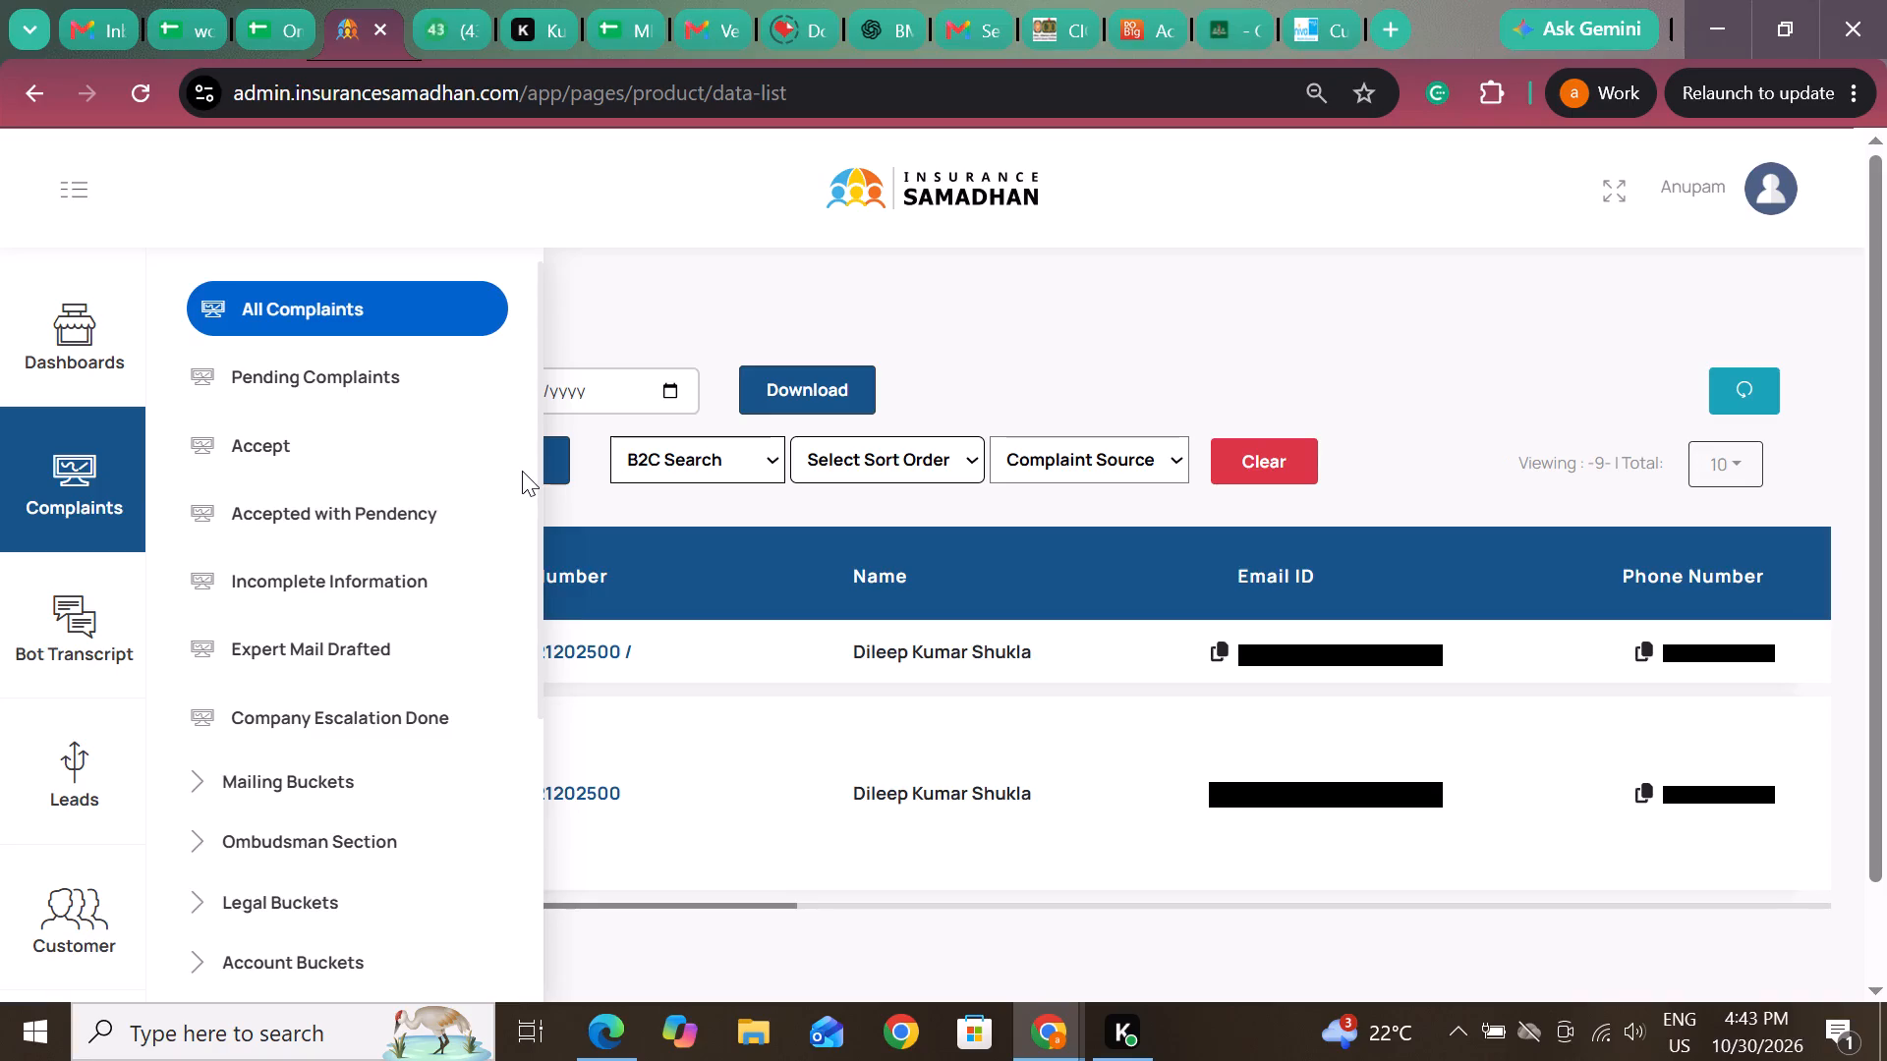
pyautogui.click(600, 595)
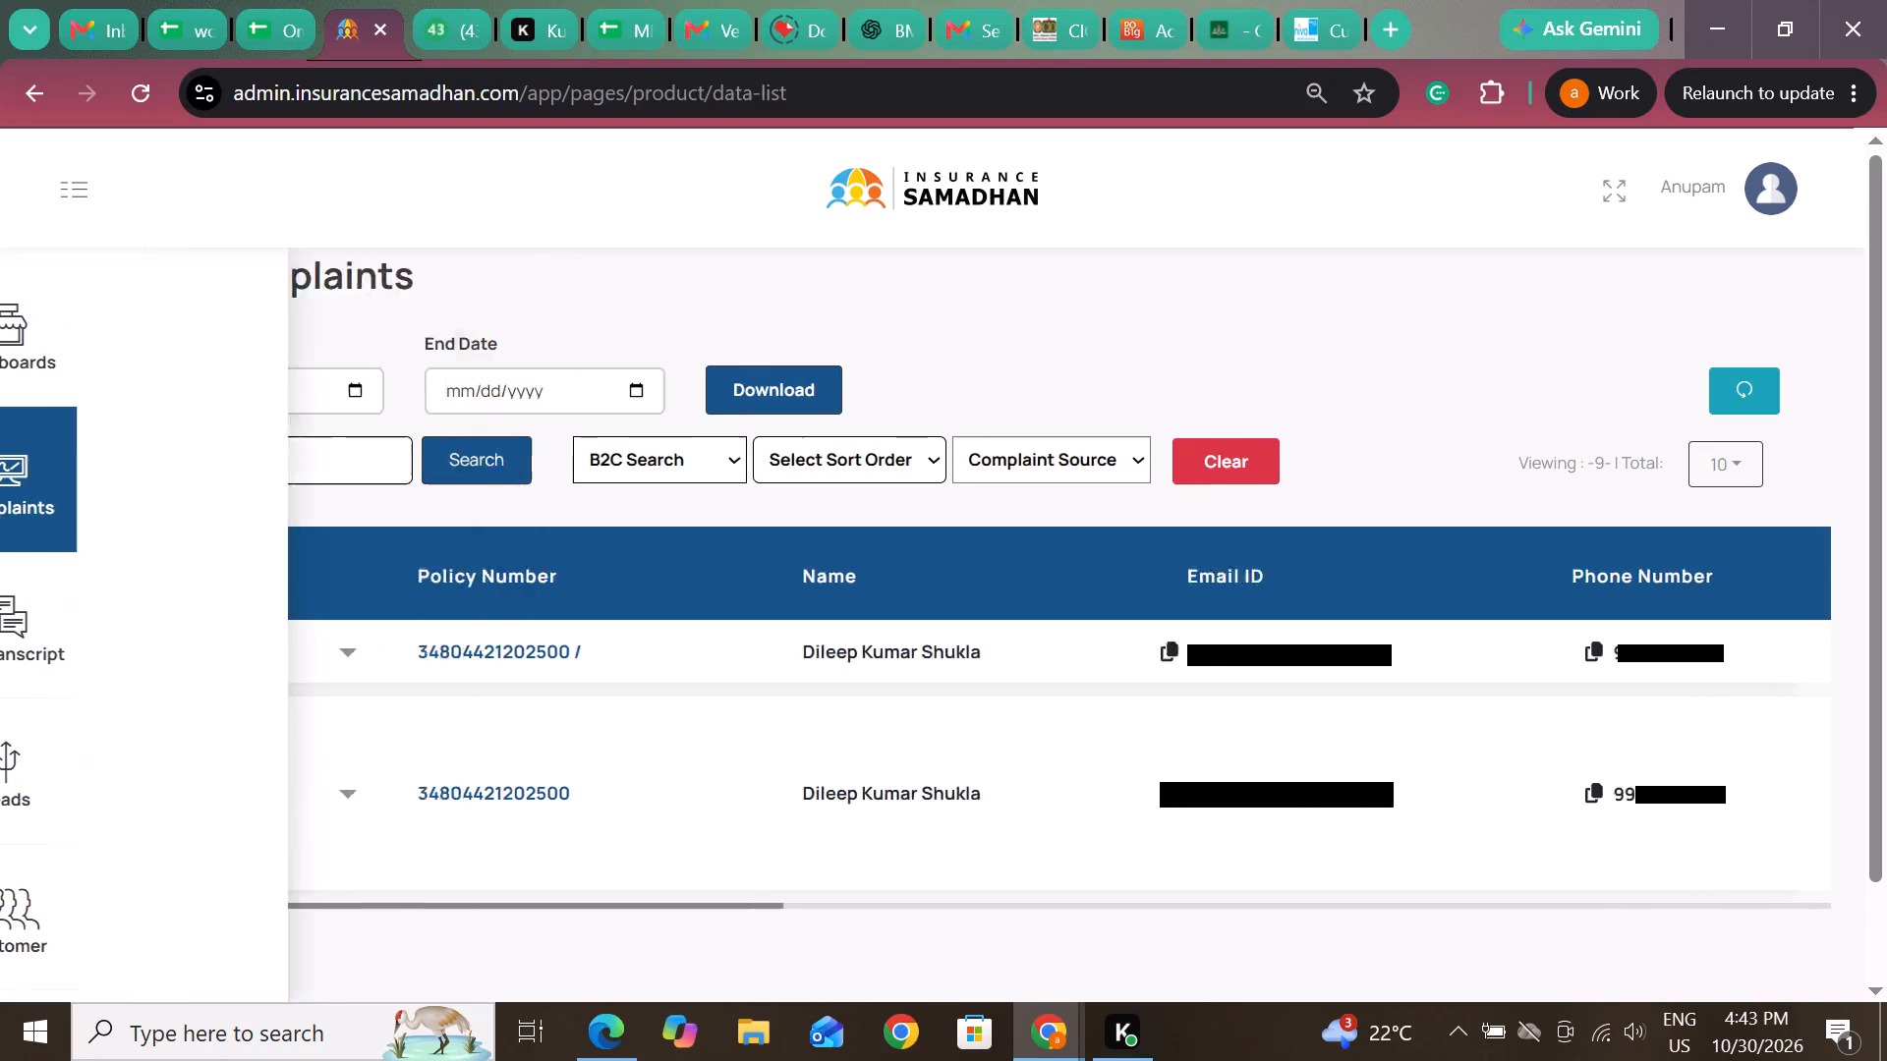
pyautogui.keyDown('ctrl'); pyautogui.doubleClick(221, 472); pyautogui.keyUp('ctrl')
pyautogui.hotkey('ctrl', 'v')
pyautogui.keyDown('ctrl'); pyautogui.click(402, 470); pyautogui.keyUp('ctrl')
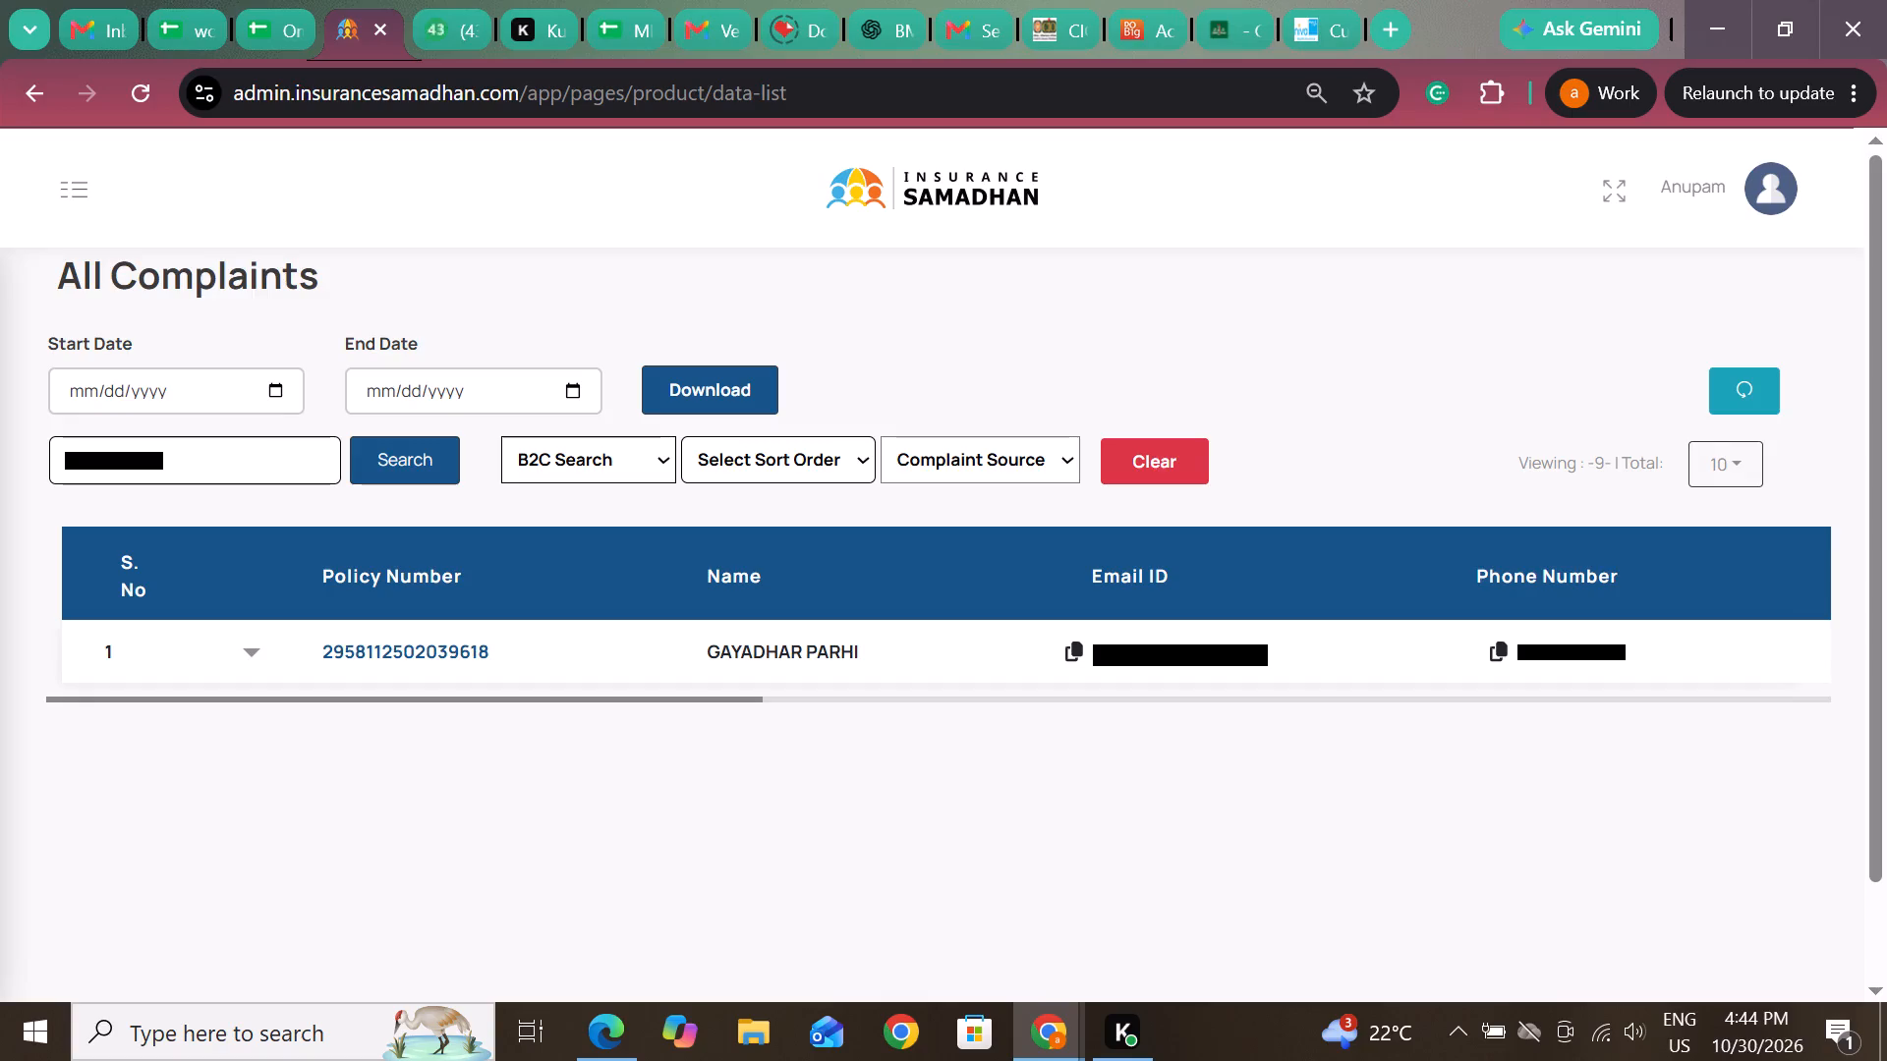
# Review the found complaint's status, hearing date, insurance company, claim amount, complaint type and policy type in All Complaints.
pyautogui.hscroll(-1, 732, 673)
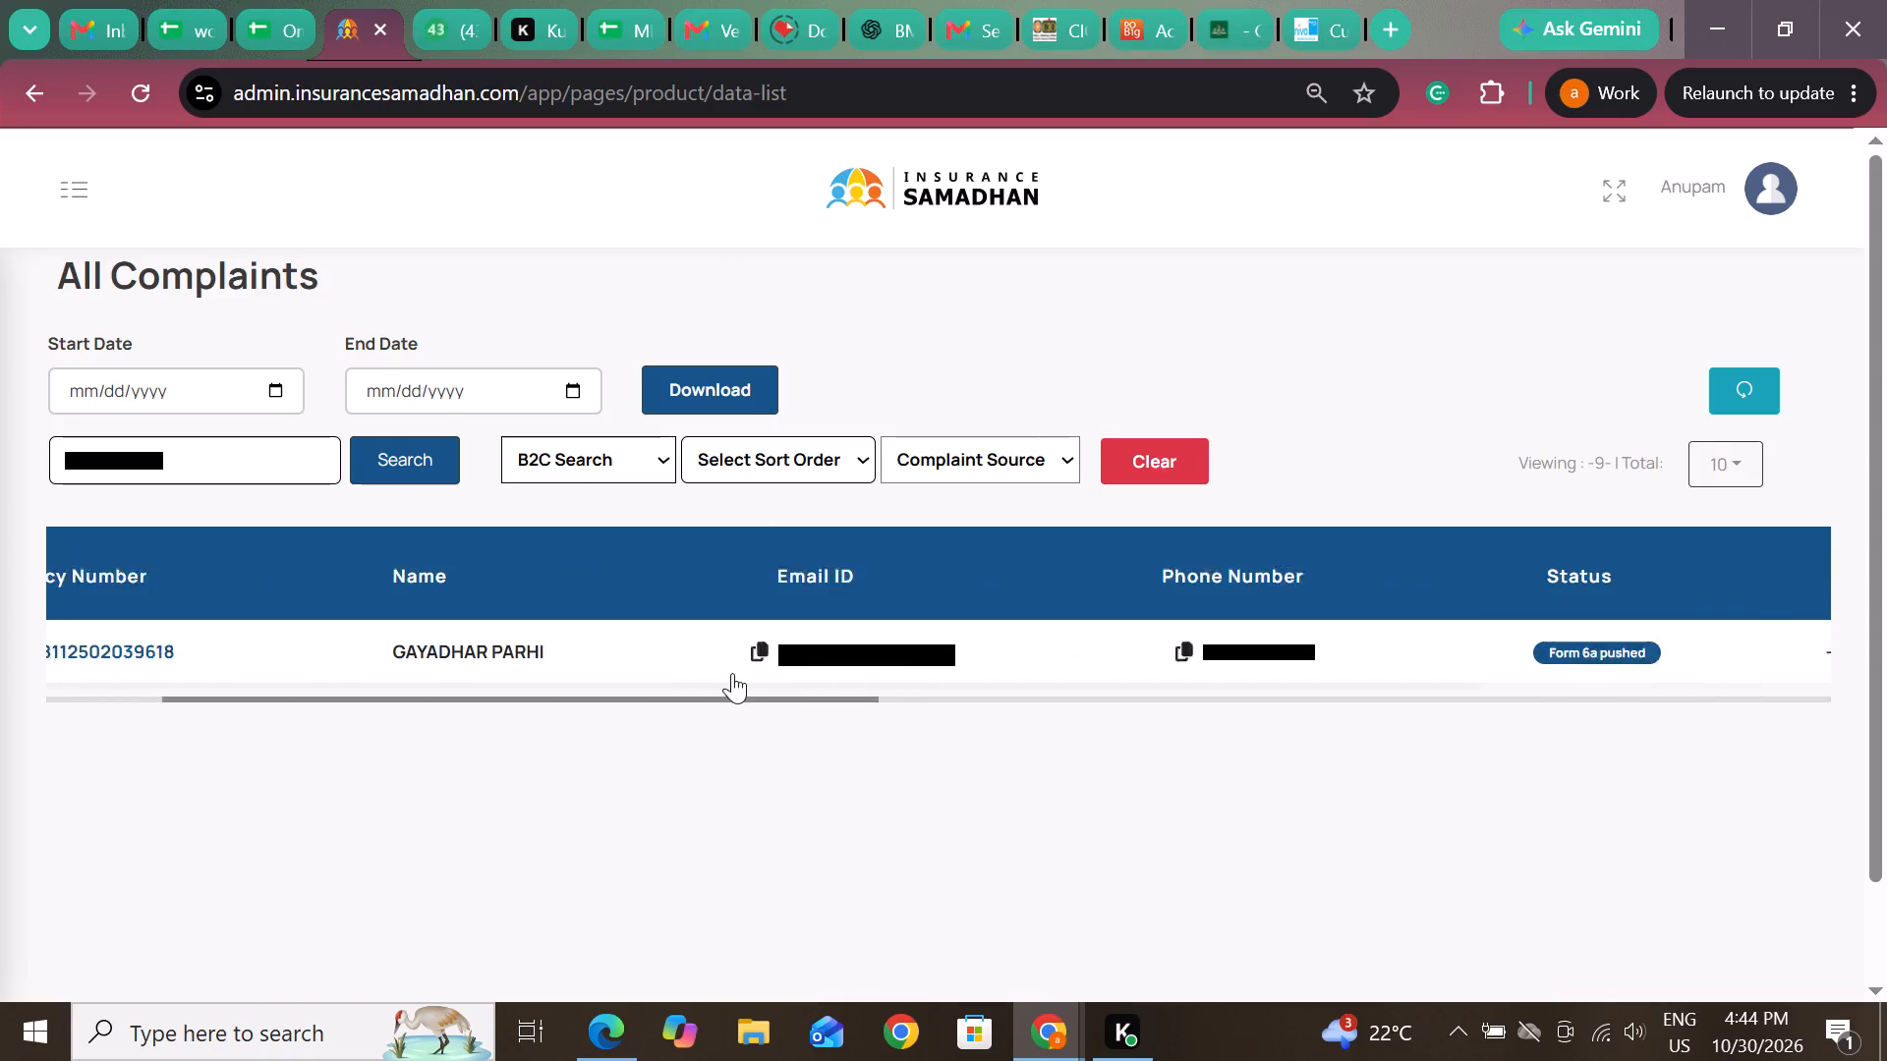
pyautogui.hscroll(-1, 732, 673)
pyautogui.scroll(2, 732, 673)
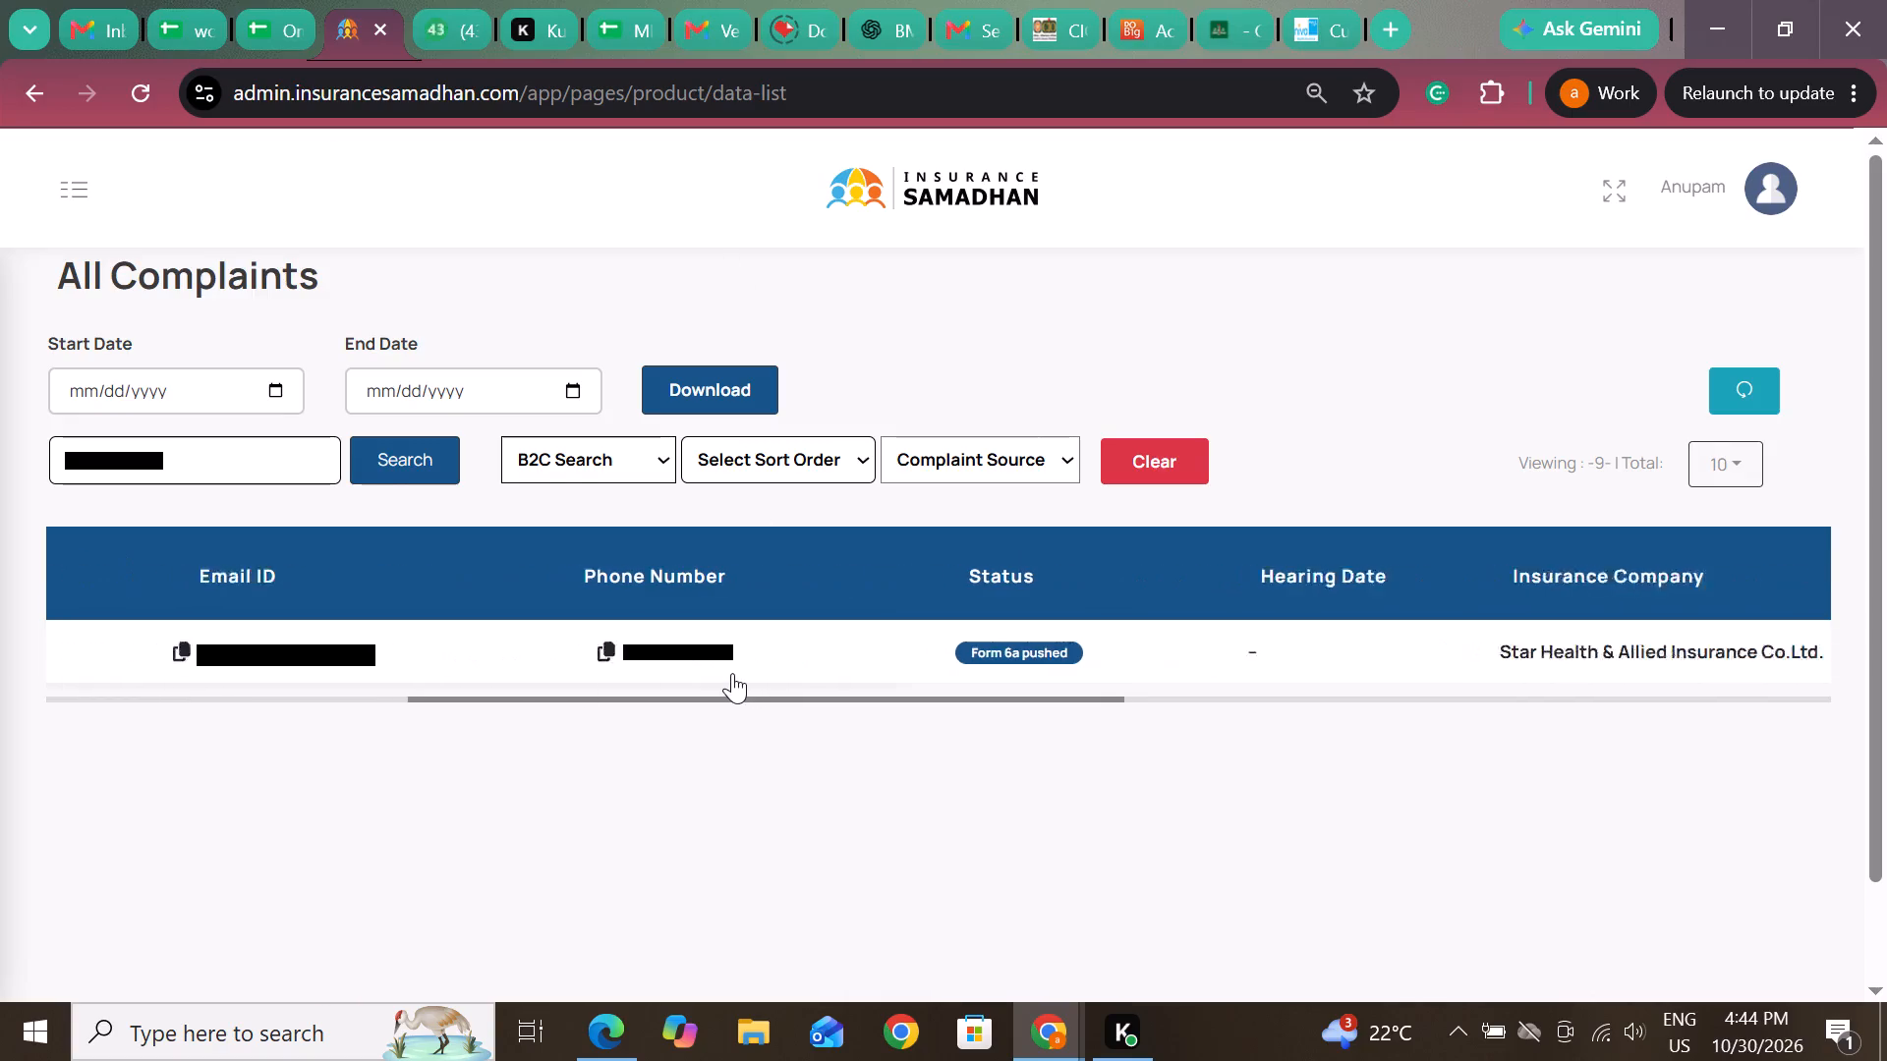
pyautogui.scroll(1, 732, 673)
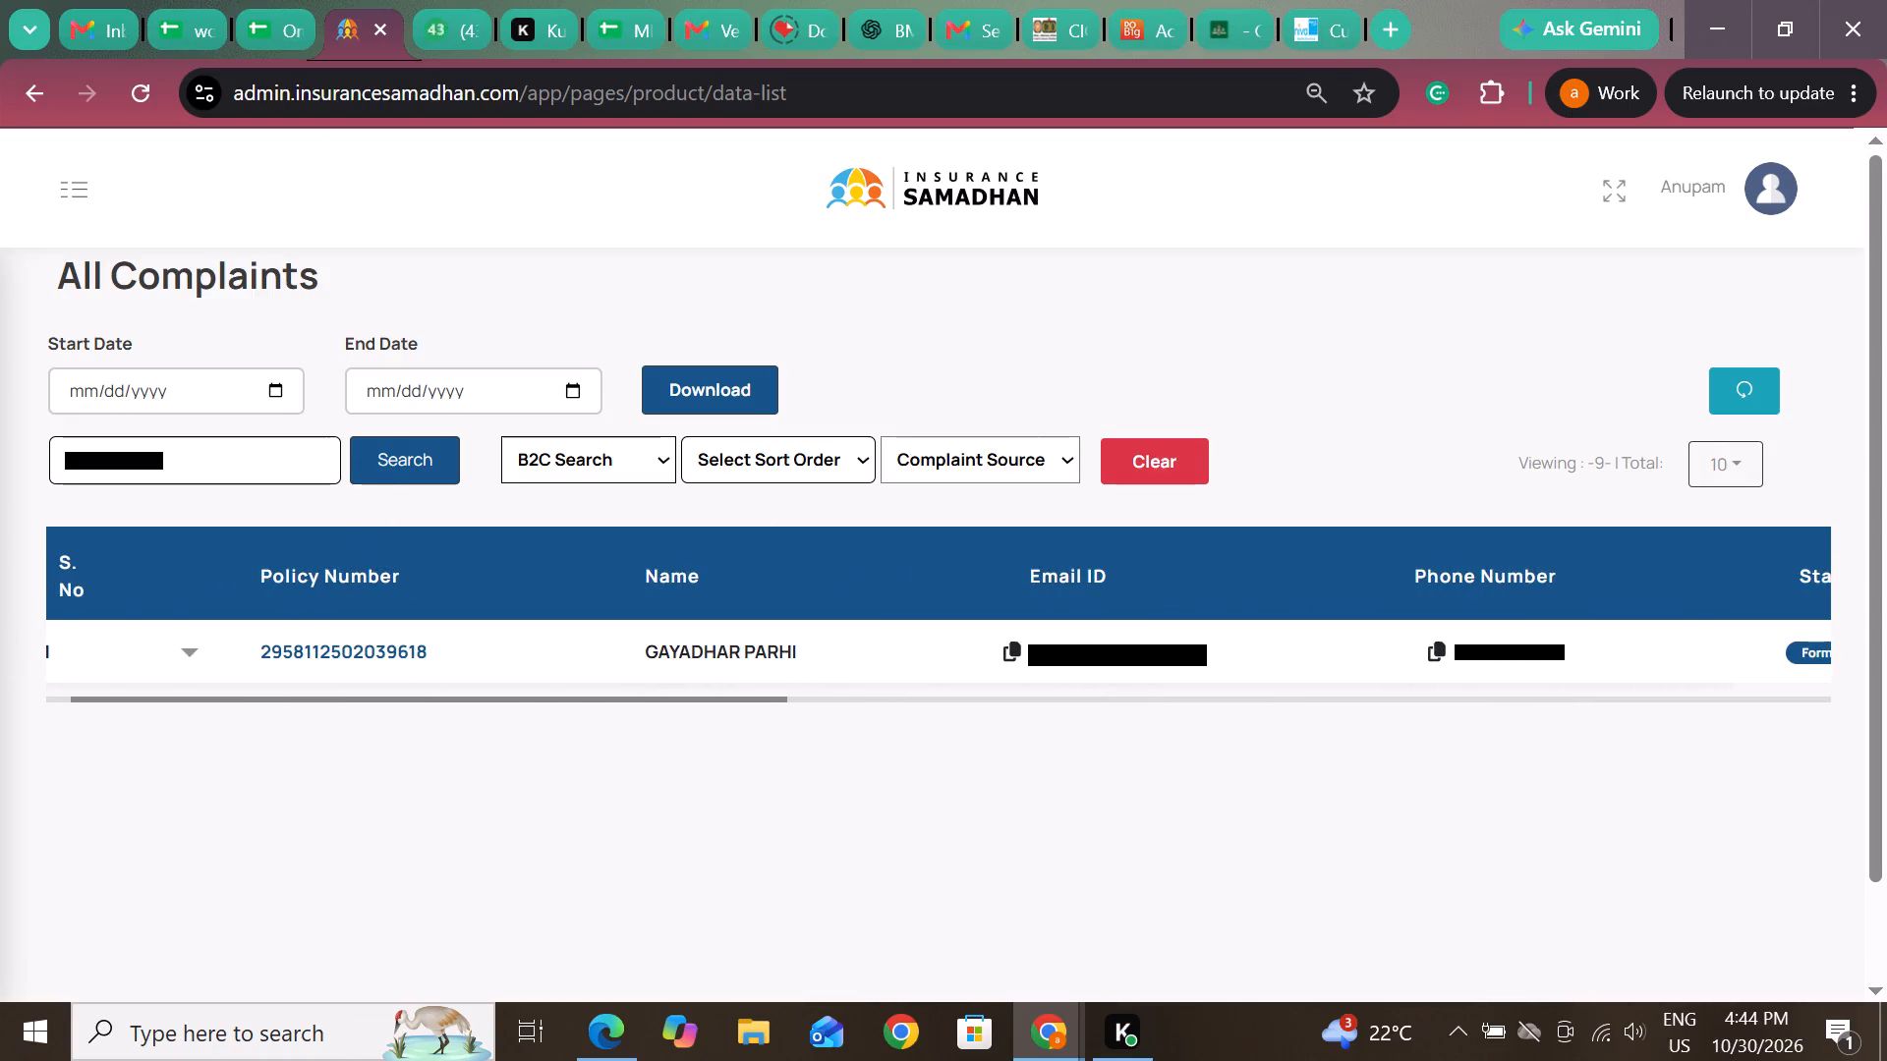
pyautogui.hscroll(-2, 651, 700)
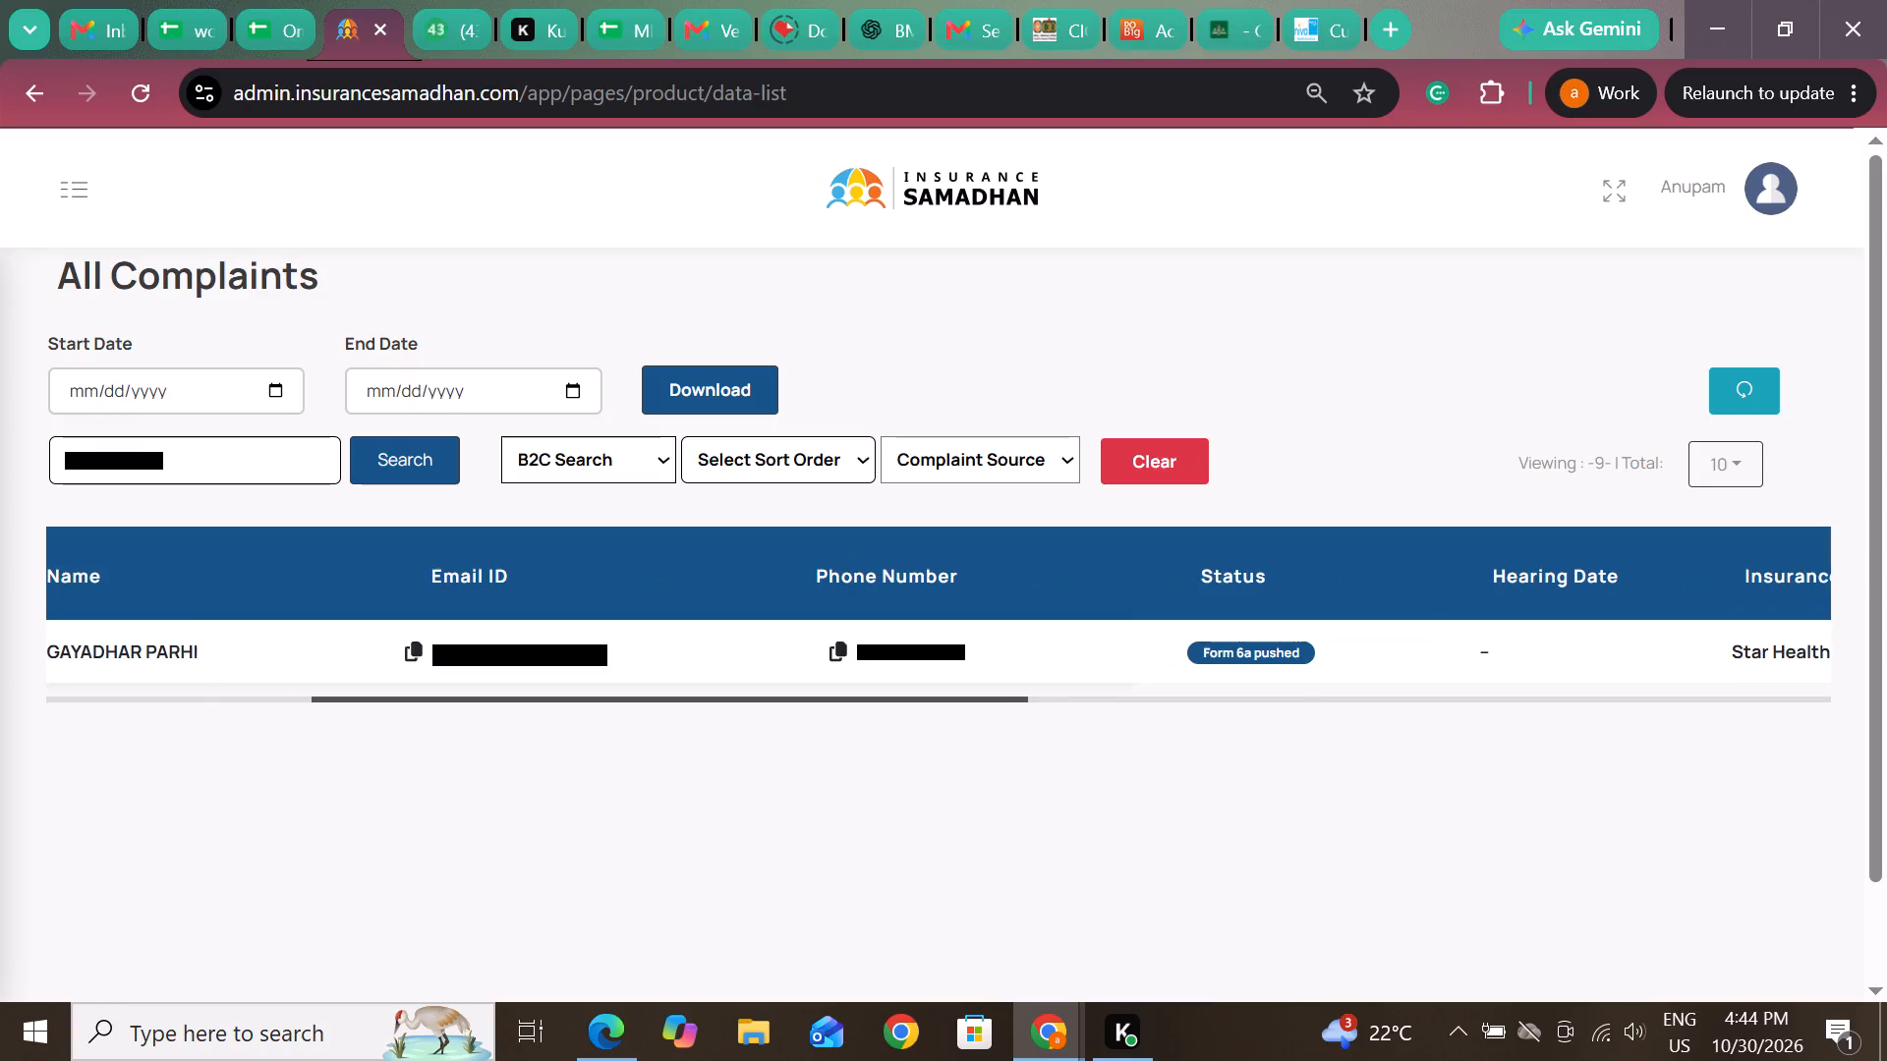
pyautogui.hscroll(-4, 651, 700)
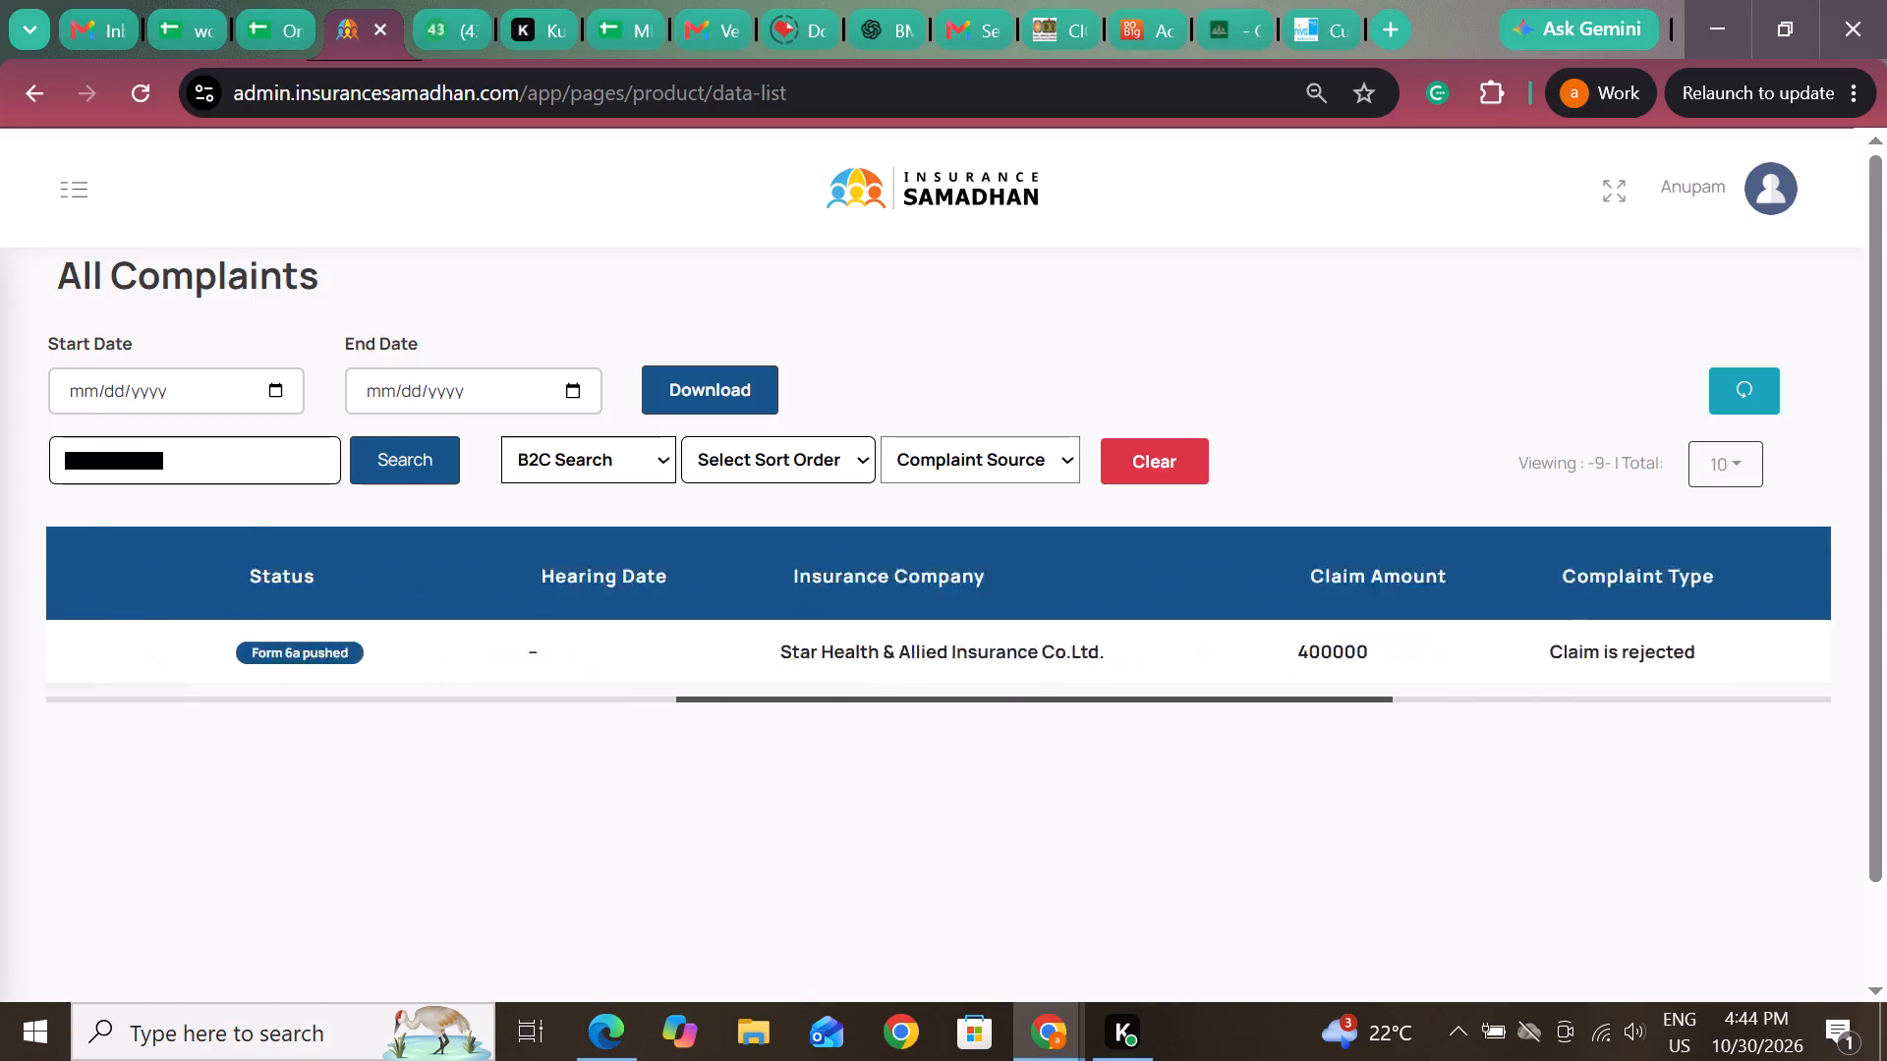
pyautogui.hscroll(-3, 651, 700)
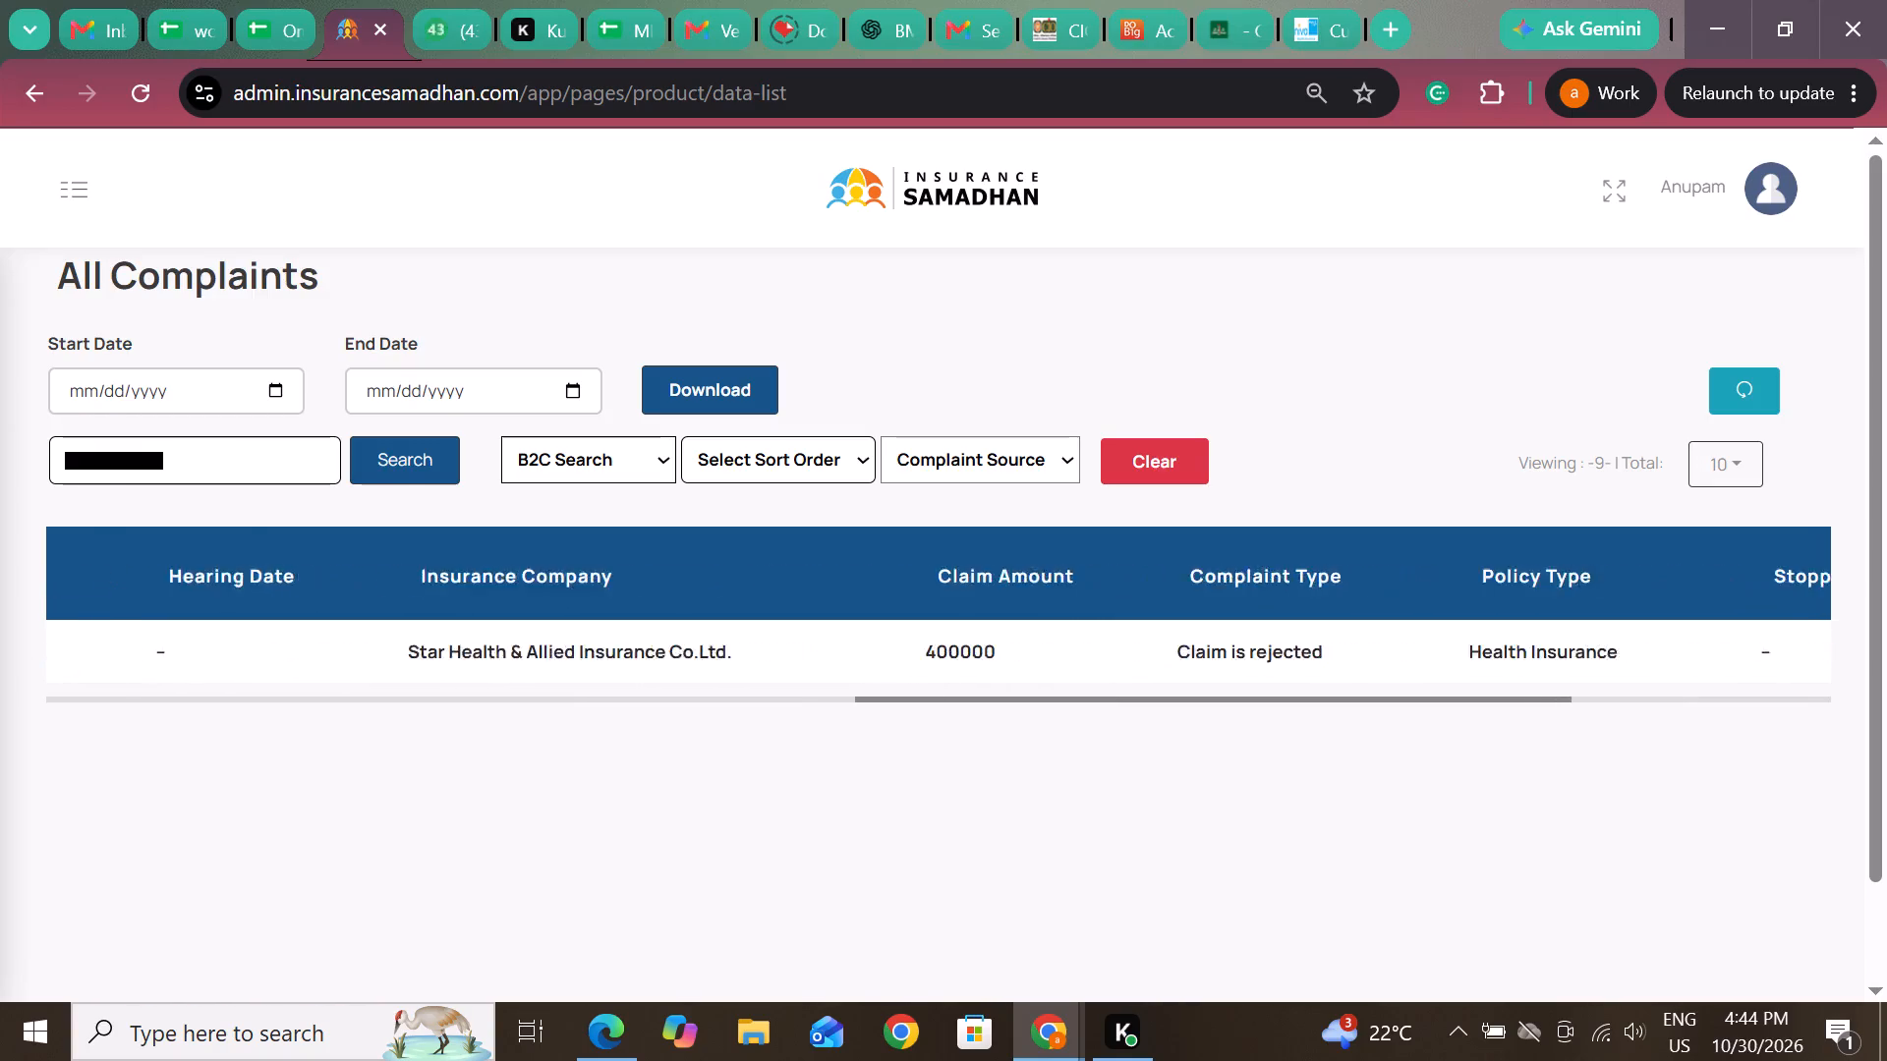
pyautogui.hscroll(6, 651, 700)
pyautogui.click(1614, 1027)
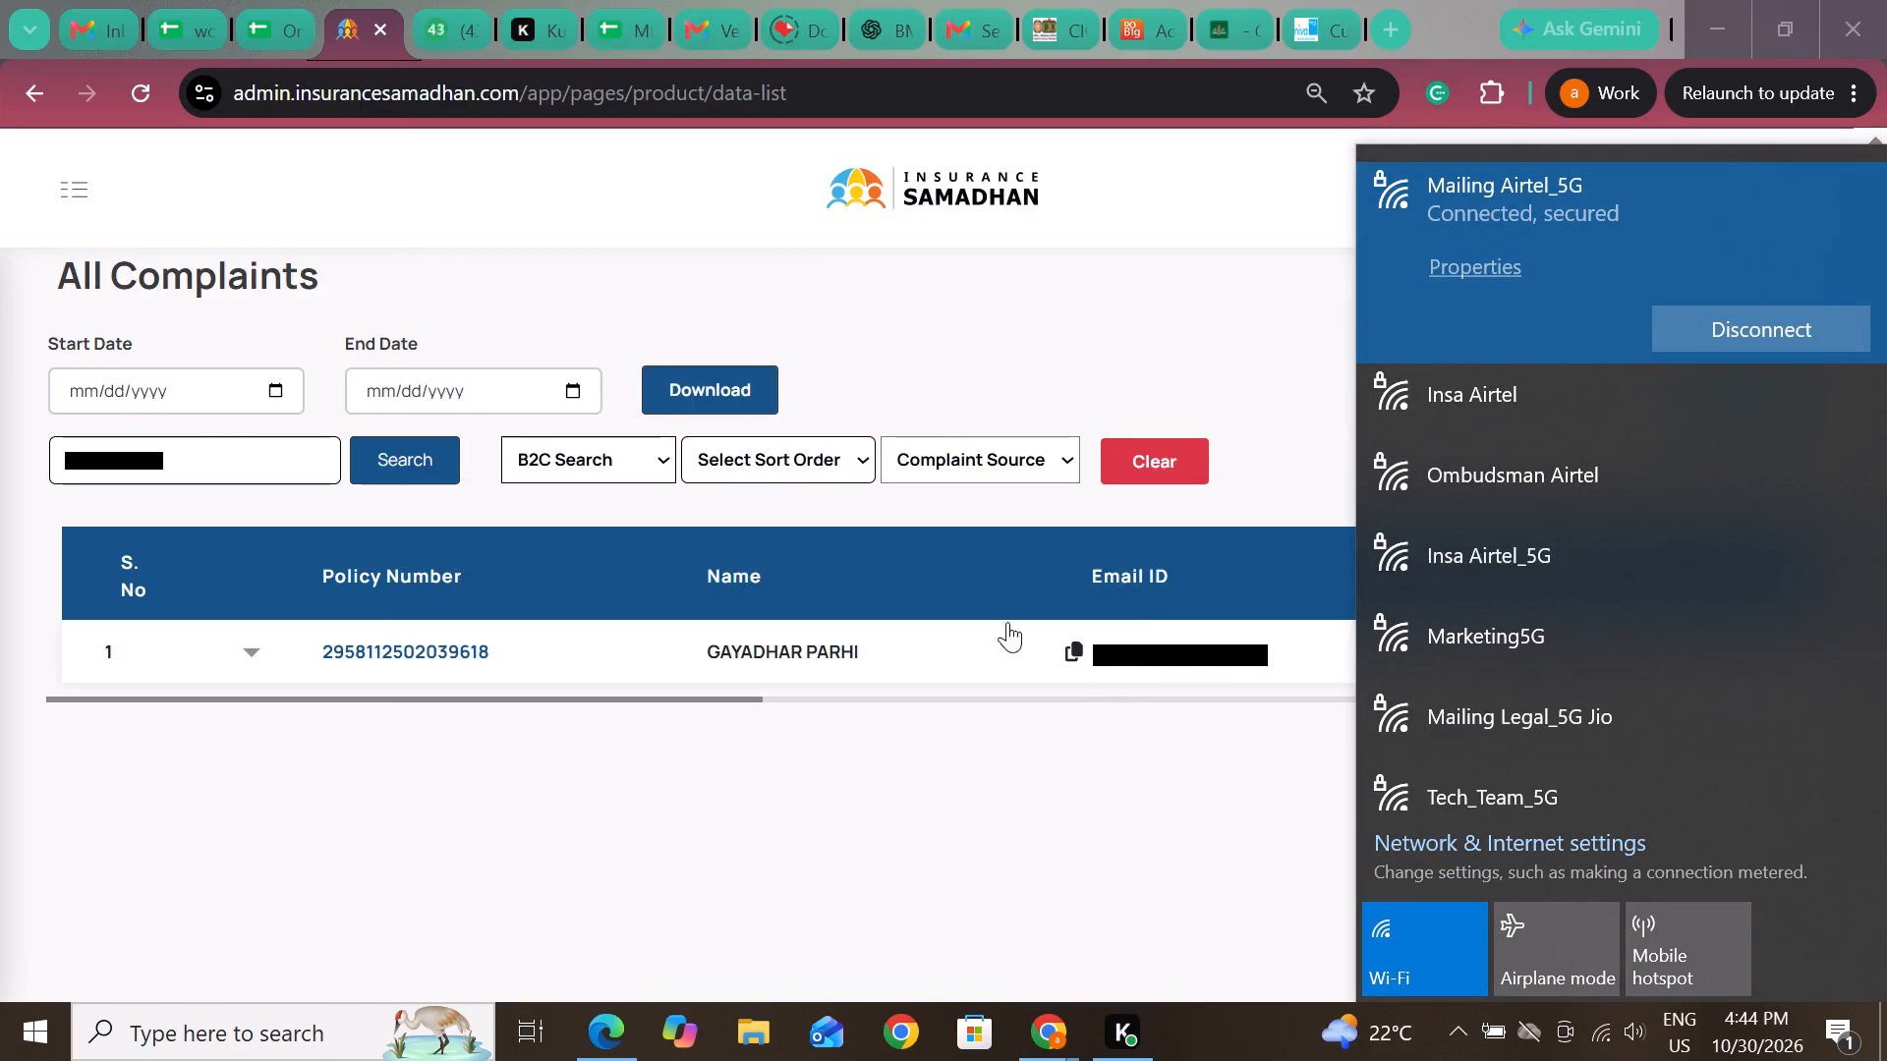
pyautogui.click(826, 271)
# Switch to the Smartflo Live Calls page with the call dialer.
pyautogui.click(1166, 53)
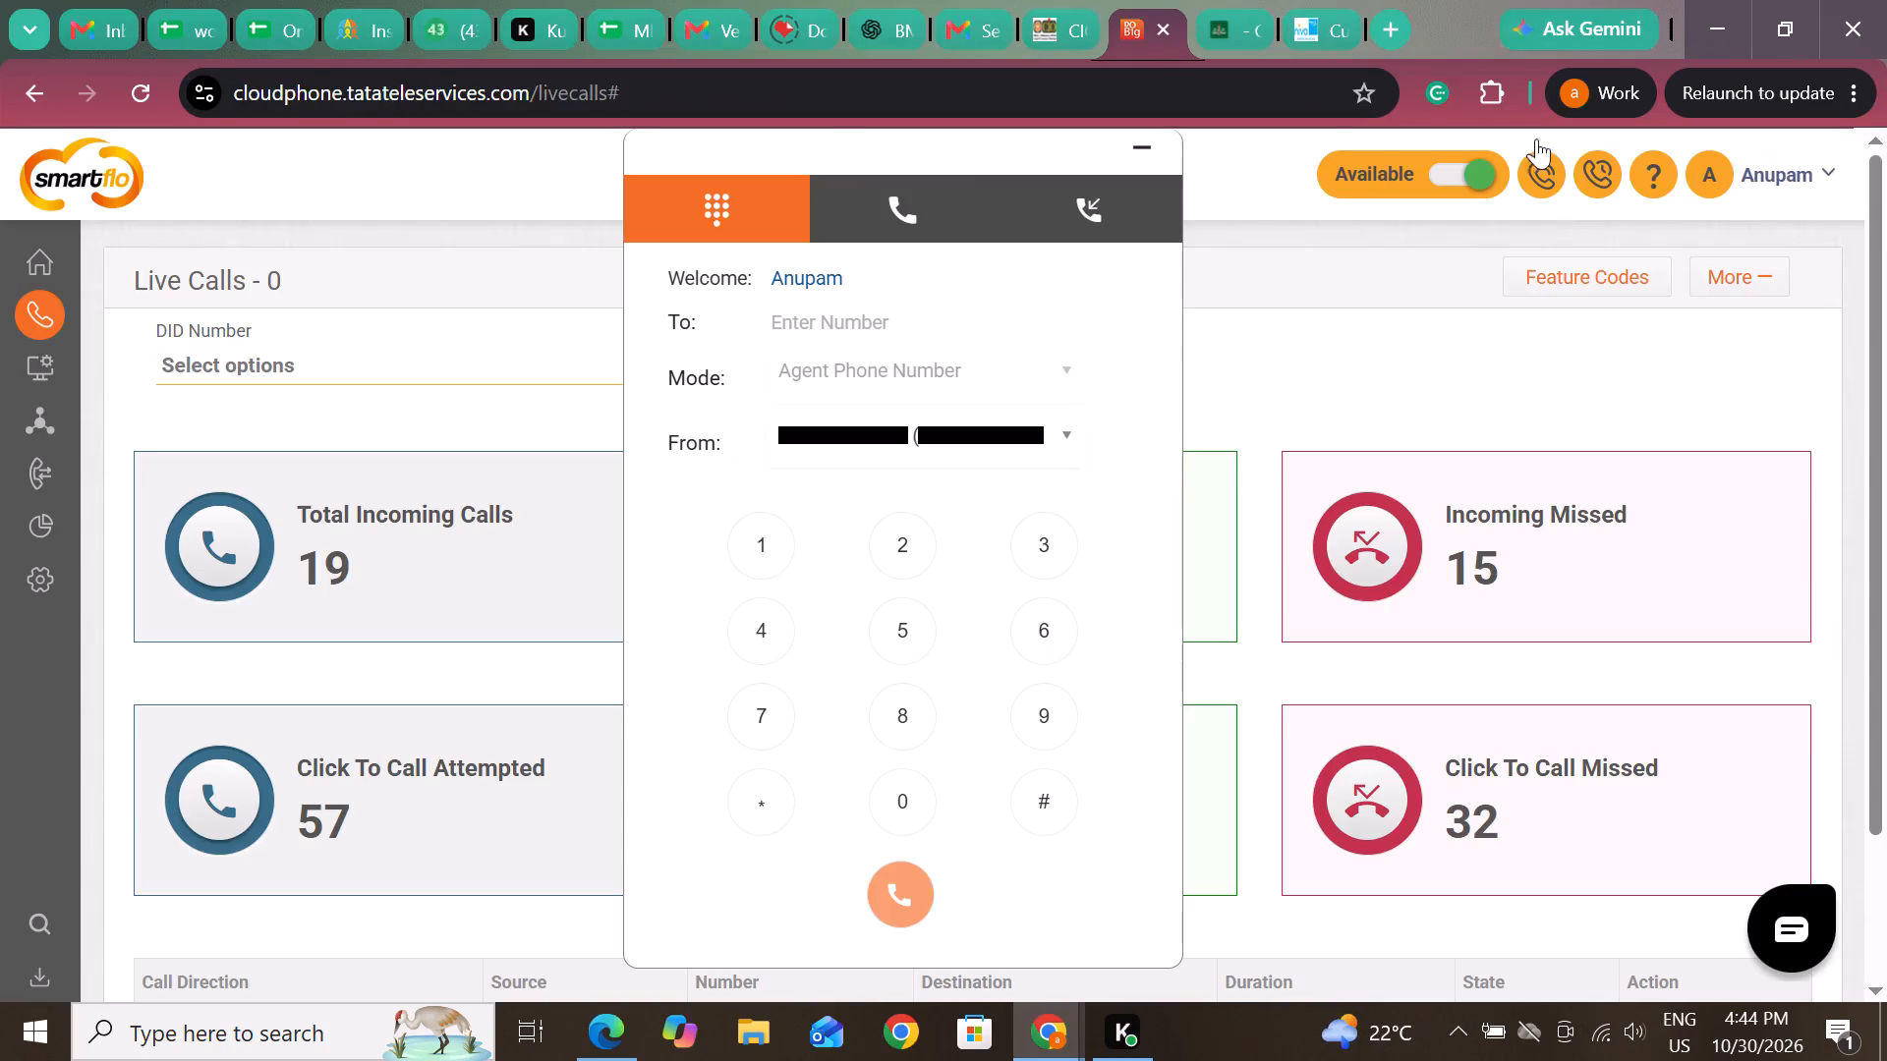
pyautogui.click(1773, 273)
pyautogui.click(1710, 249)
pyautogui.click(1744, 274)
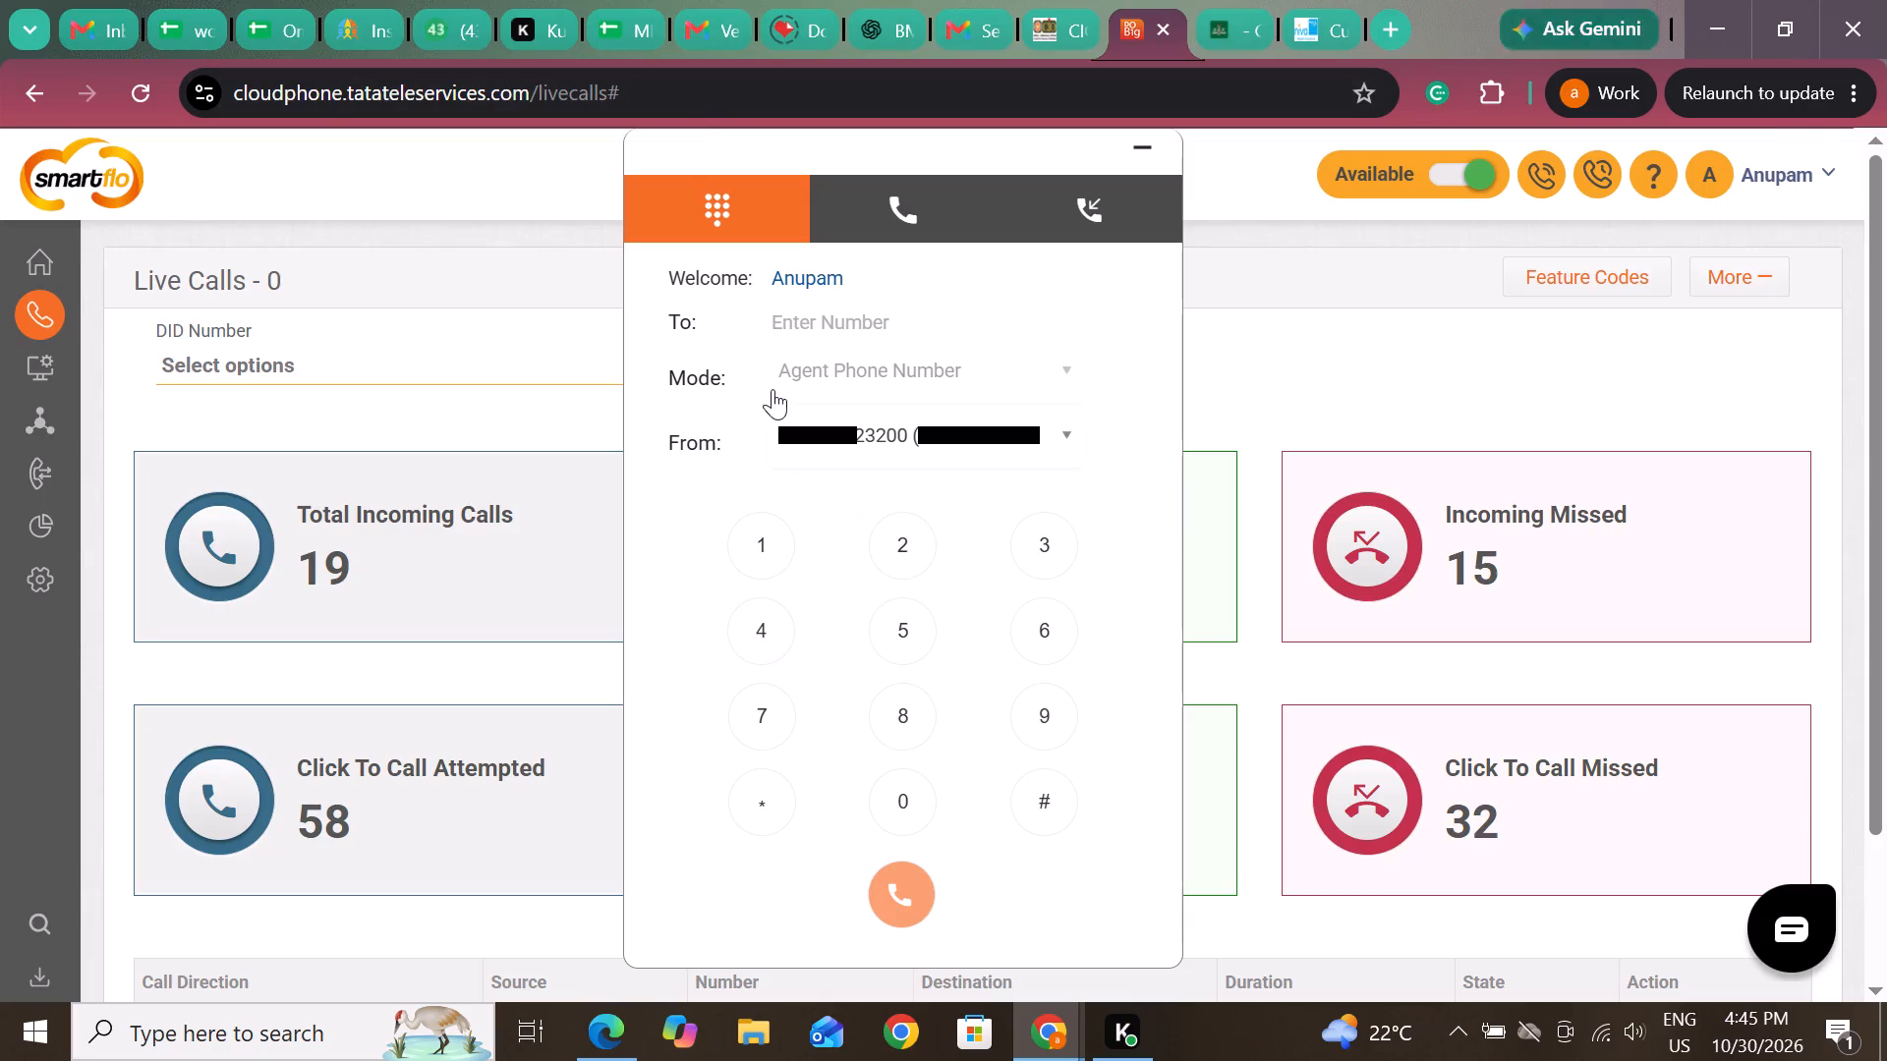
# Open the Integration Marketplace page in the Smartflo cloud phone portal.
pyautogui.click(51, 437)
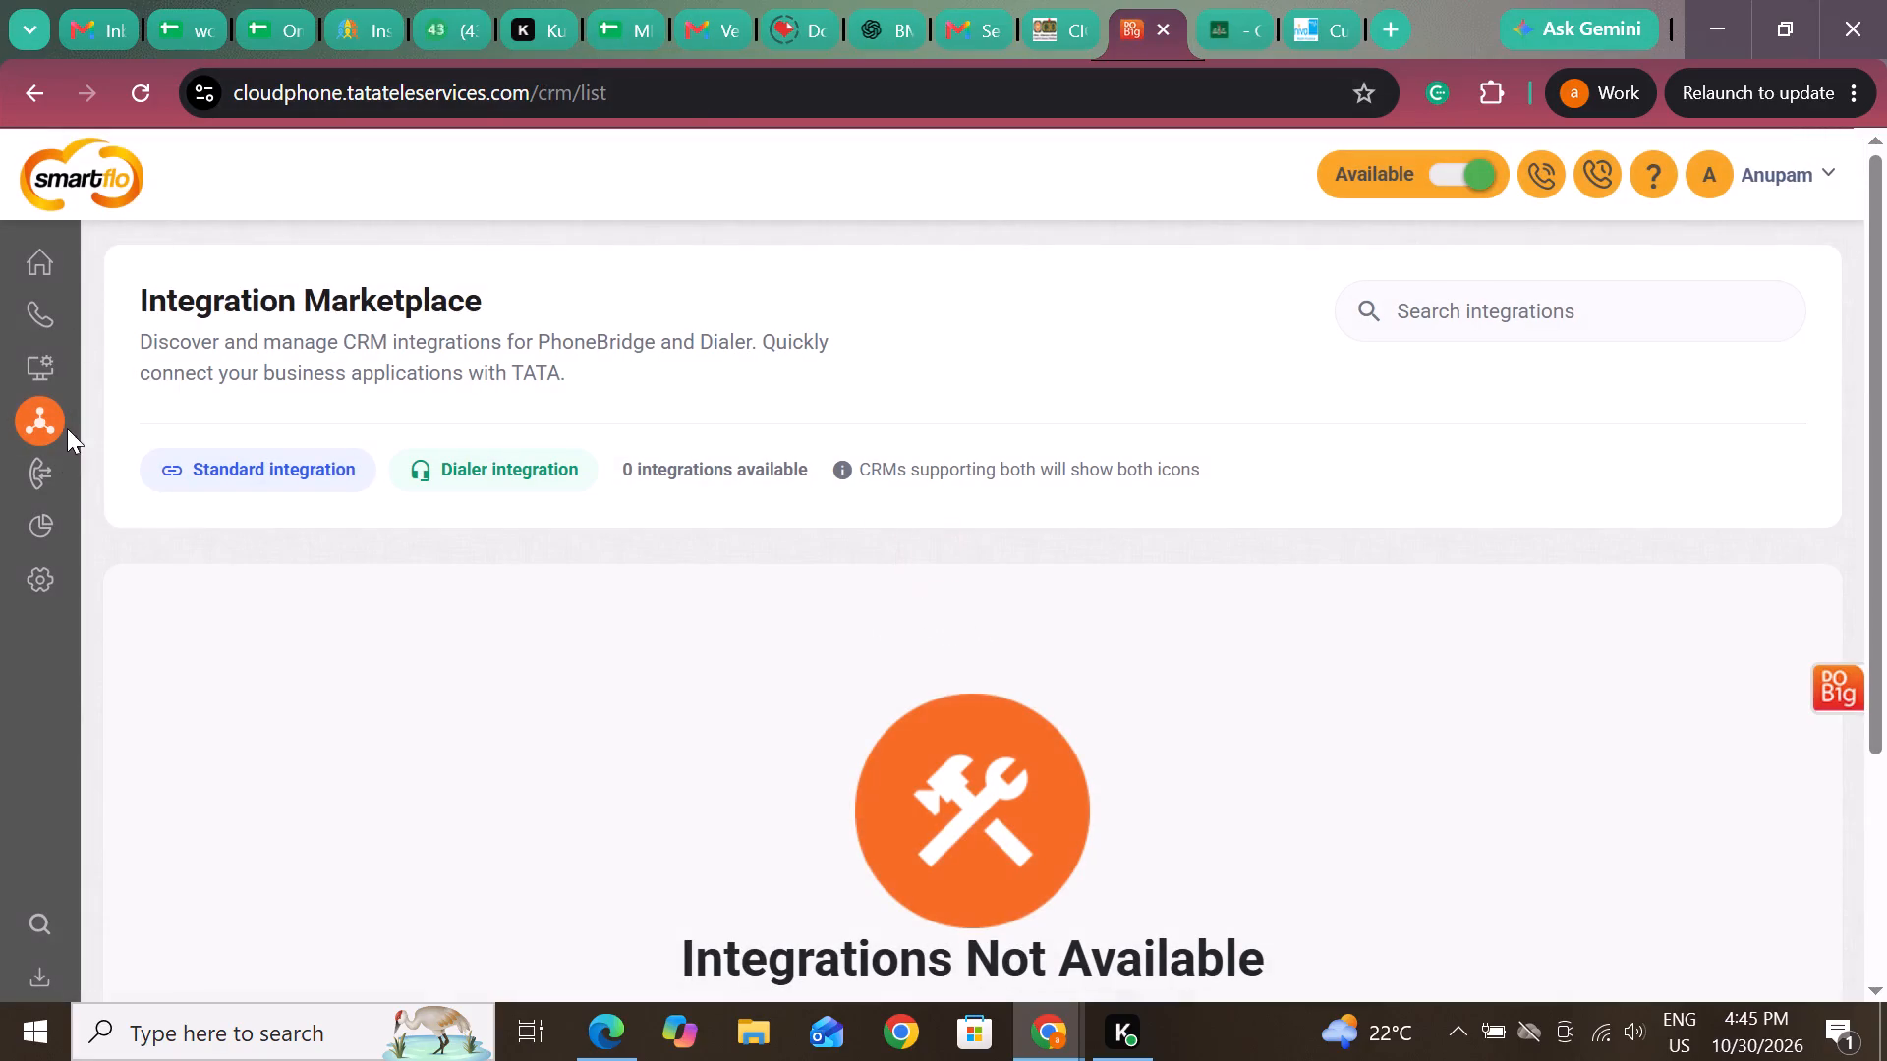
# Open the old call detail records in Smartflo and review the click-to-call records for today.
pyautogui.click(38, 463)
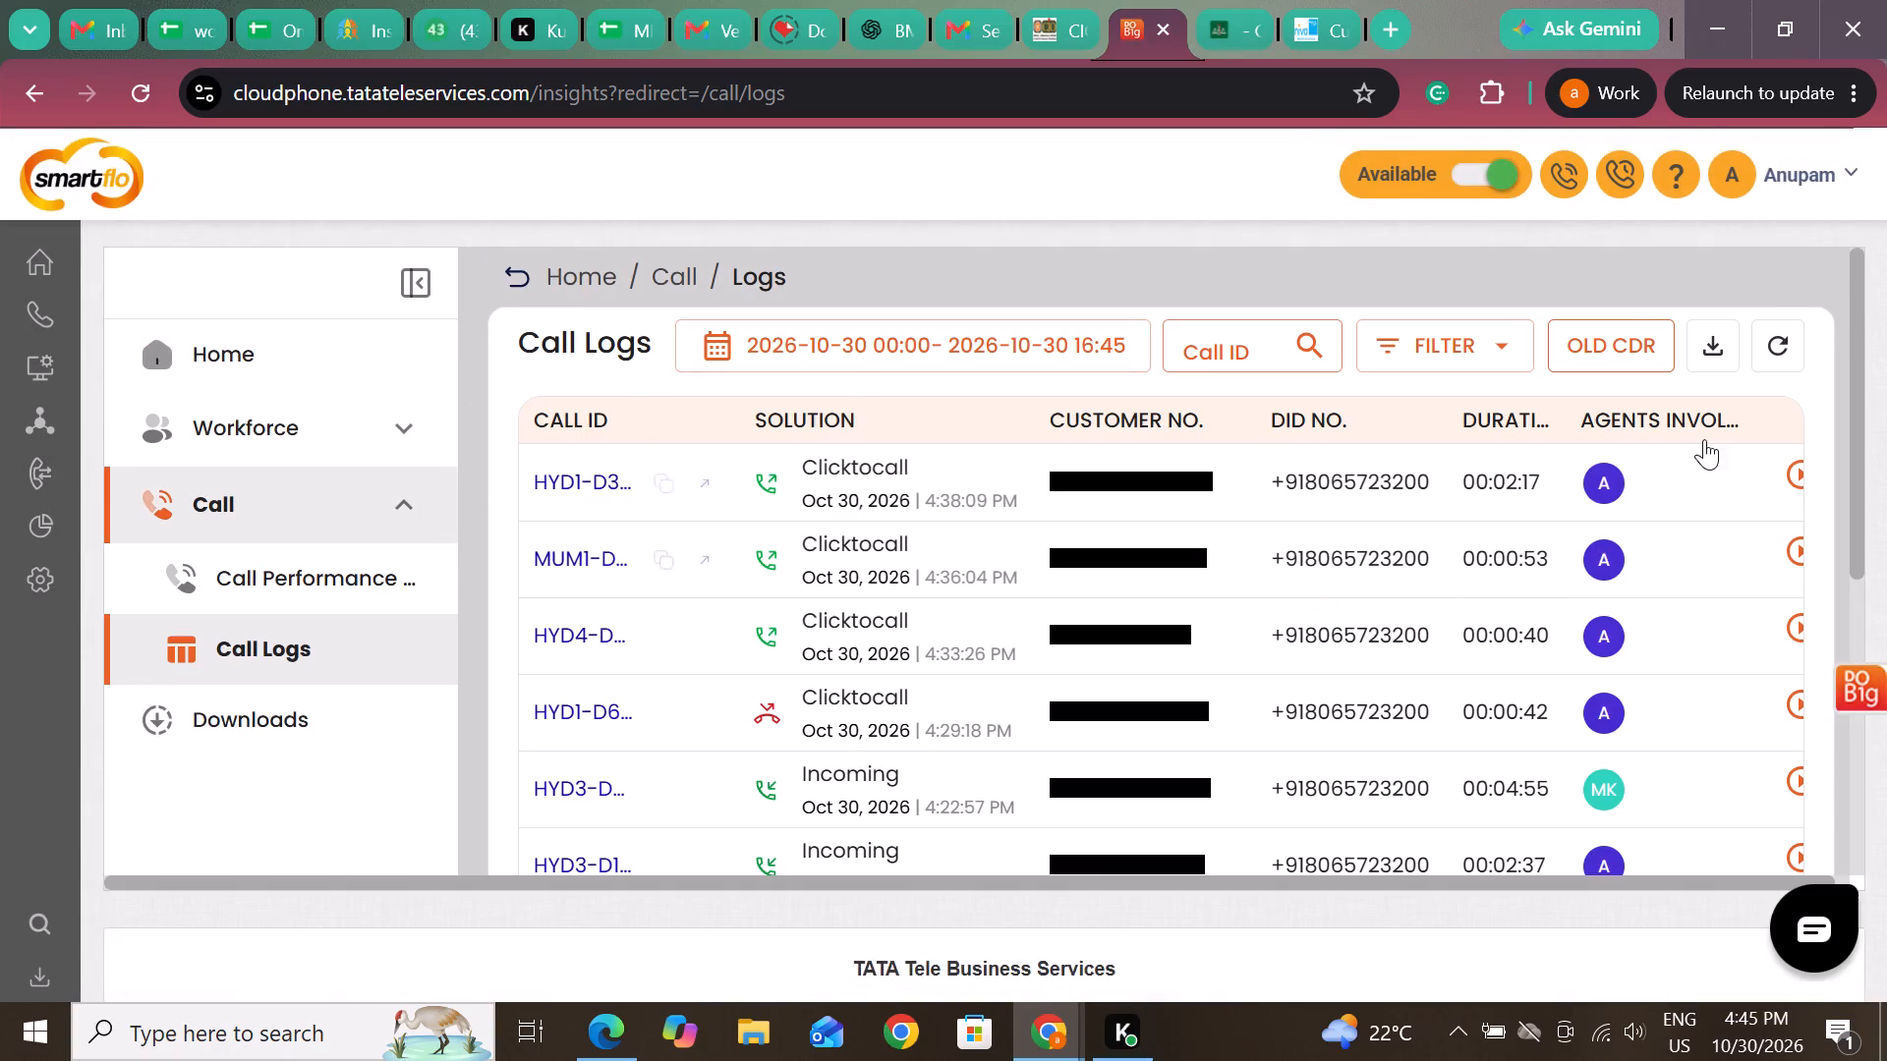
pyautogui.click(1626, 320)
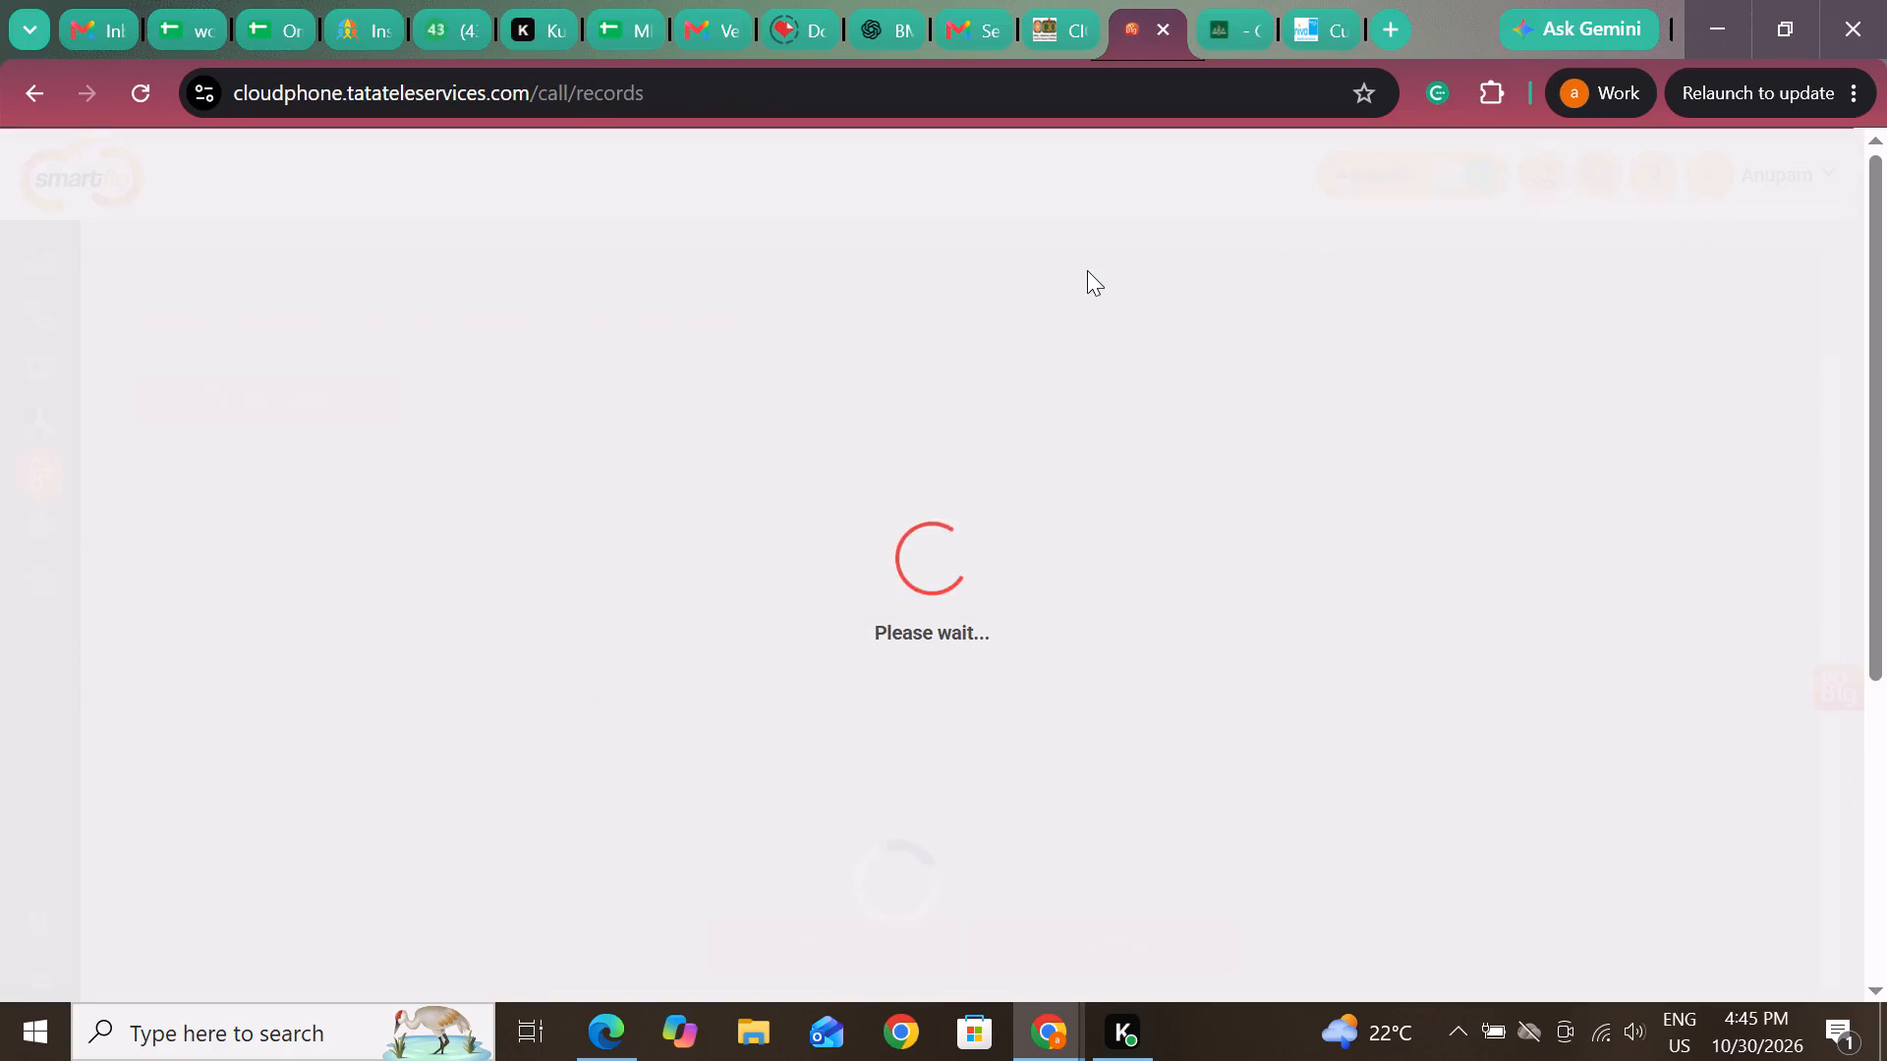
pyautogui.click(1365, 396)
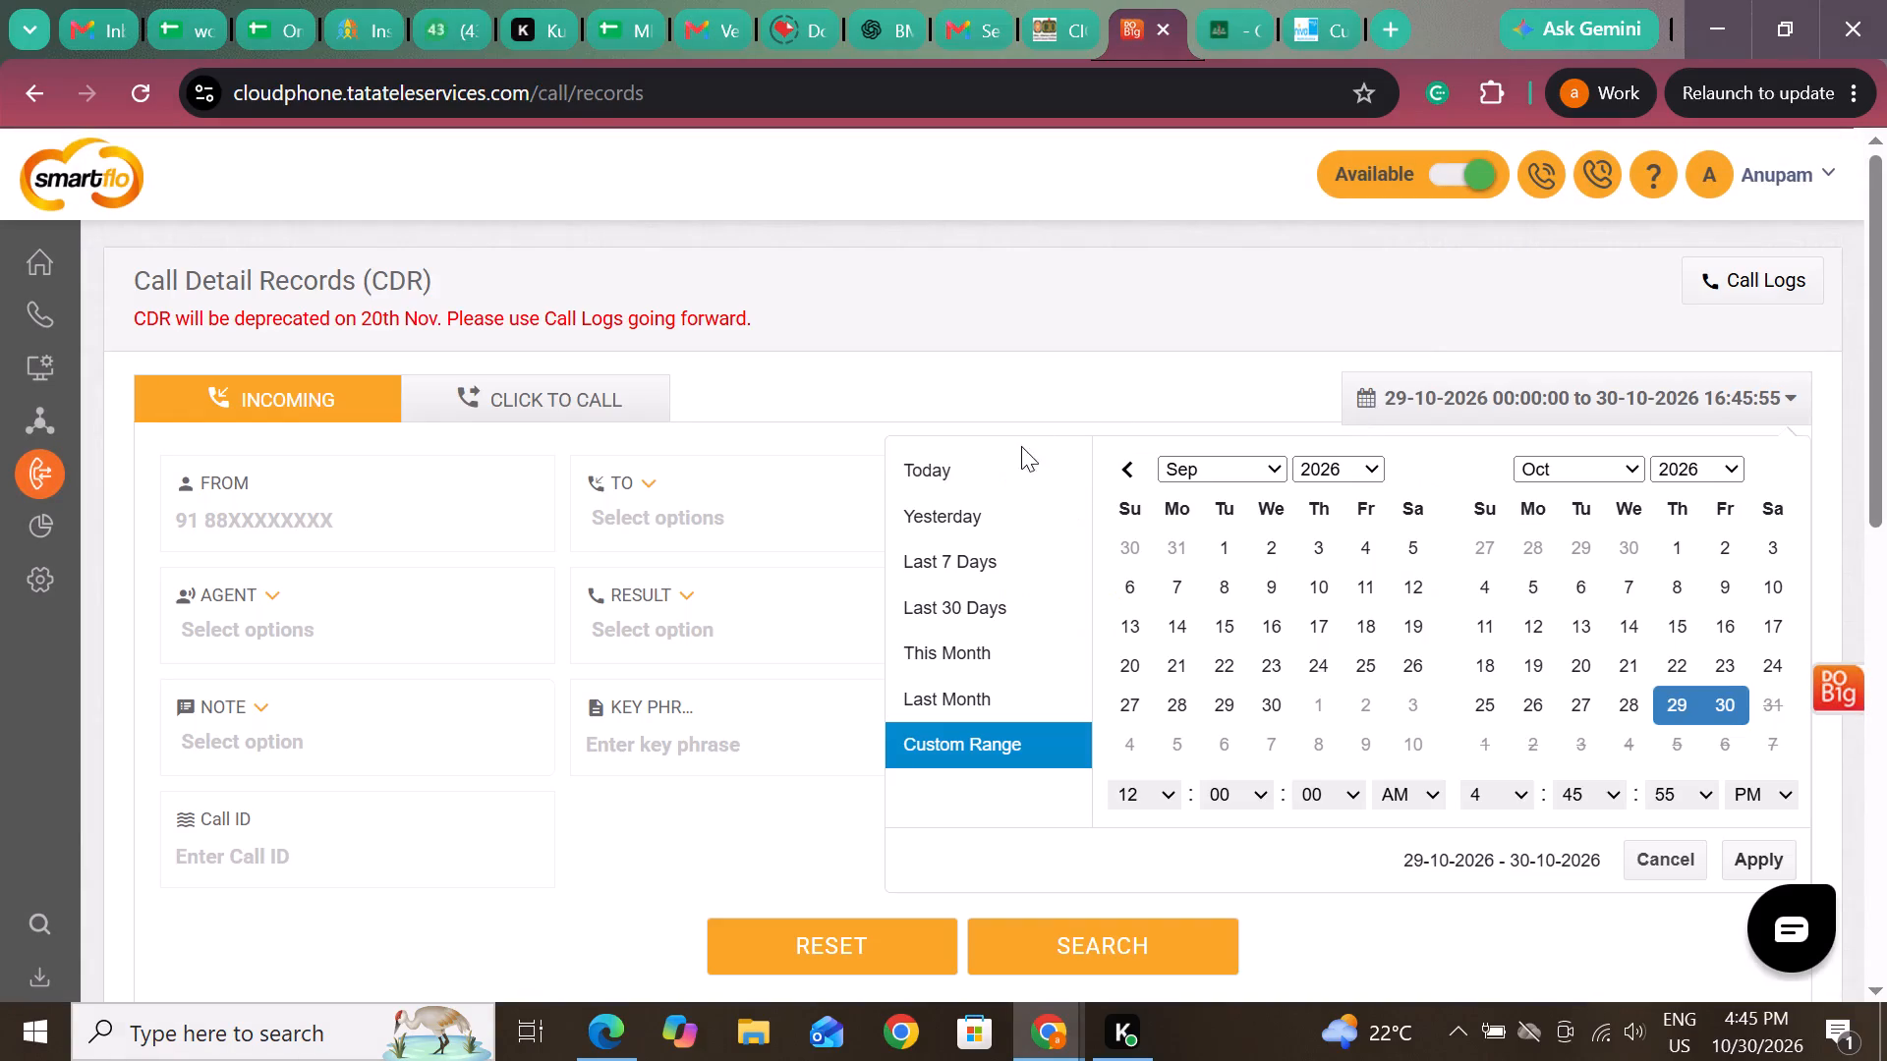
pyautogui.click(1005, 468)
pyautogui.click(524, 395)
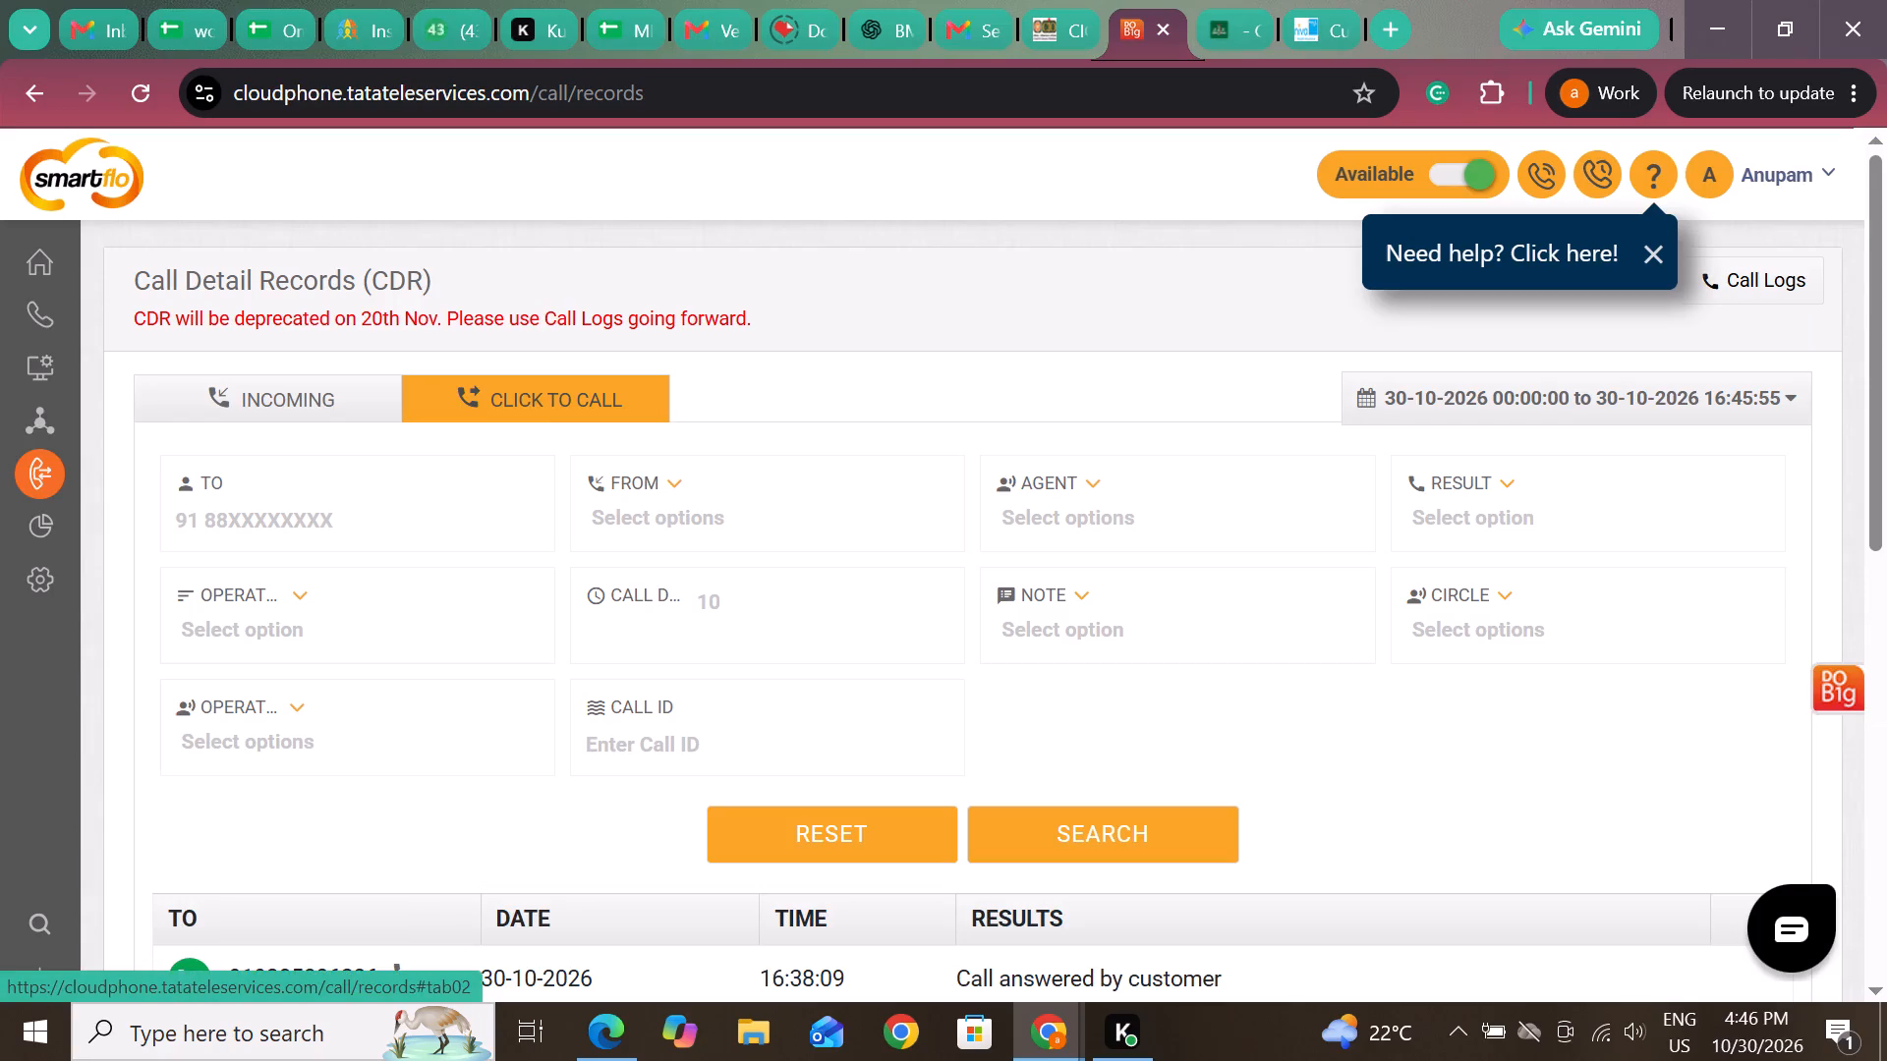
pyautogui.scroll(-8, 924, 761)
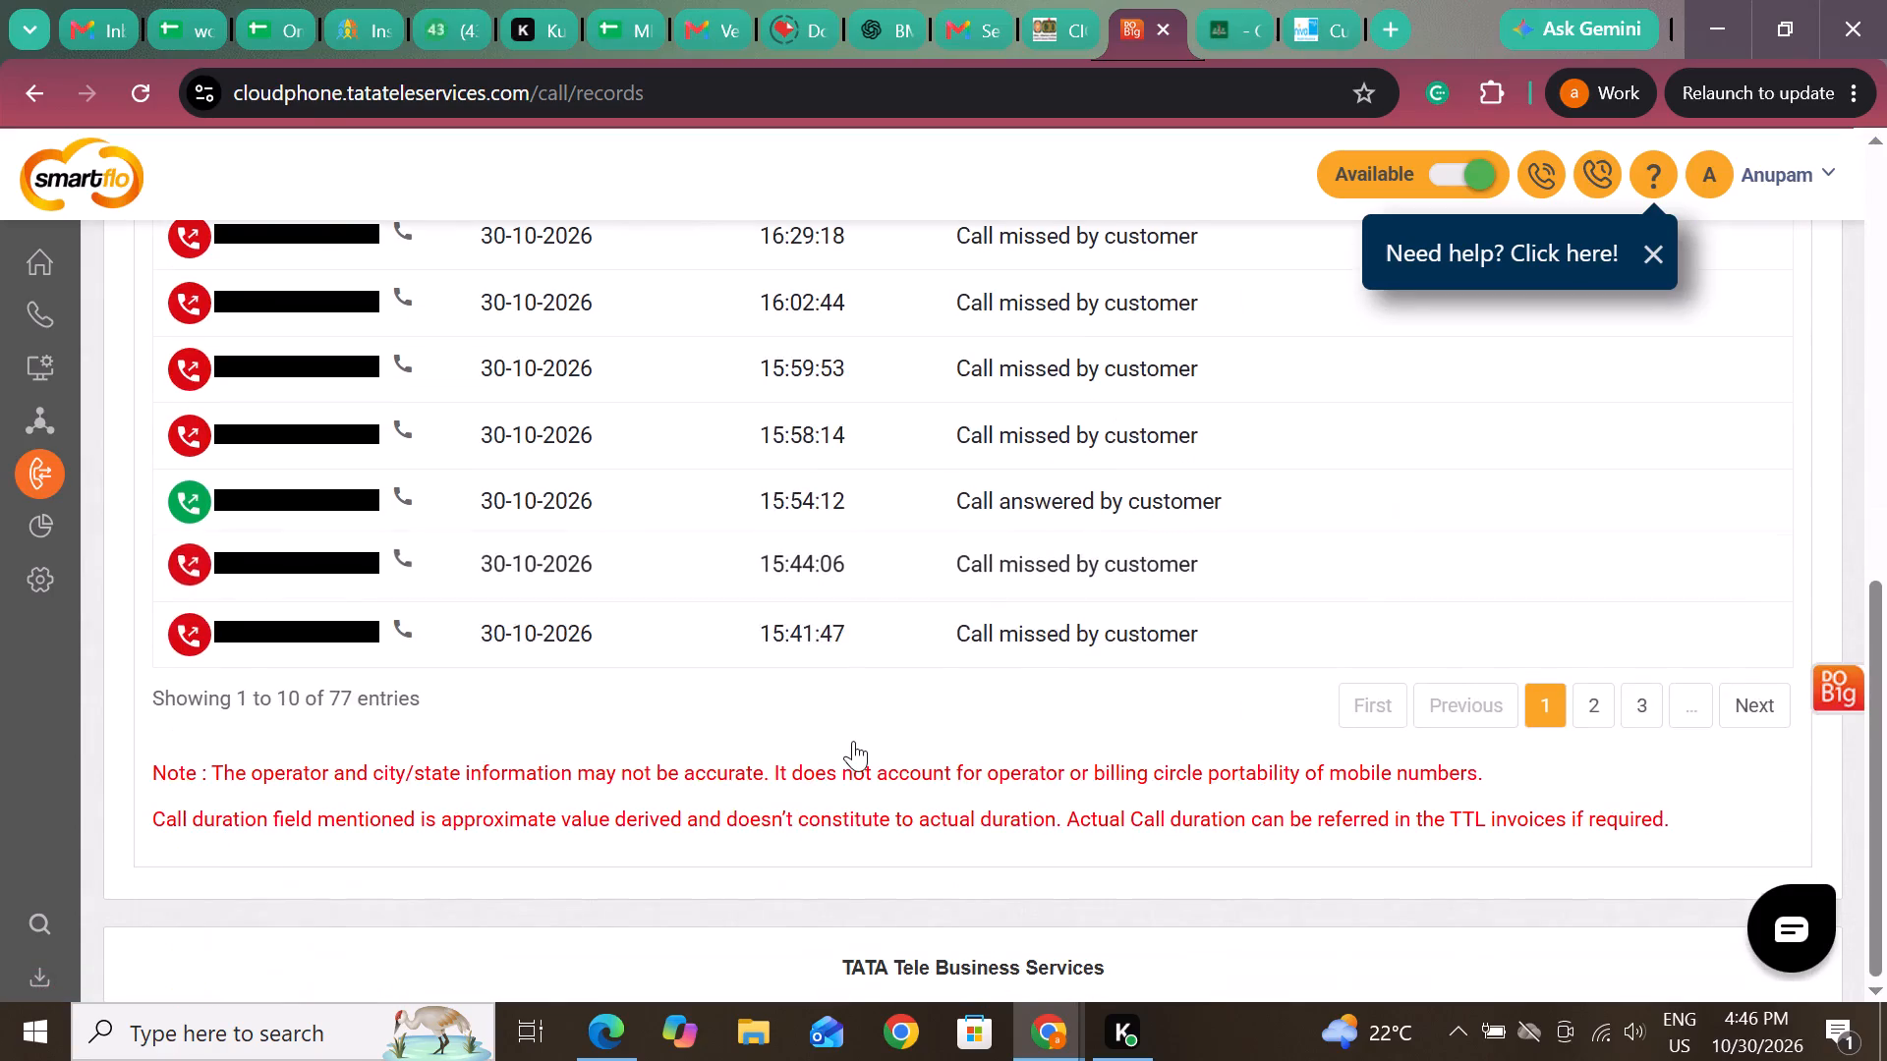
pyautogui.scroll(8, 853, 741)
# Return to the 6A pushed september sheet of worksheet ombudsman 2026.
pyautogui.click(184, 19)
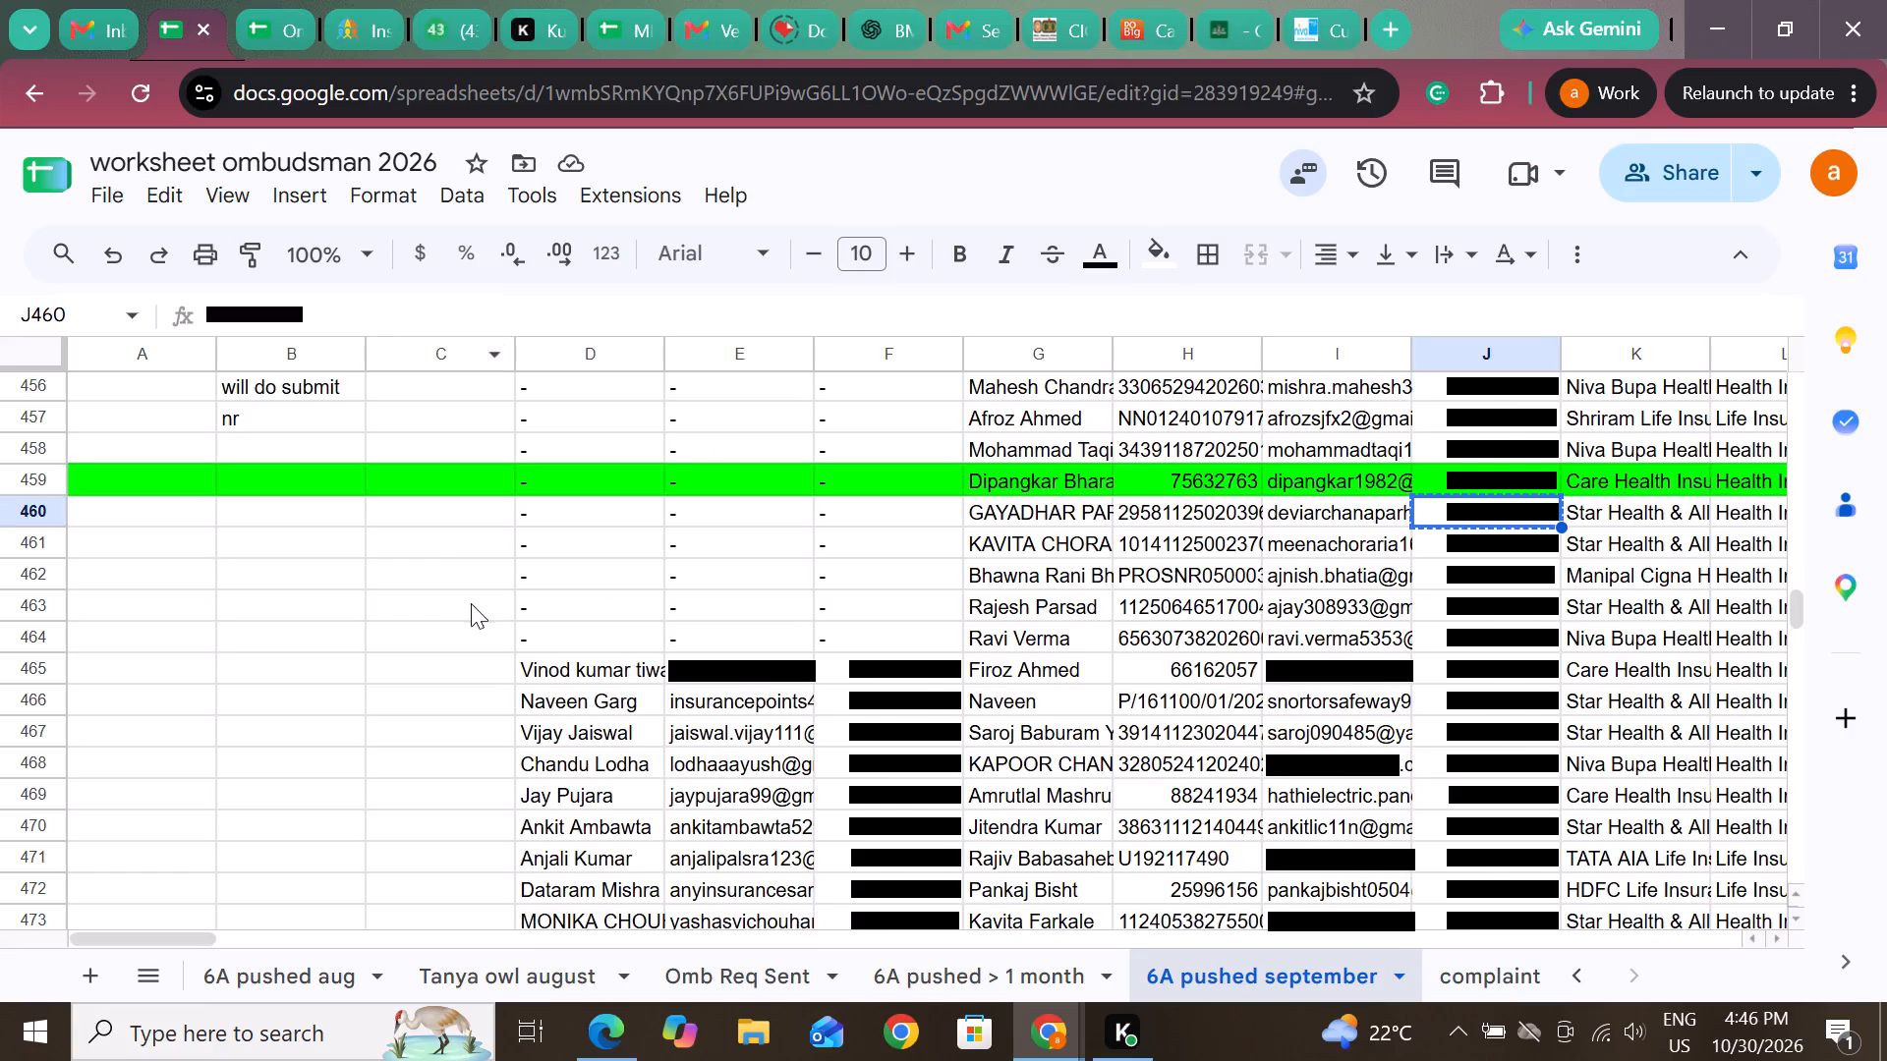
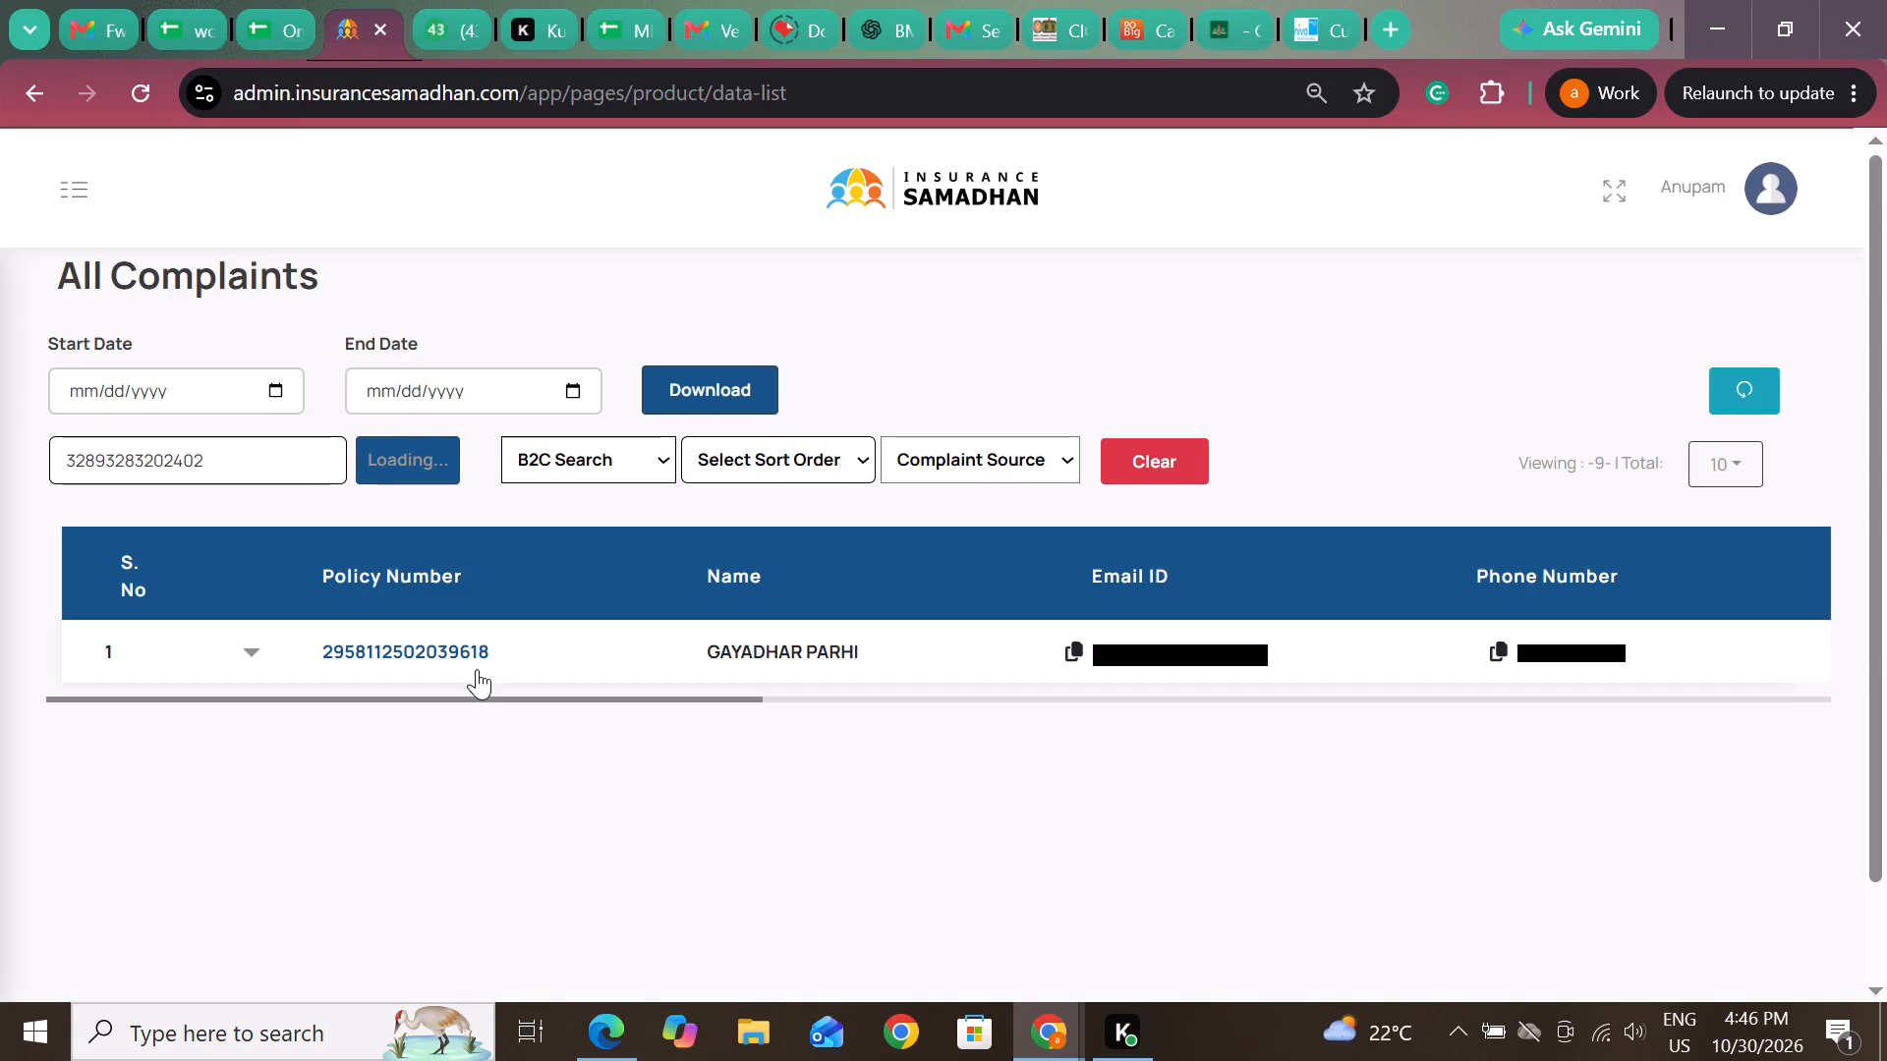
# Copy the phone number of the complaint found in All Complaints and call it with the Smartflo dialer.
pyautogui.hscroll(-2, 798, 666)
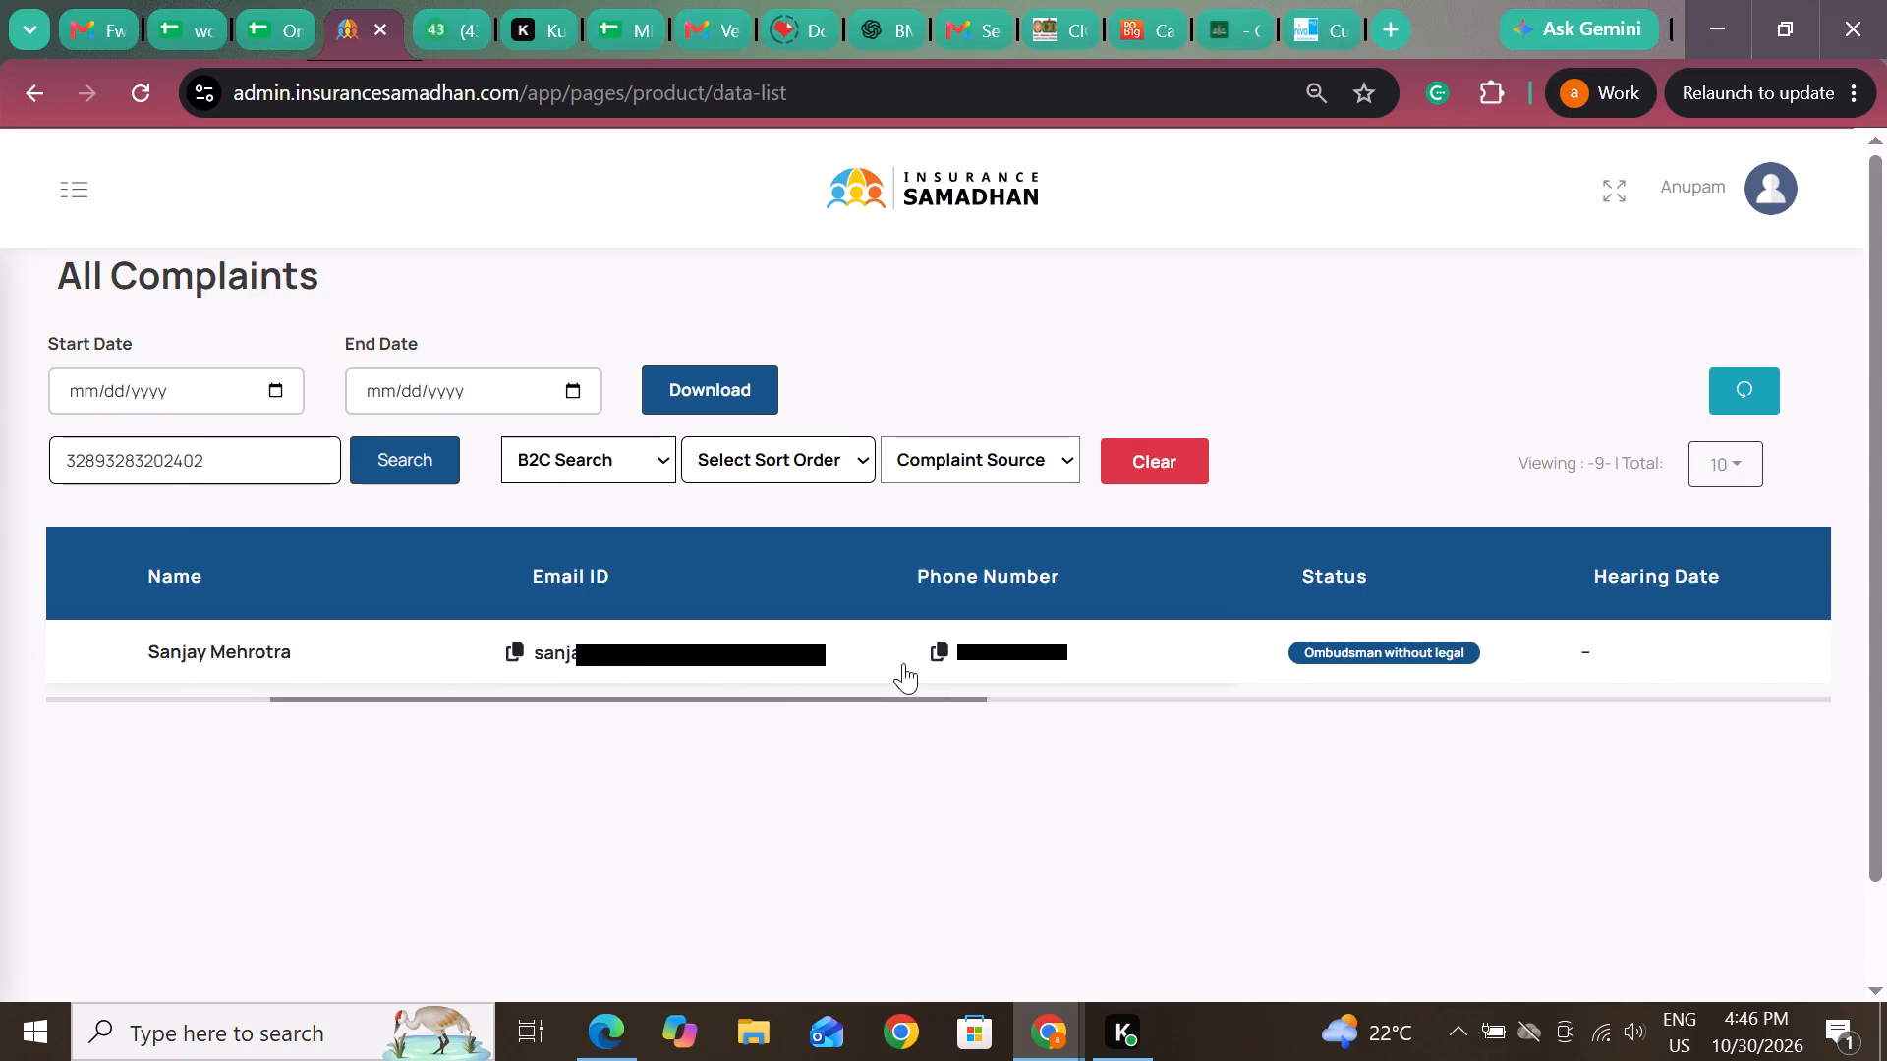
pyautogui.click(943, 652)
pyautogui.click(1163, 29)
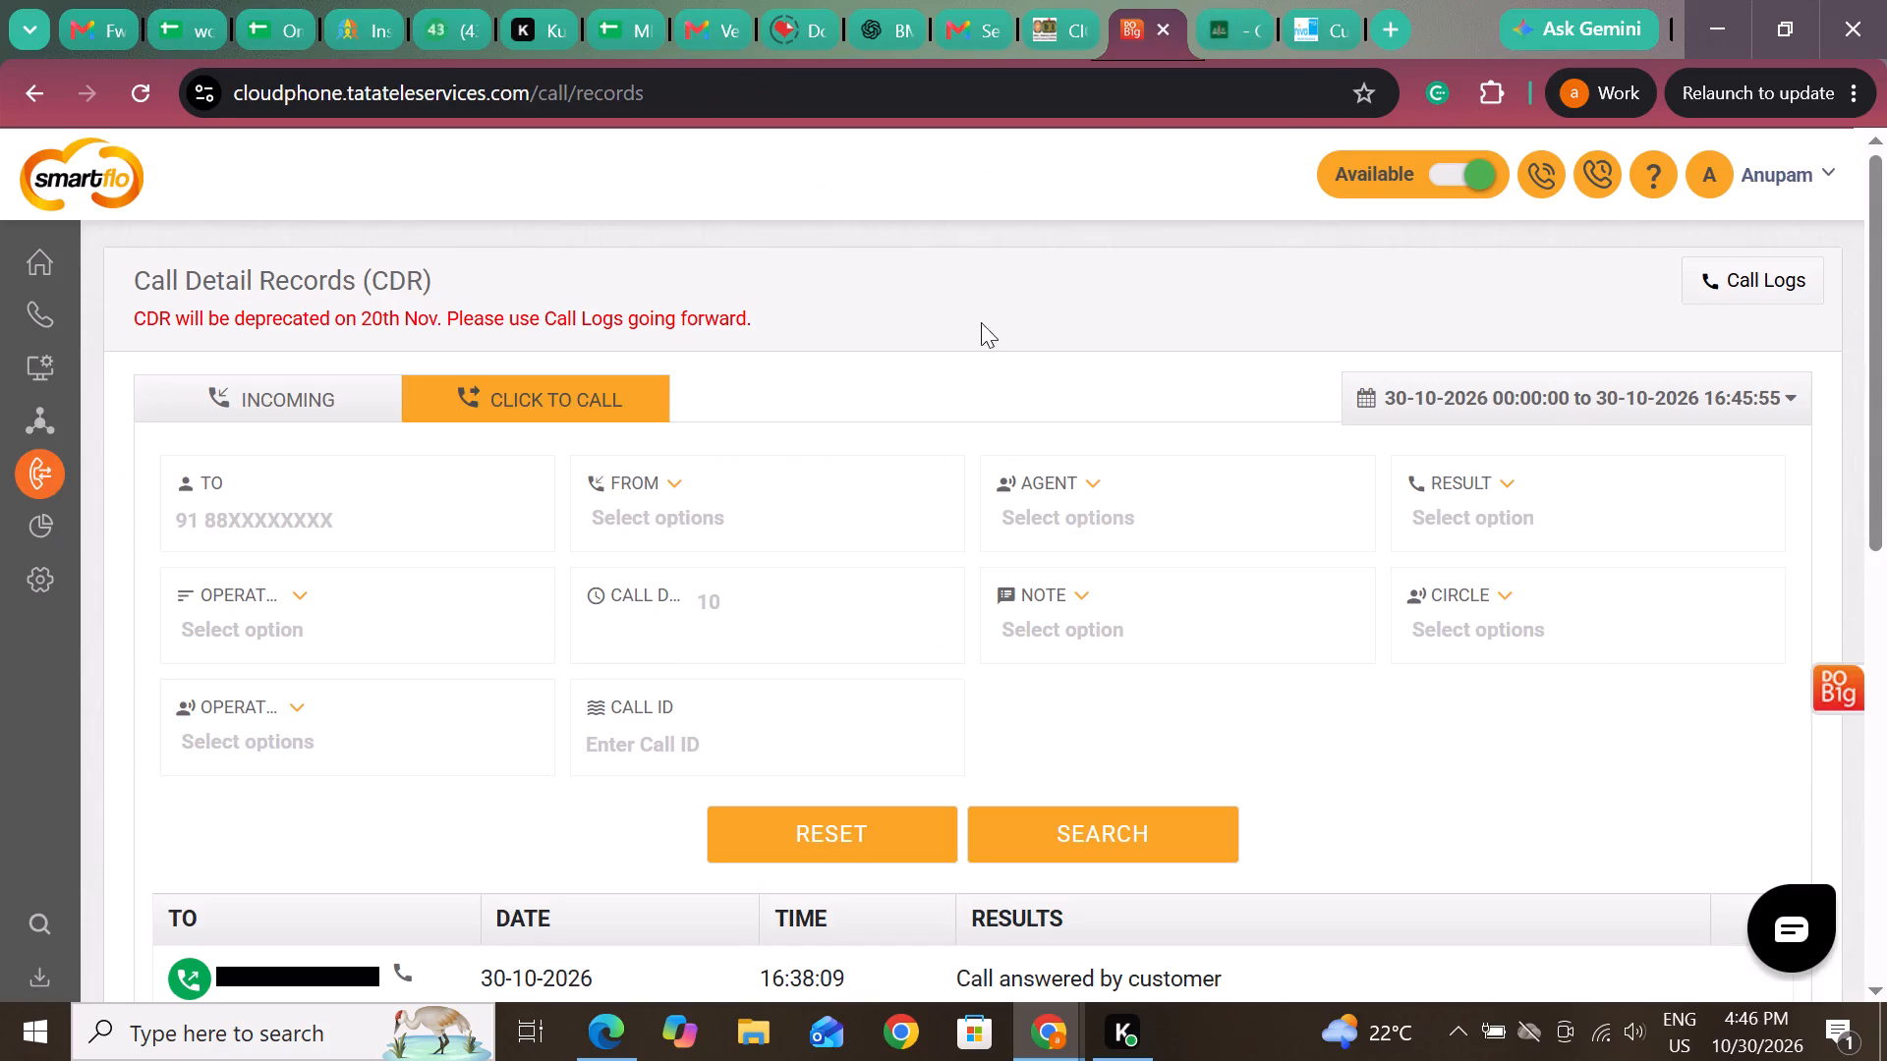
pyautogui.click(1530, 181)
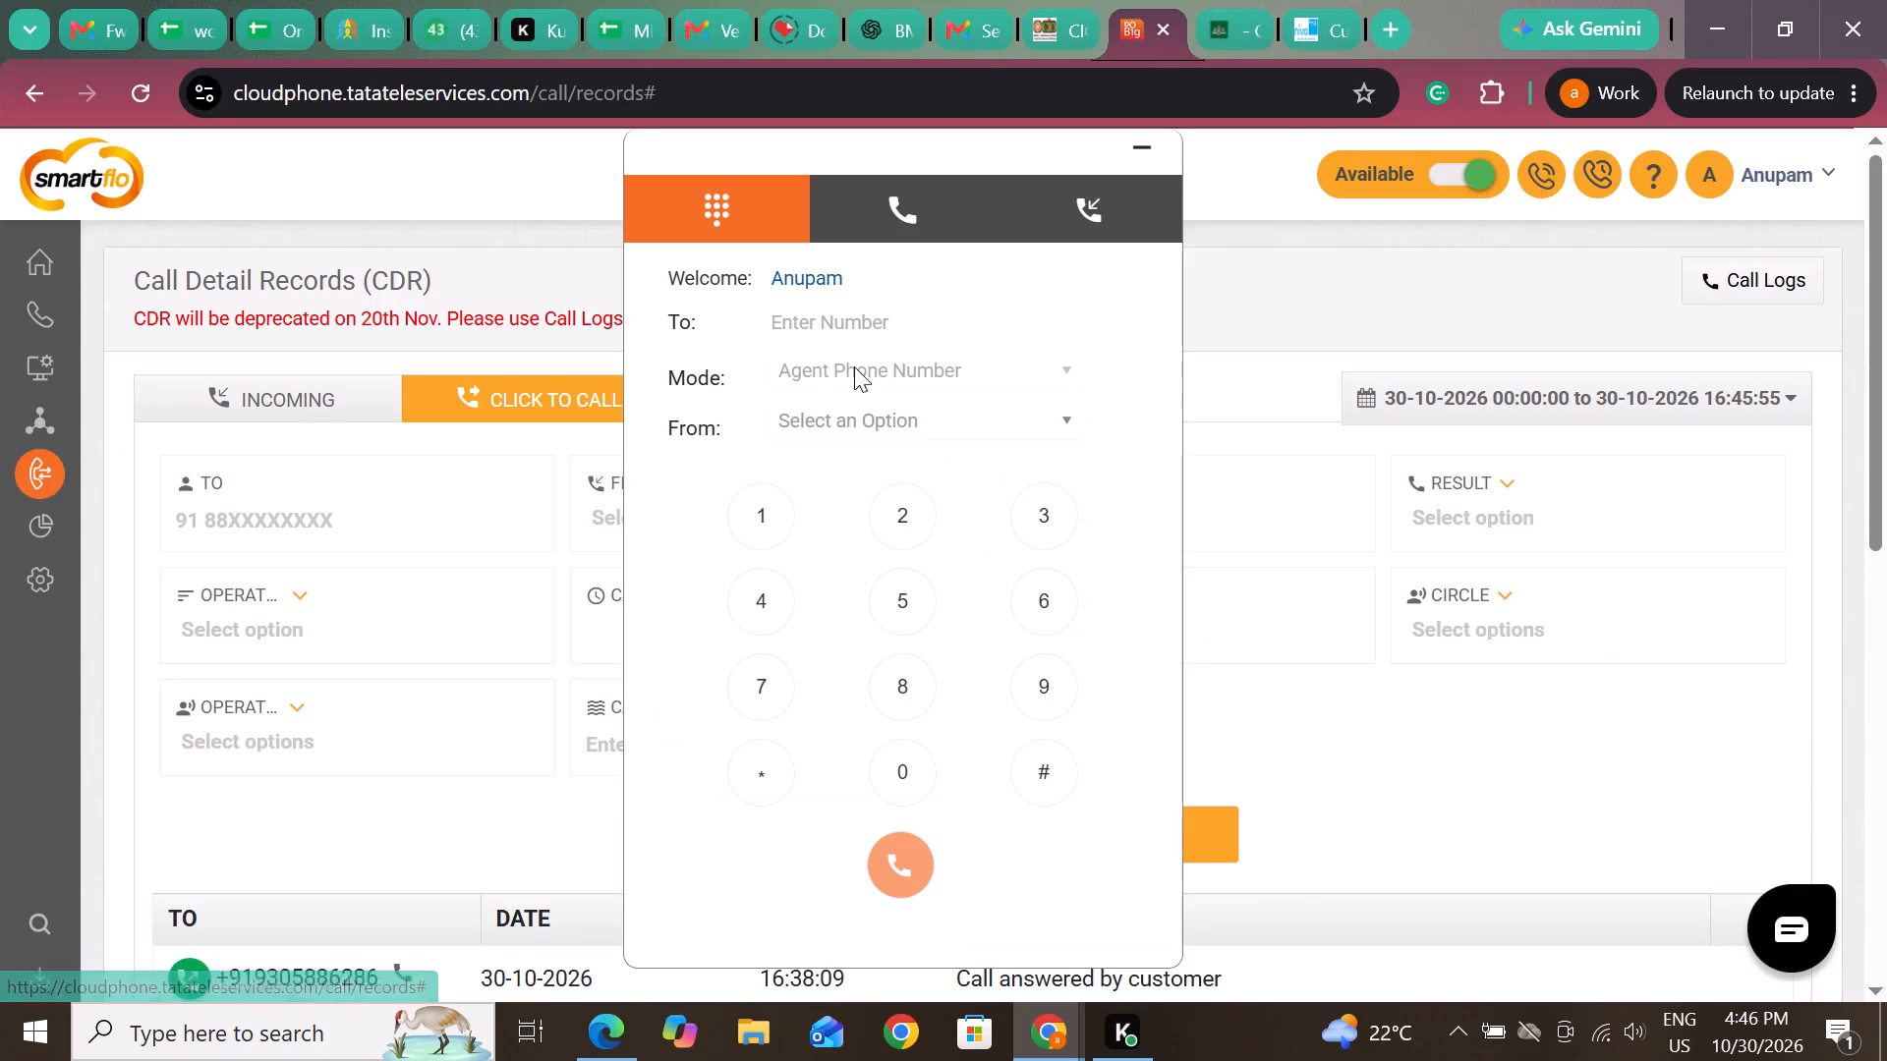
pyautogui.keyDown('ctrl'); pyautogui.click(833, 331); pyautogui.keyUp('ctrl')
pyautogui.hotkey('ctrl', 'v')
pyautogui.click(870, 880)
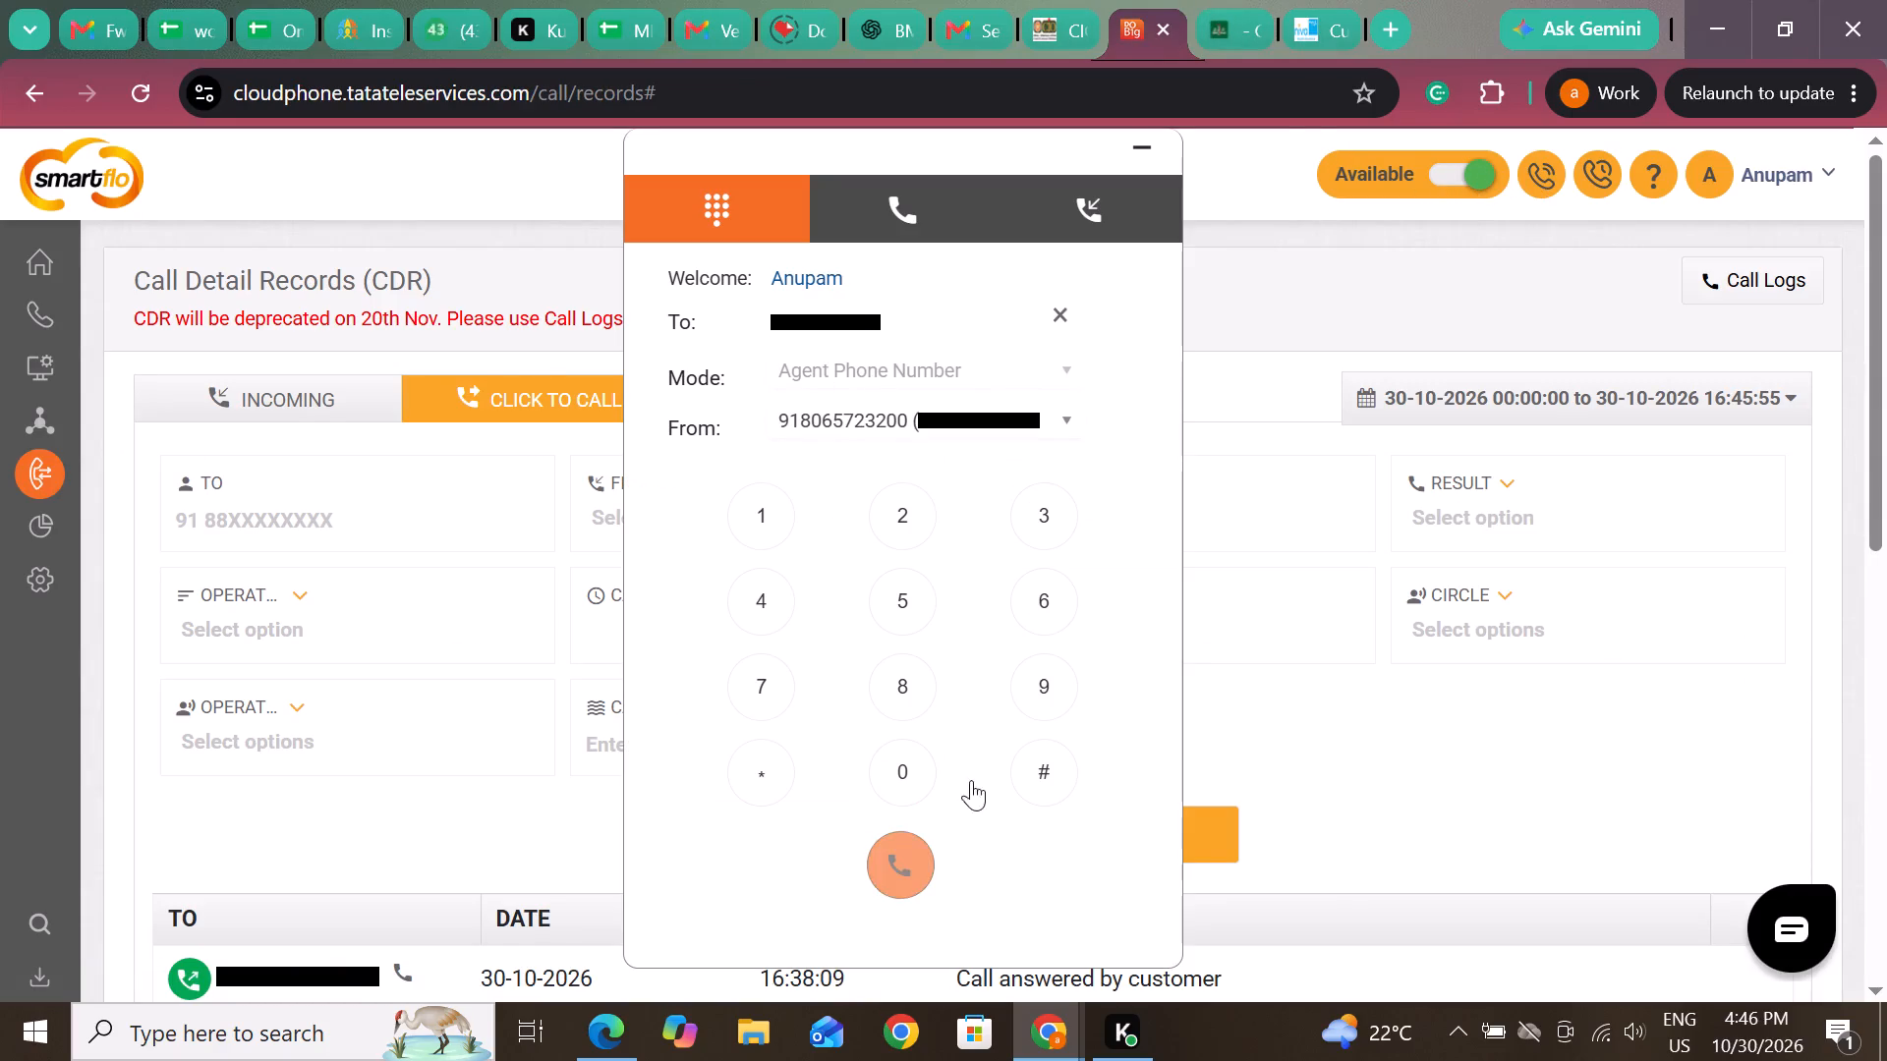
pyautogui.scroll(6, 634, 598)
# Return to the searched complaint in All Complaints in the Insurance Samadhan admin portal.
pyautogui.click(344, 36)
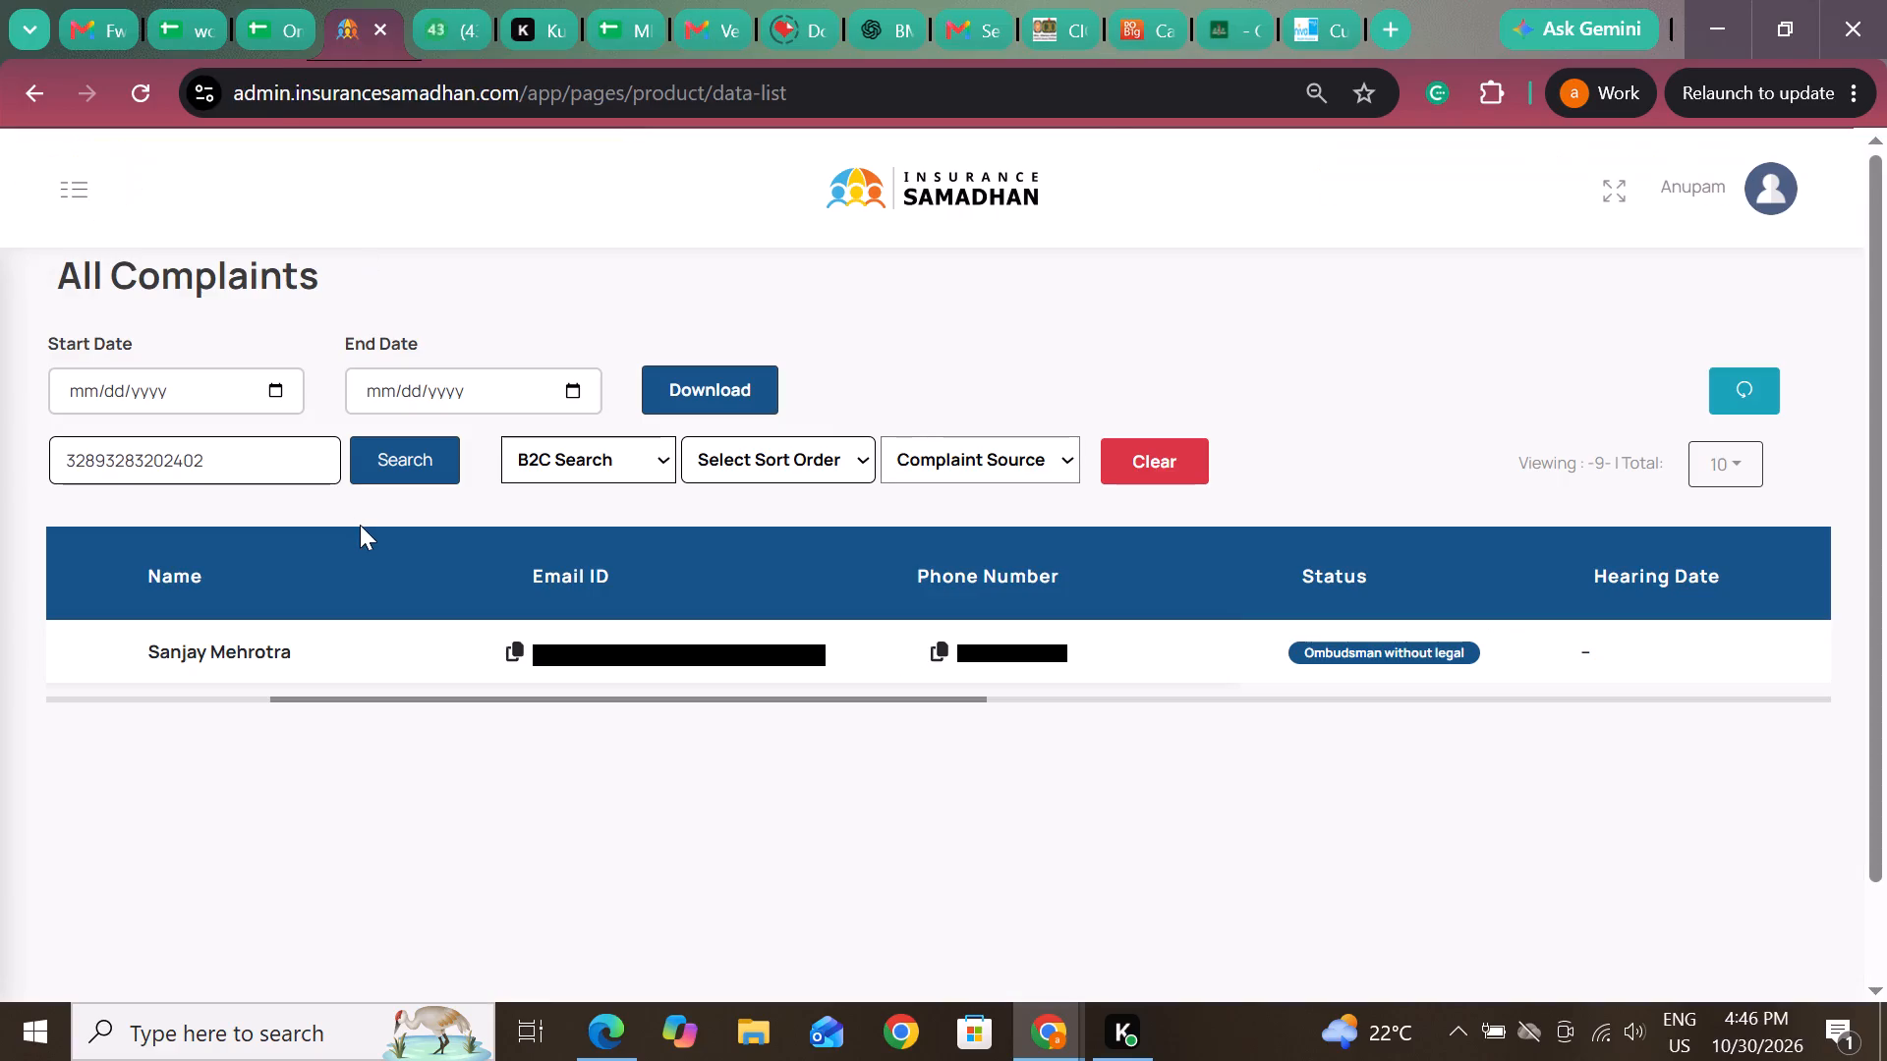
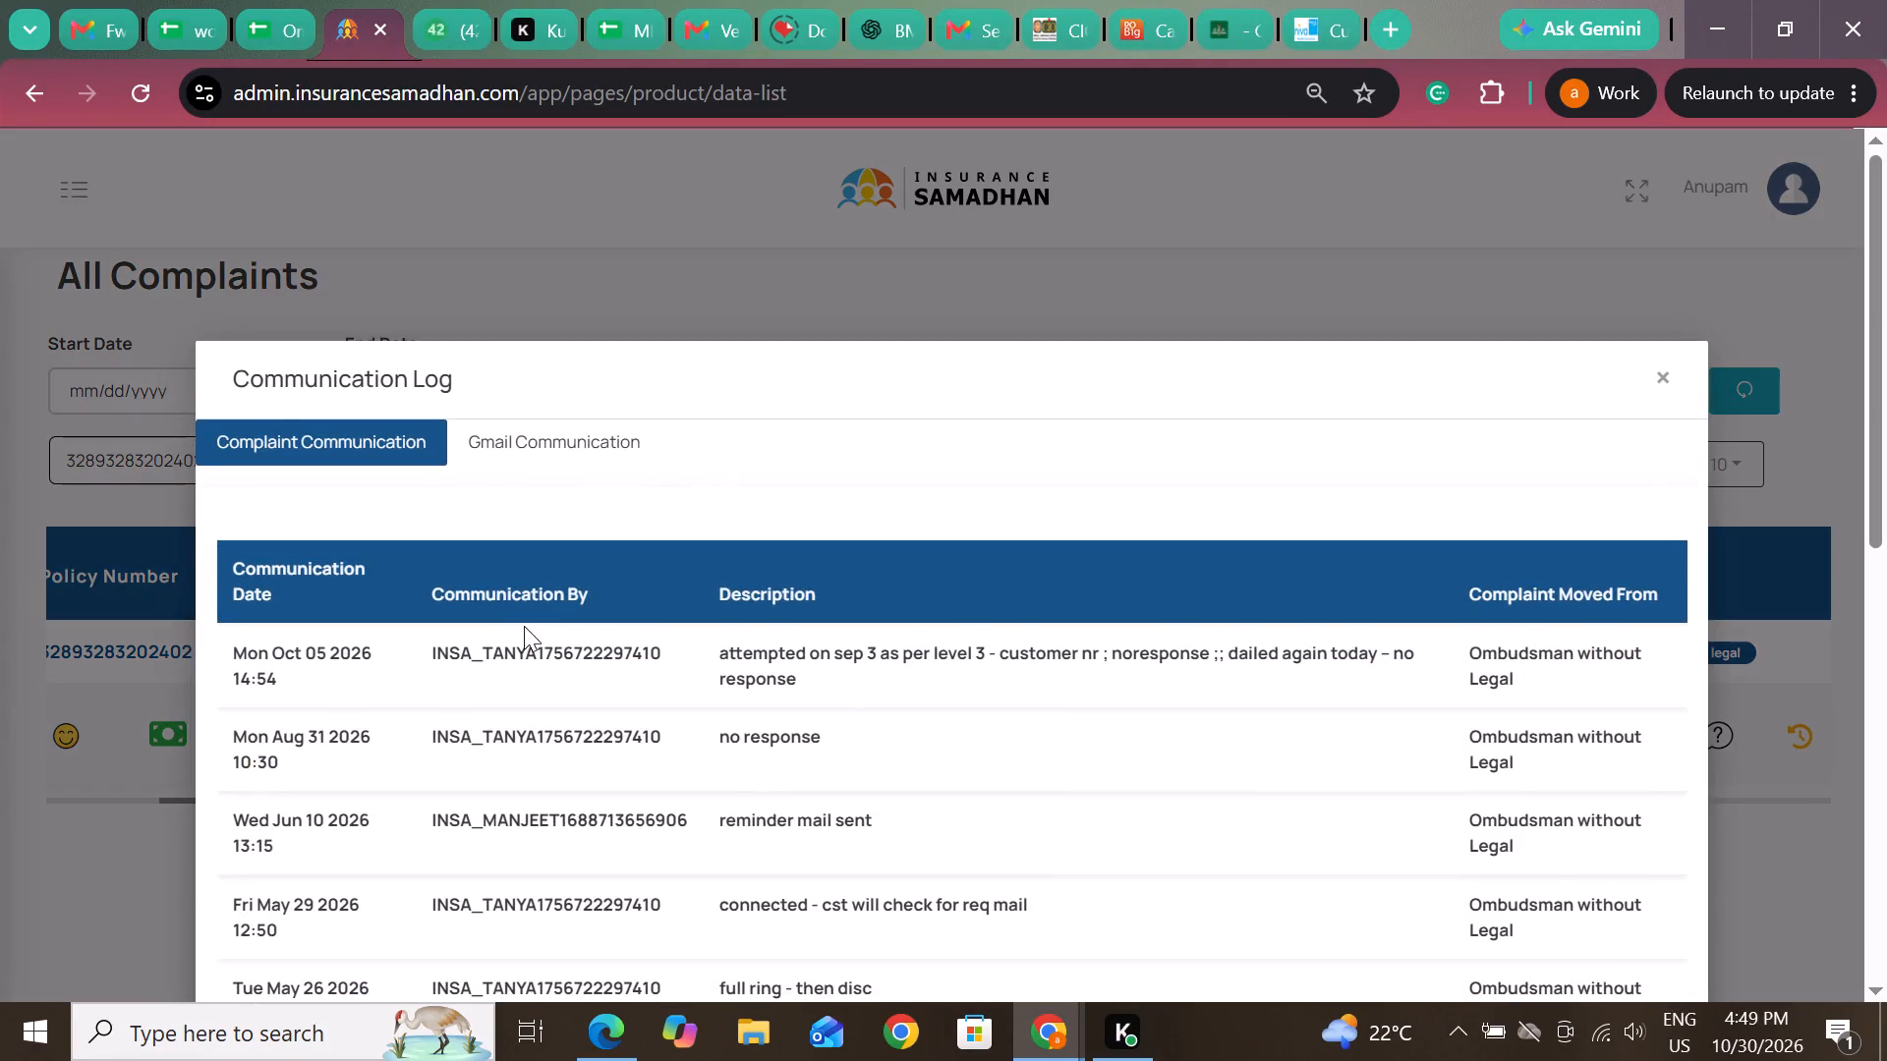
# Check the communication log of the searched complaint and close it.
pyautogui.scroll(6, 522, 625)
pyautogui.click(537, 222)
pyautogui.hscroll(-1, 440, 642)
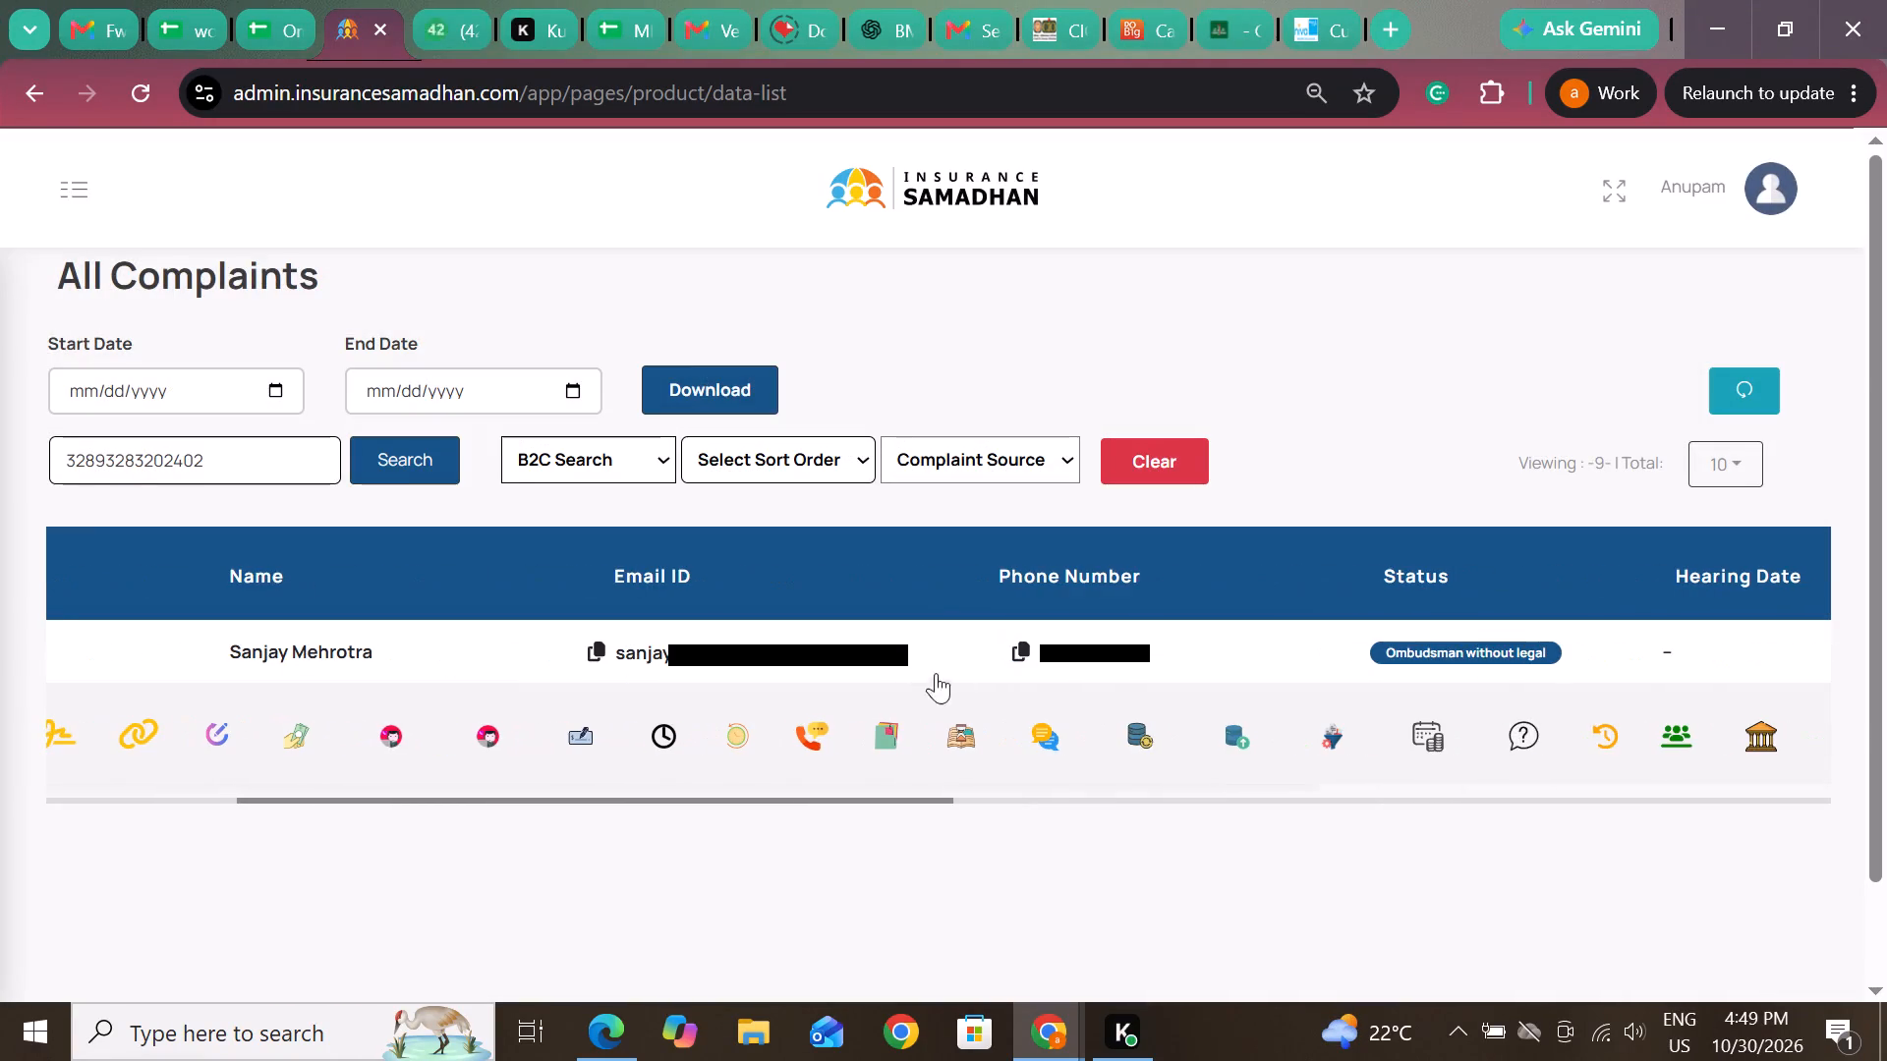
pyautogui.hscroll(-1, 936, 673)
pyautogui.click(1034, 732)
pyautogui.scroll(5, 1020, 634)
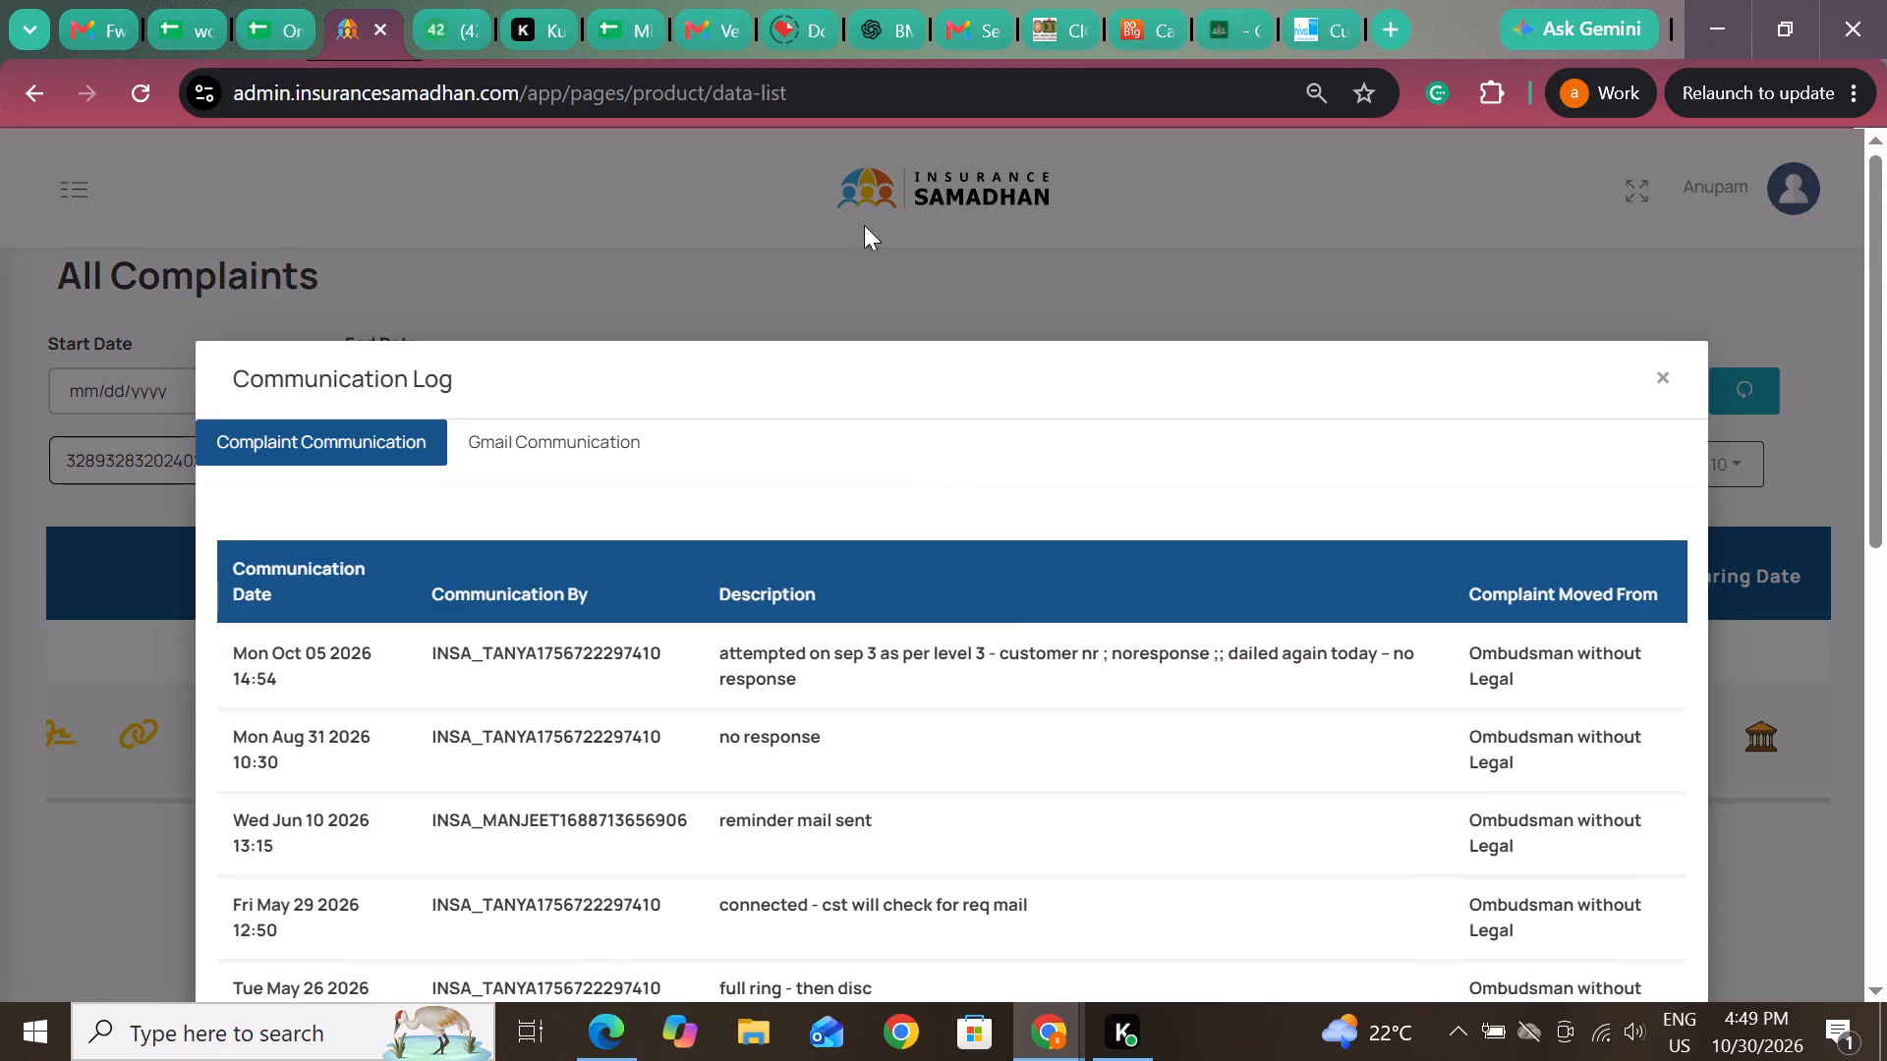
pyautogui.click(843, 165)
# Copy the complainant's phone number from All Complaints and call it with the Smartflo dialer.
pyautogui.click(1025, 643)
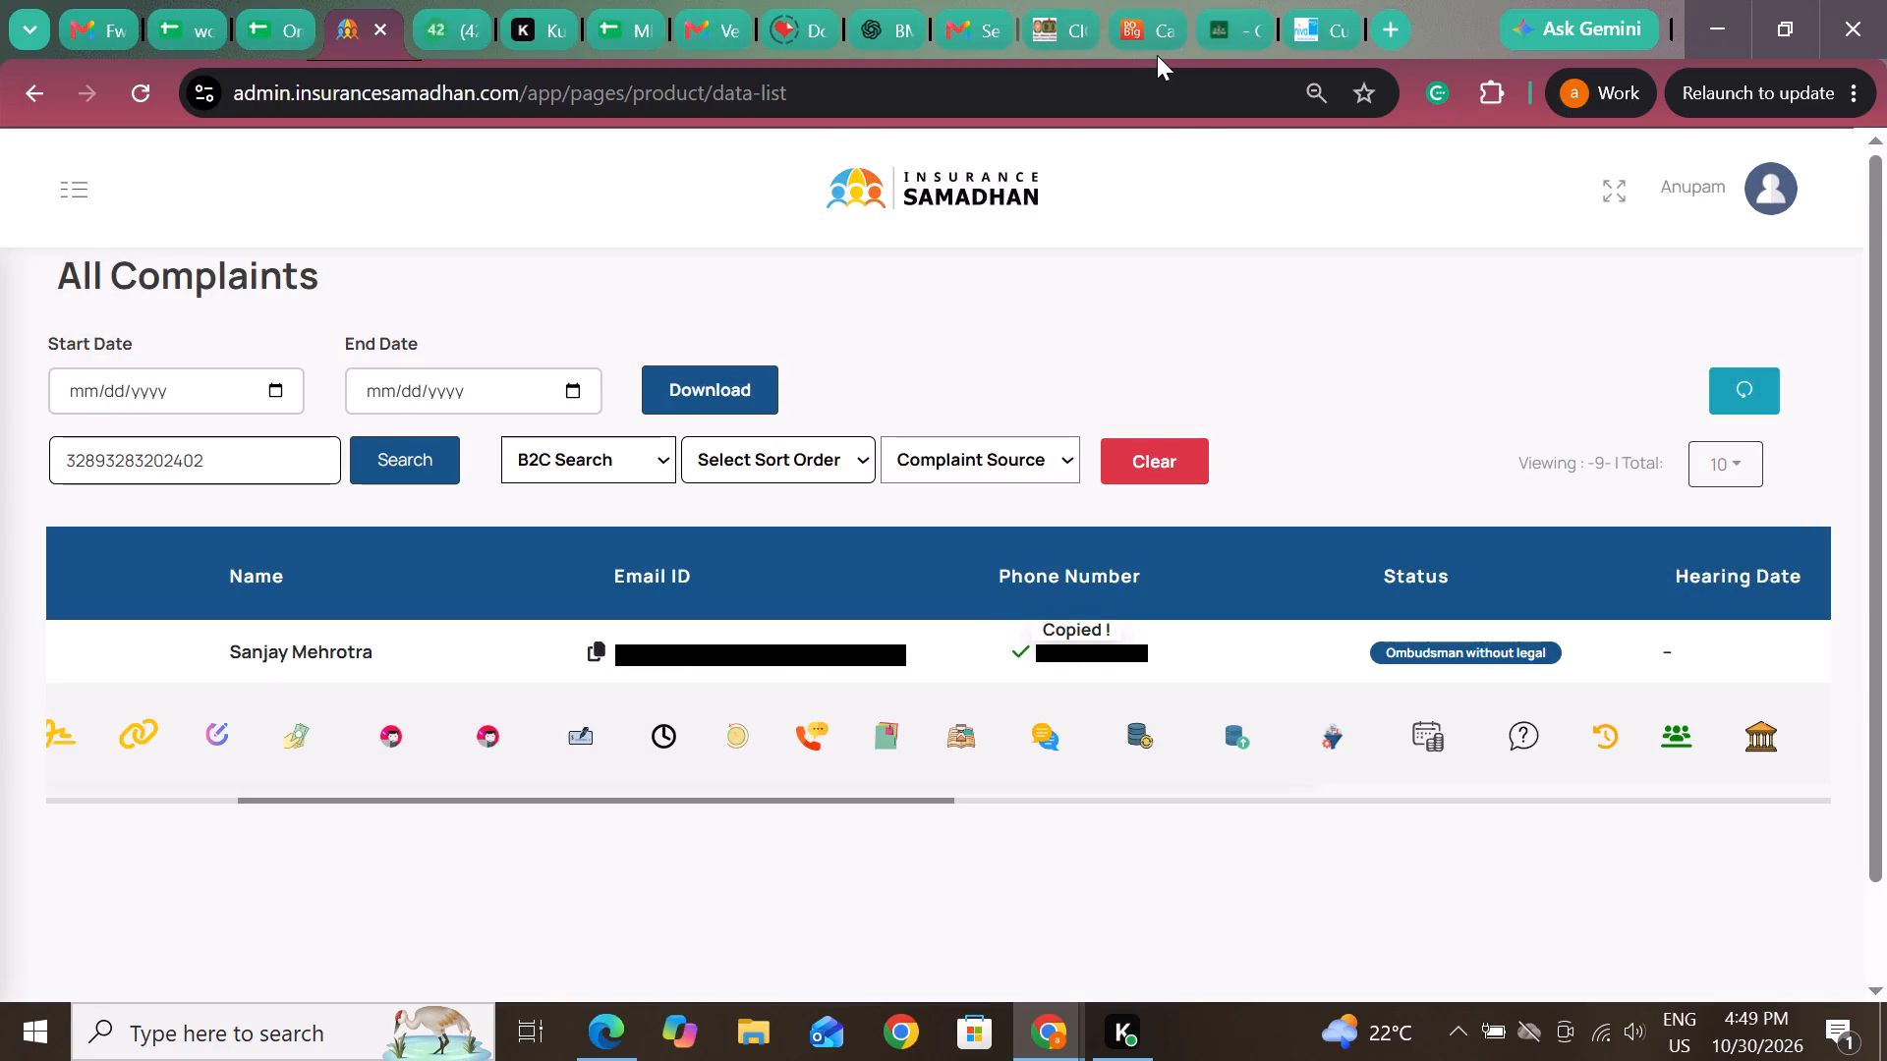
pyautogui.click(1157, 52)
pyautogui.doubleClick(927, 318)
pyautogui.hotkey('ctrl', 'v')
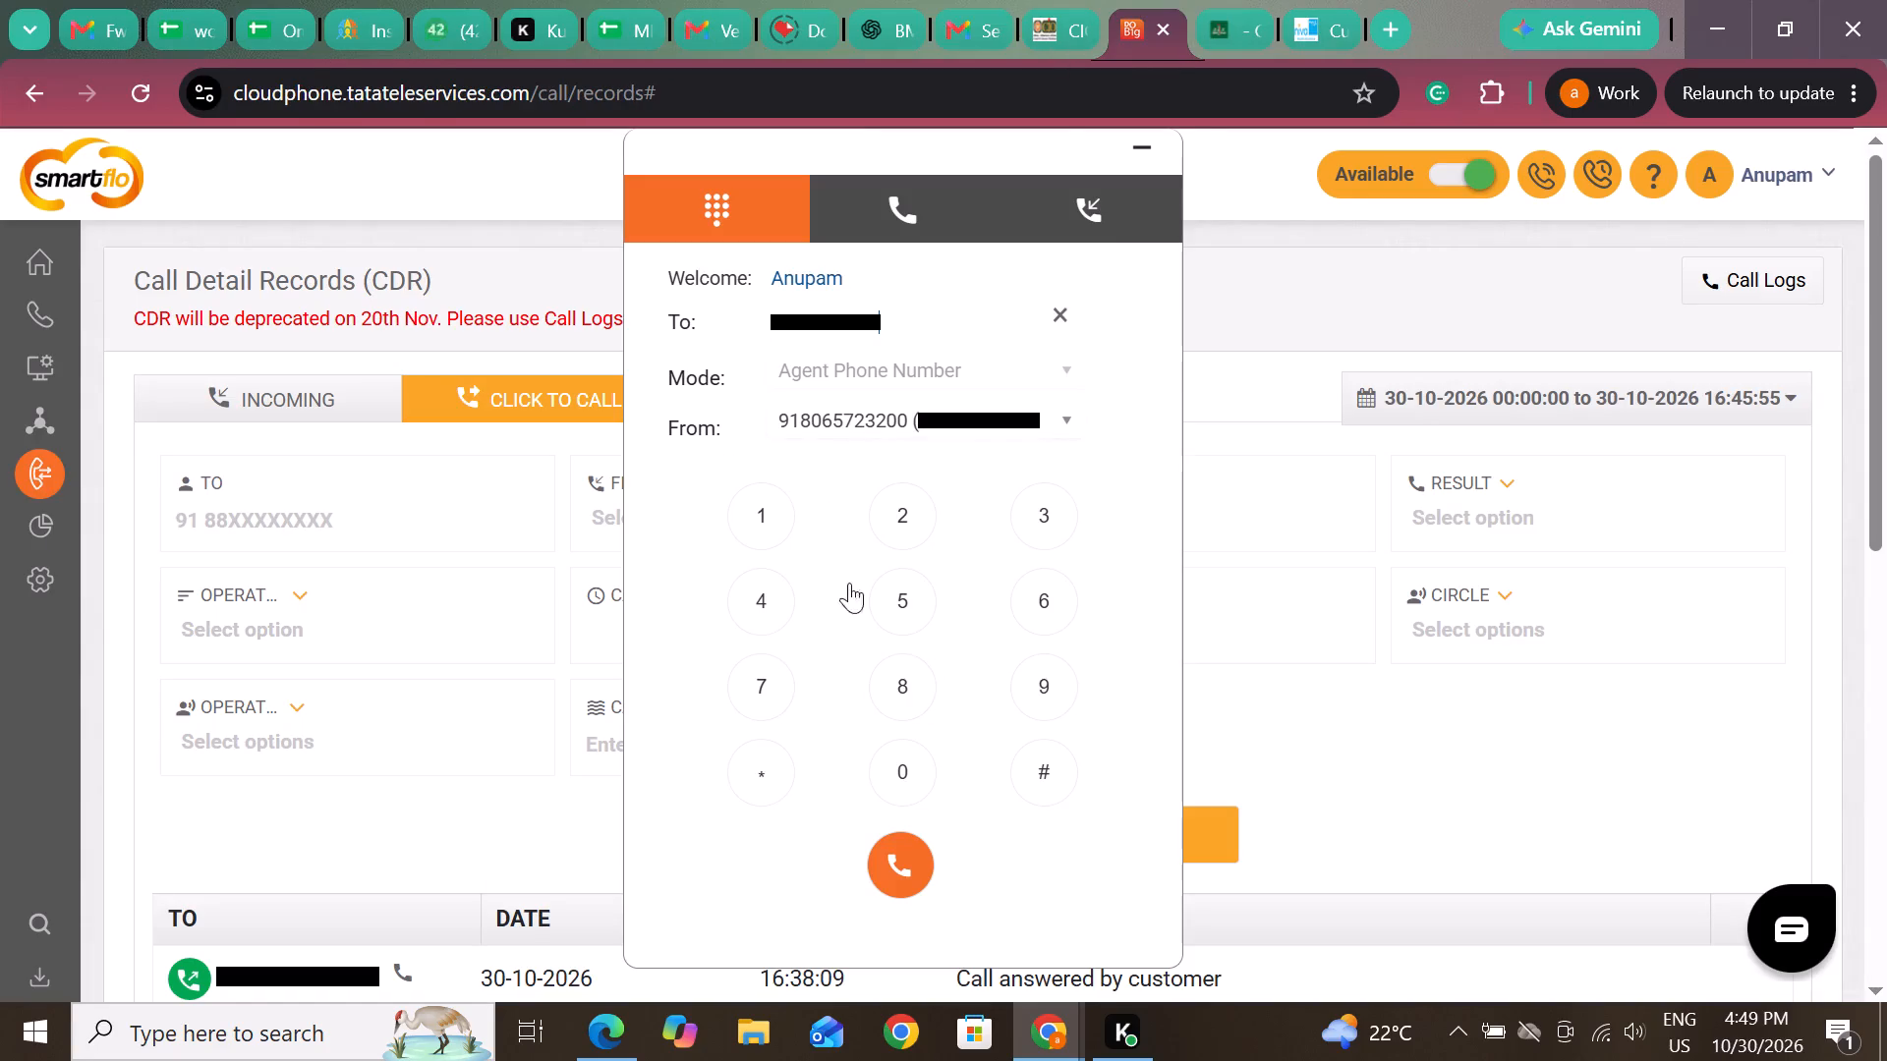
pyautogui.click(919, 885)
pyautogui.click(352, 51)
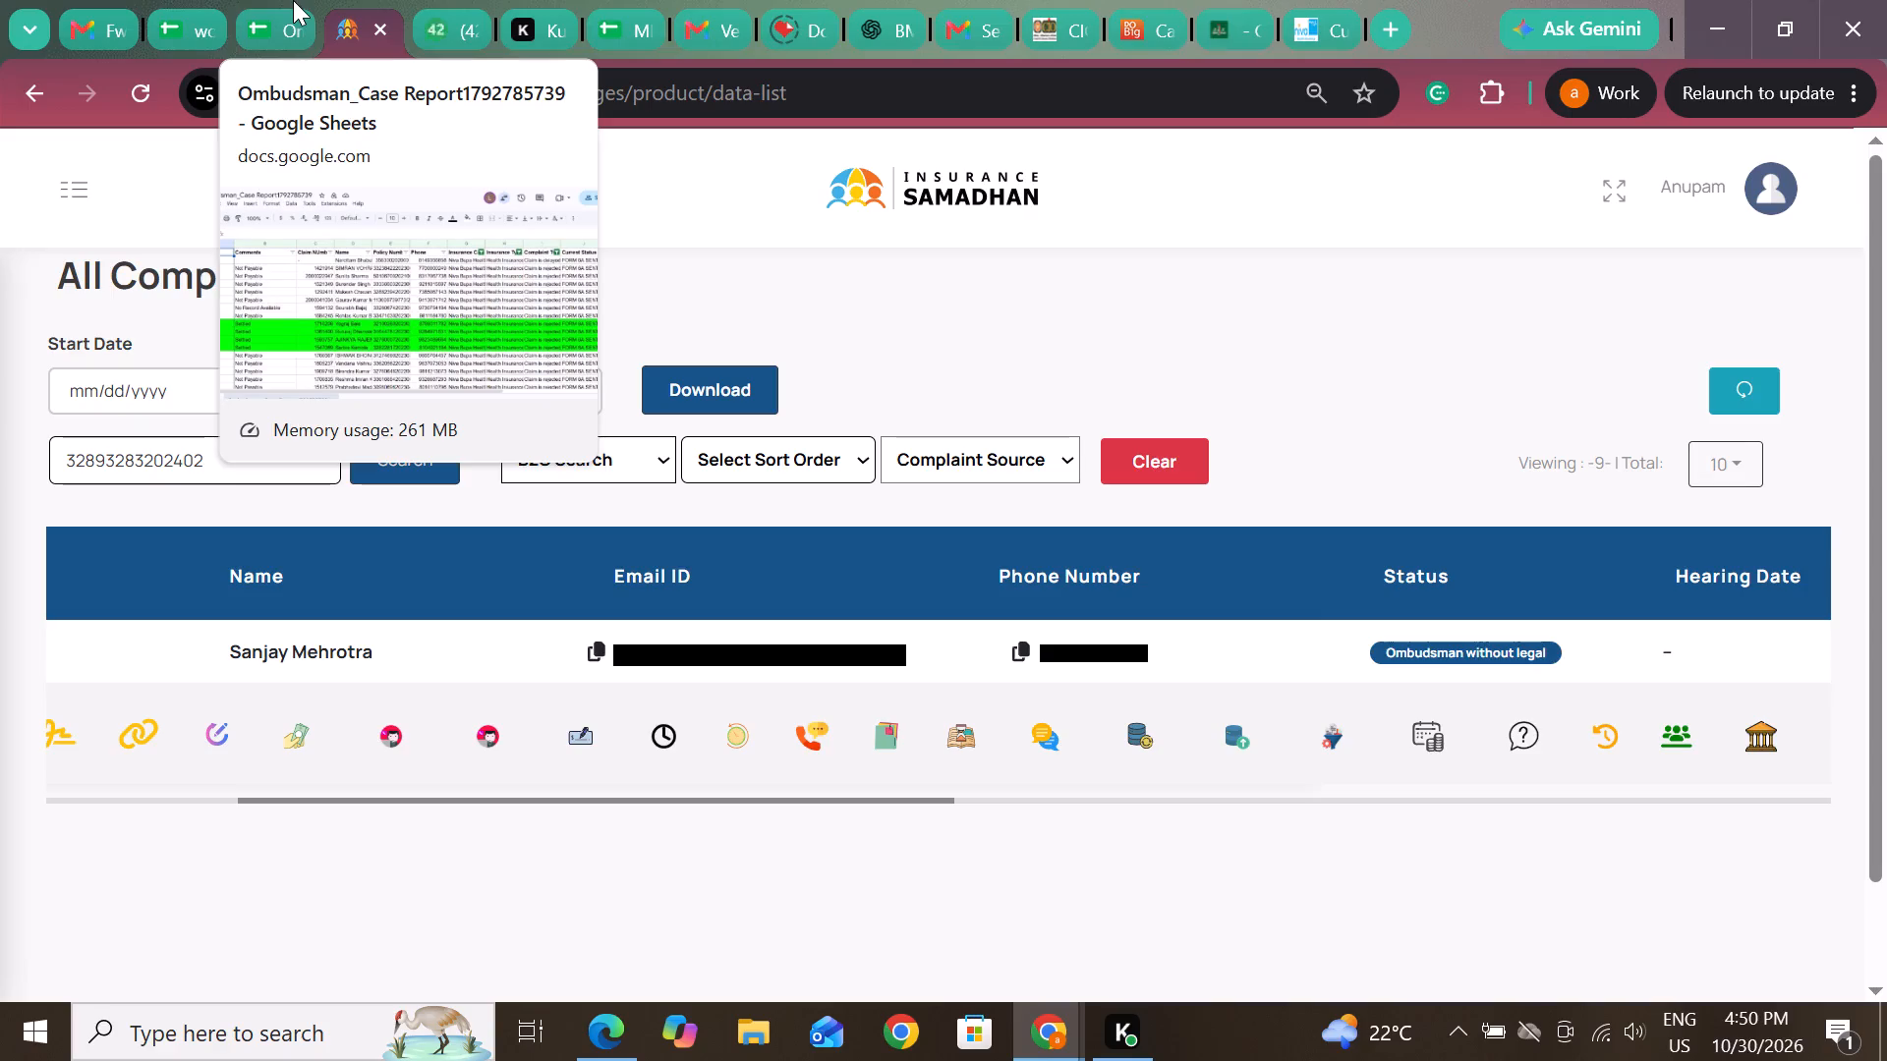
pyautogui.click(121, 35)
pyautogui.scroll(-18, 569, 506)
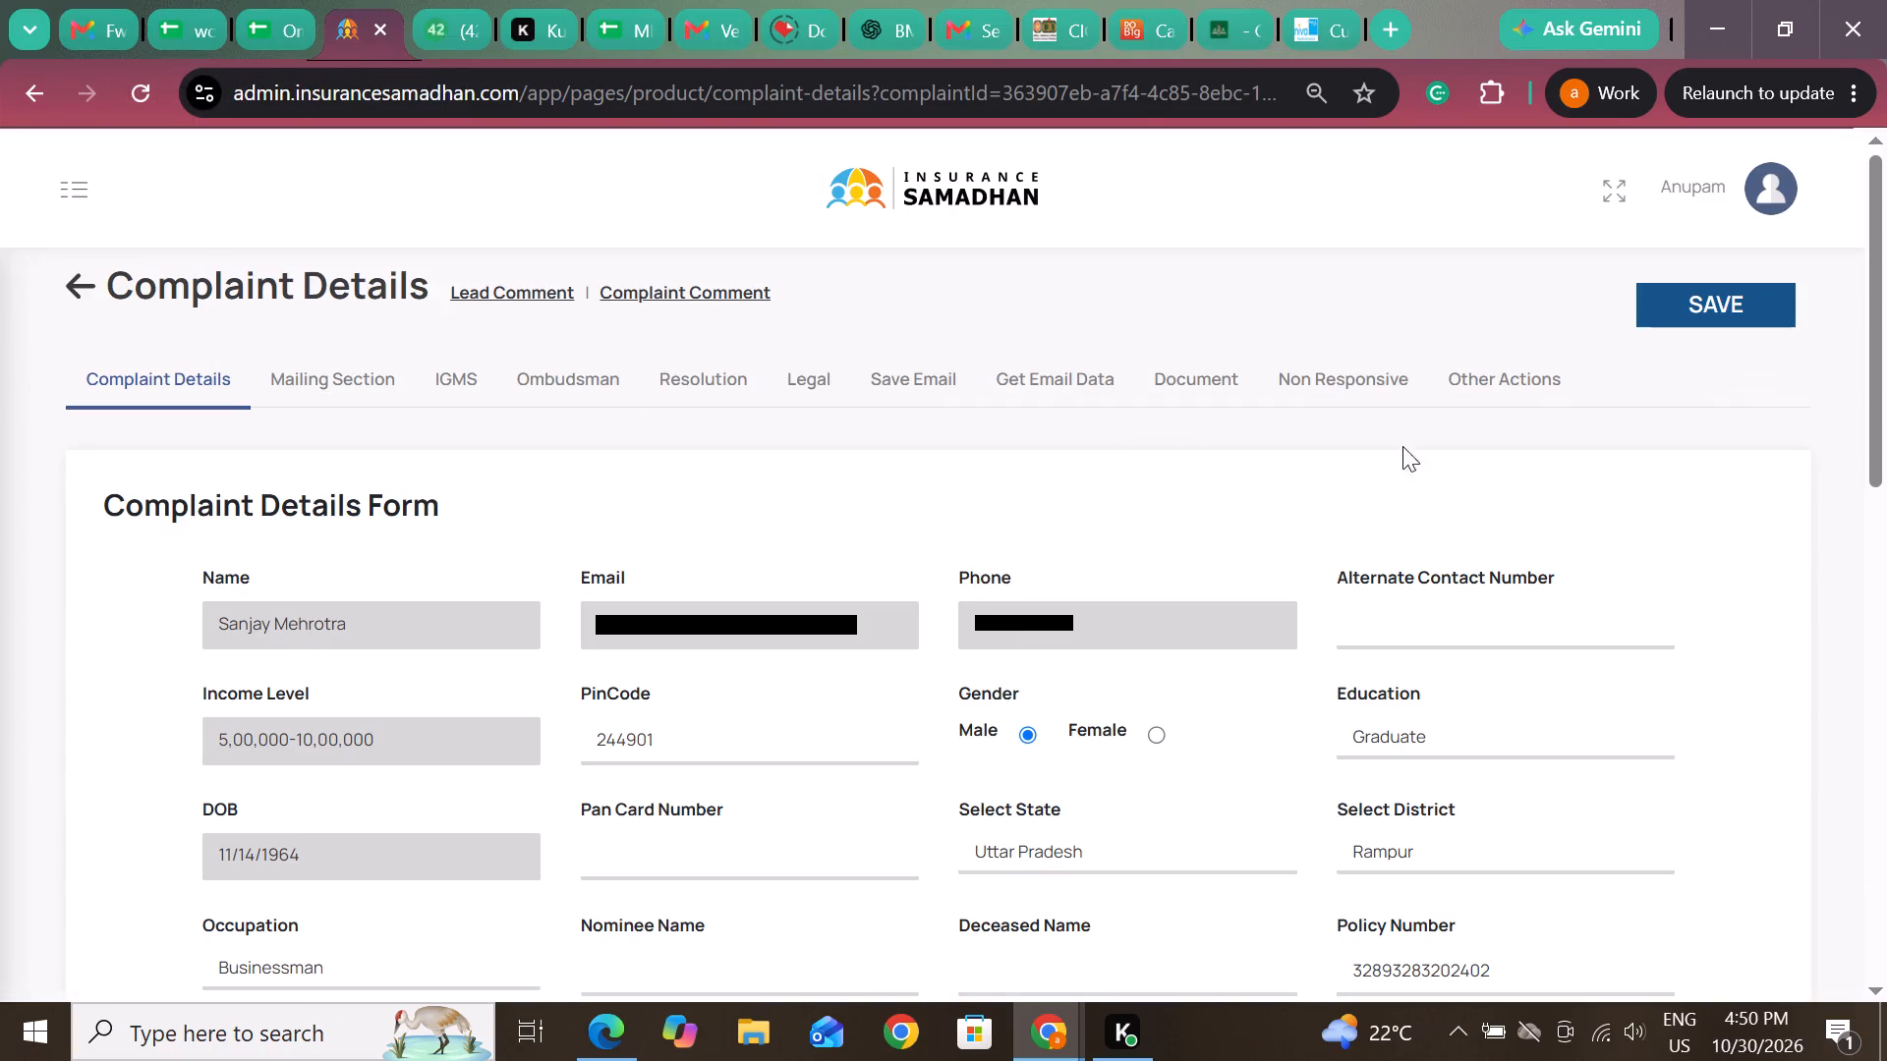
# Generate a Single type Form 6A Reminder Mail for this complaint, check its text and send it to the Ombudsman.
pyautogui.click(1460, 372)
pyautogui.scroll(-5, 298, 446)
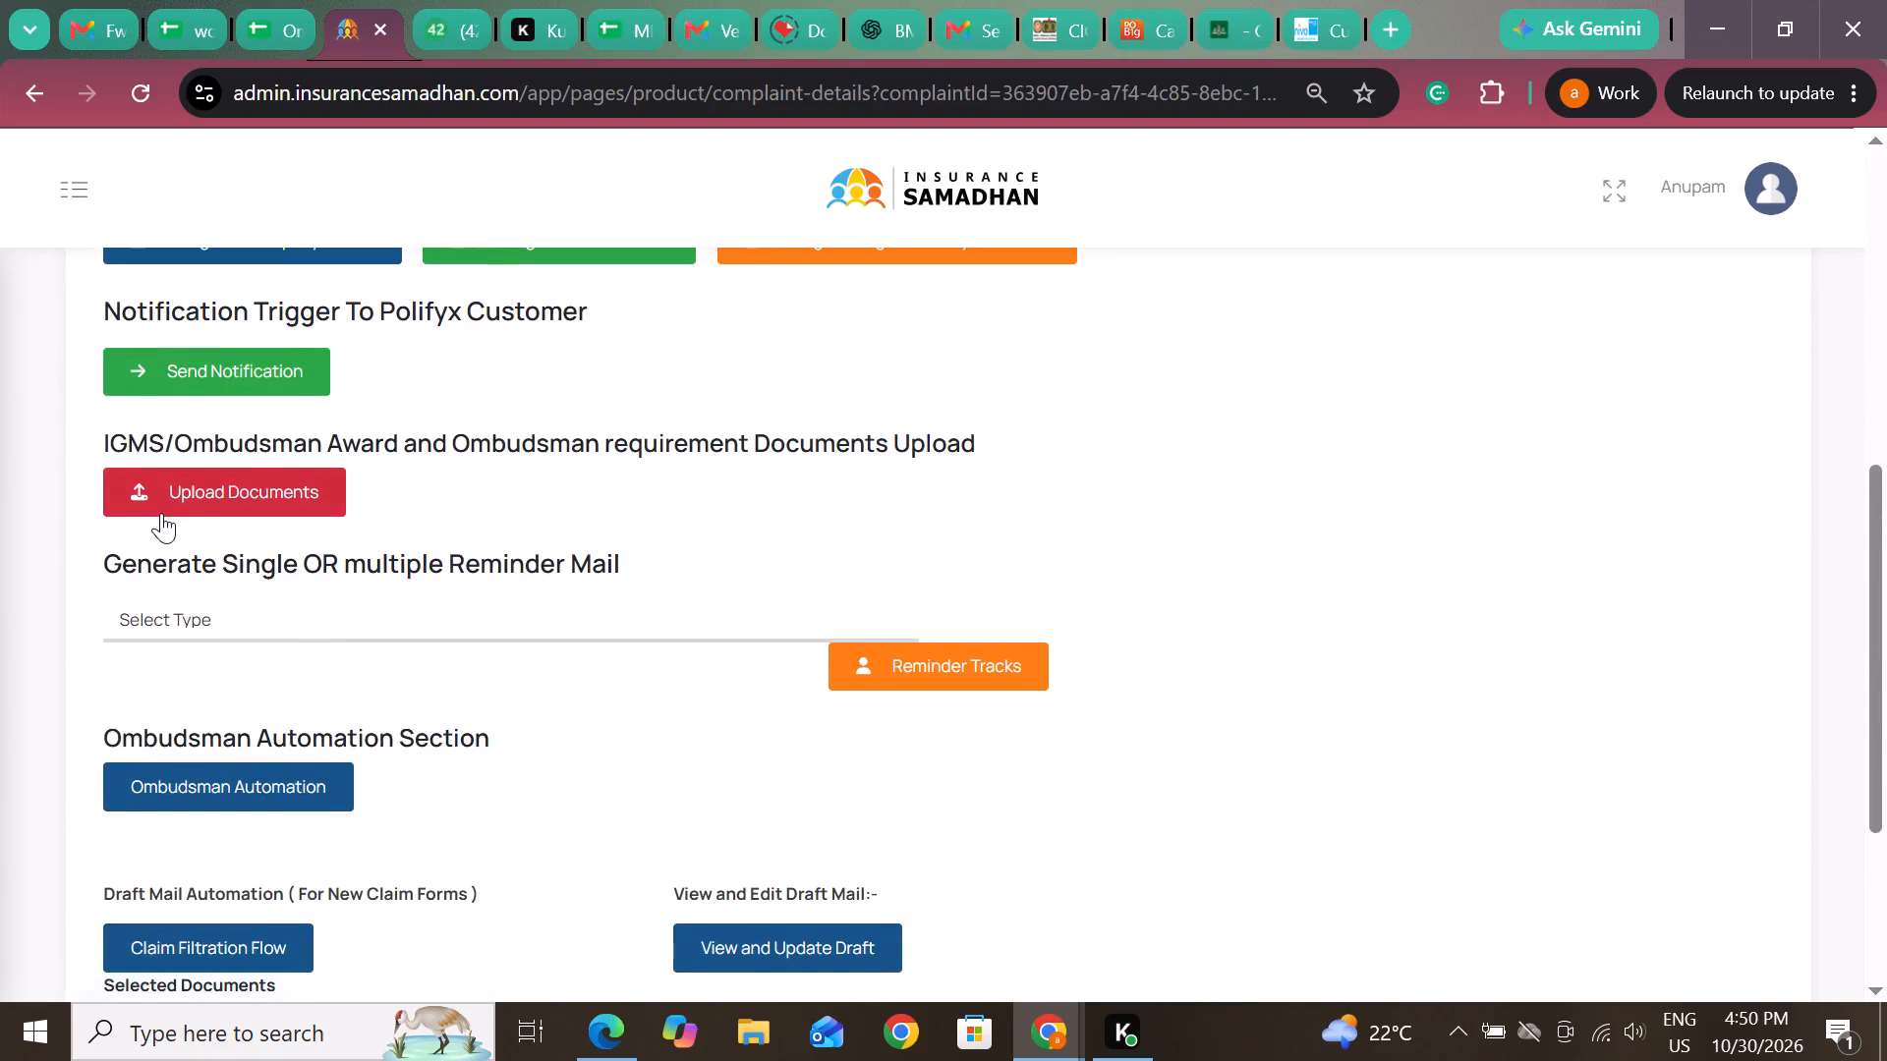
pyautogui.click(162, 619)
pyautogui.click(153, 693)
pyautogui.scroll(-1, 753, 353)
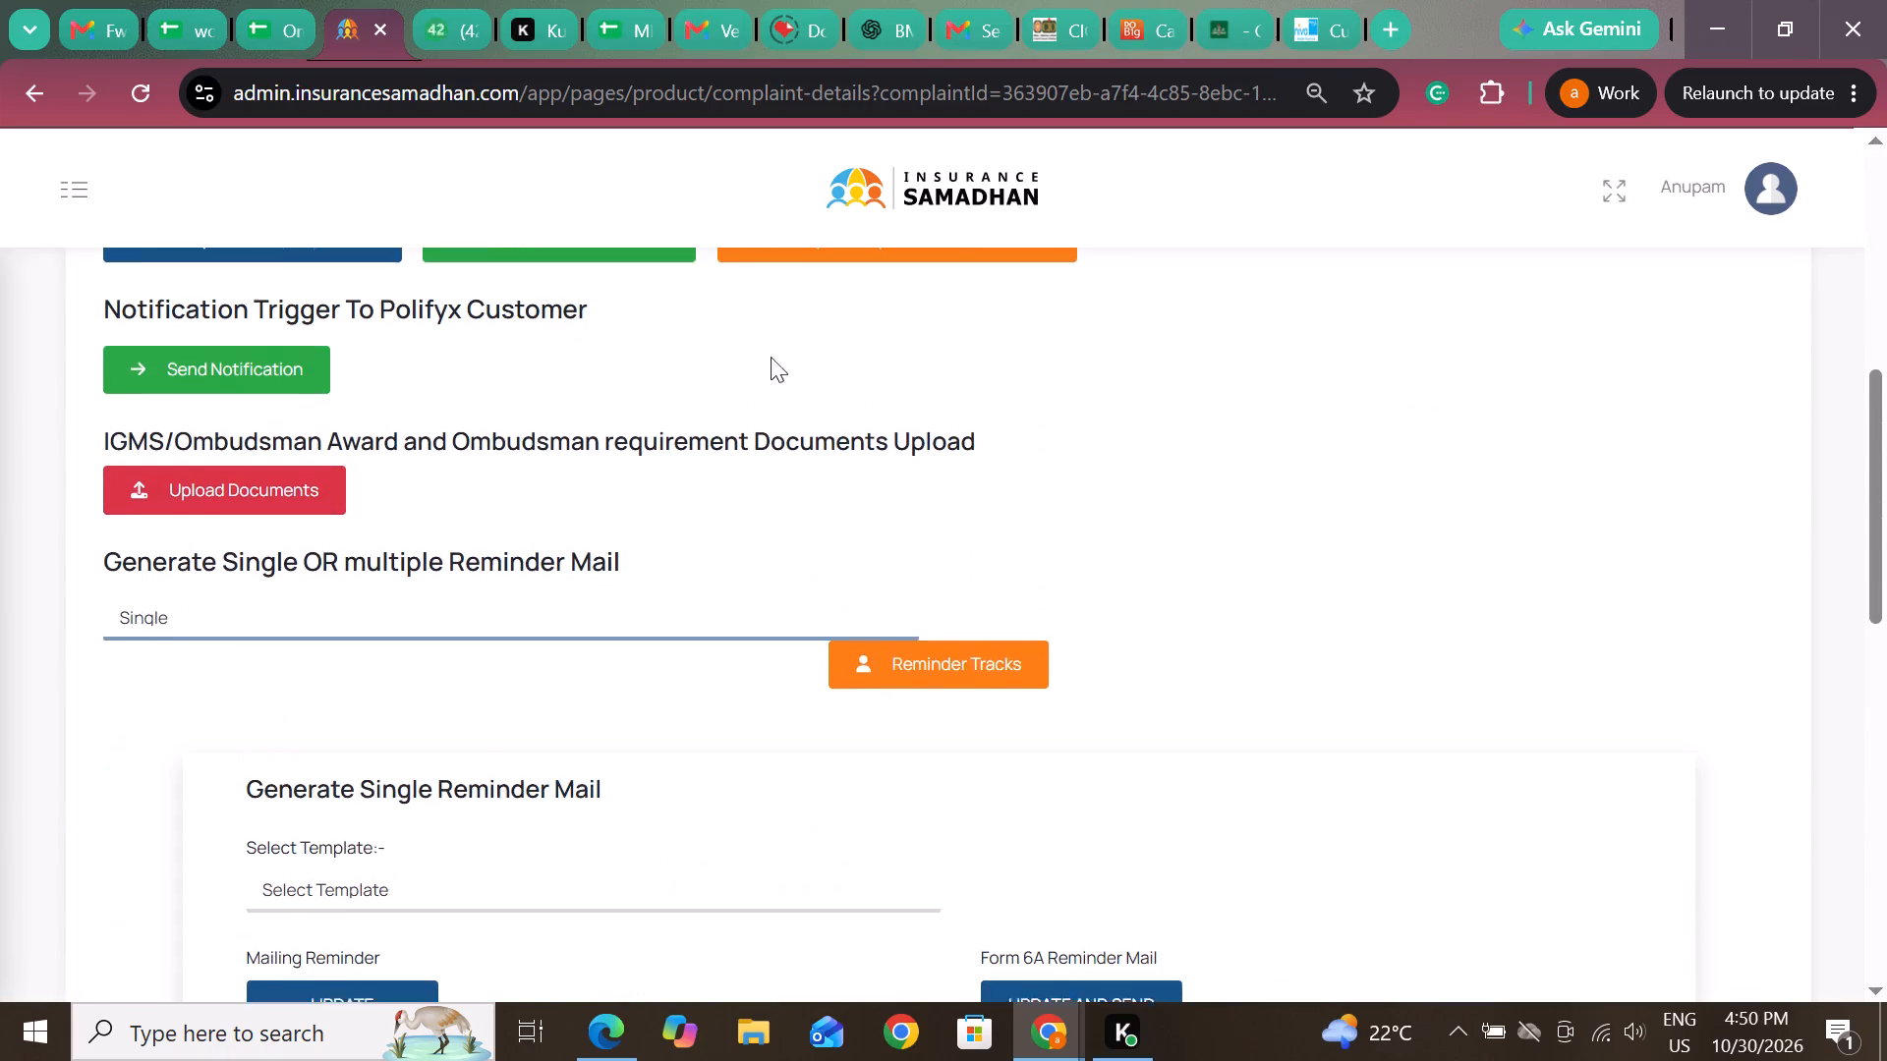
pyautogui.scroll(-1, 771, 357)
pyautogui.click(1061, 774)
pyautogui.click(1051, 686)
pyautogui.click(1051, 693)
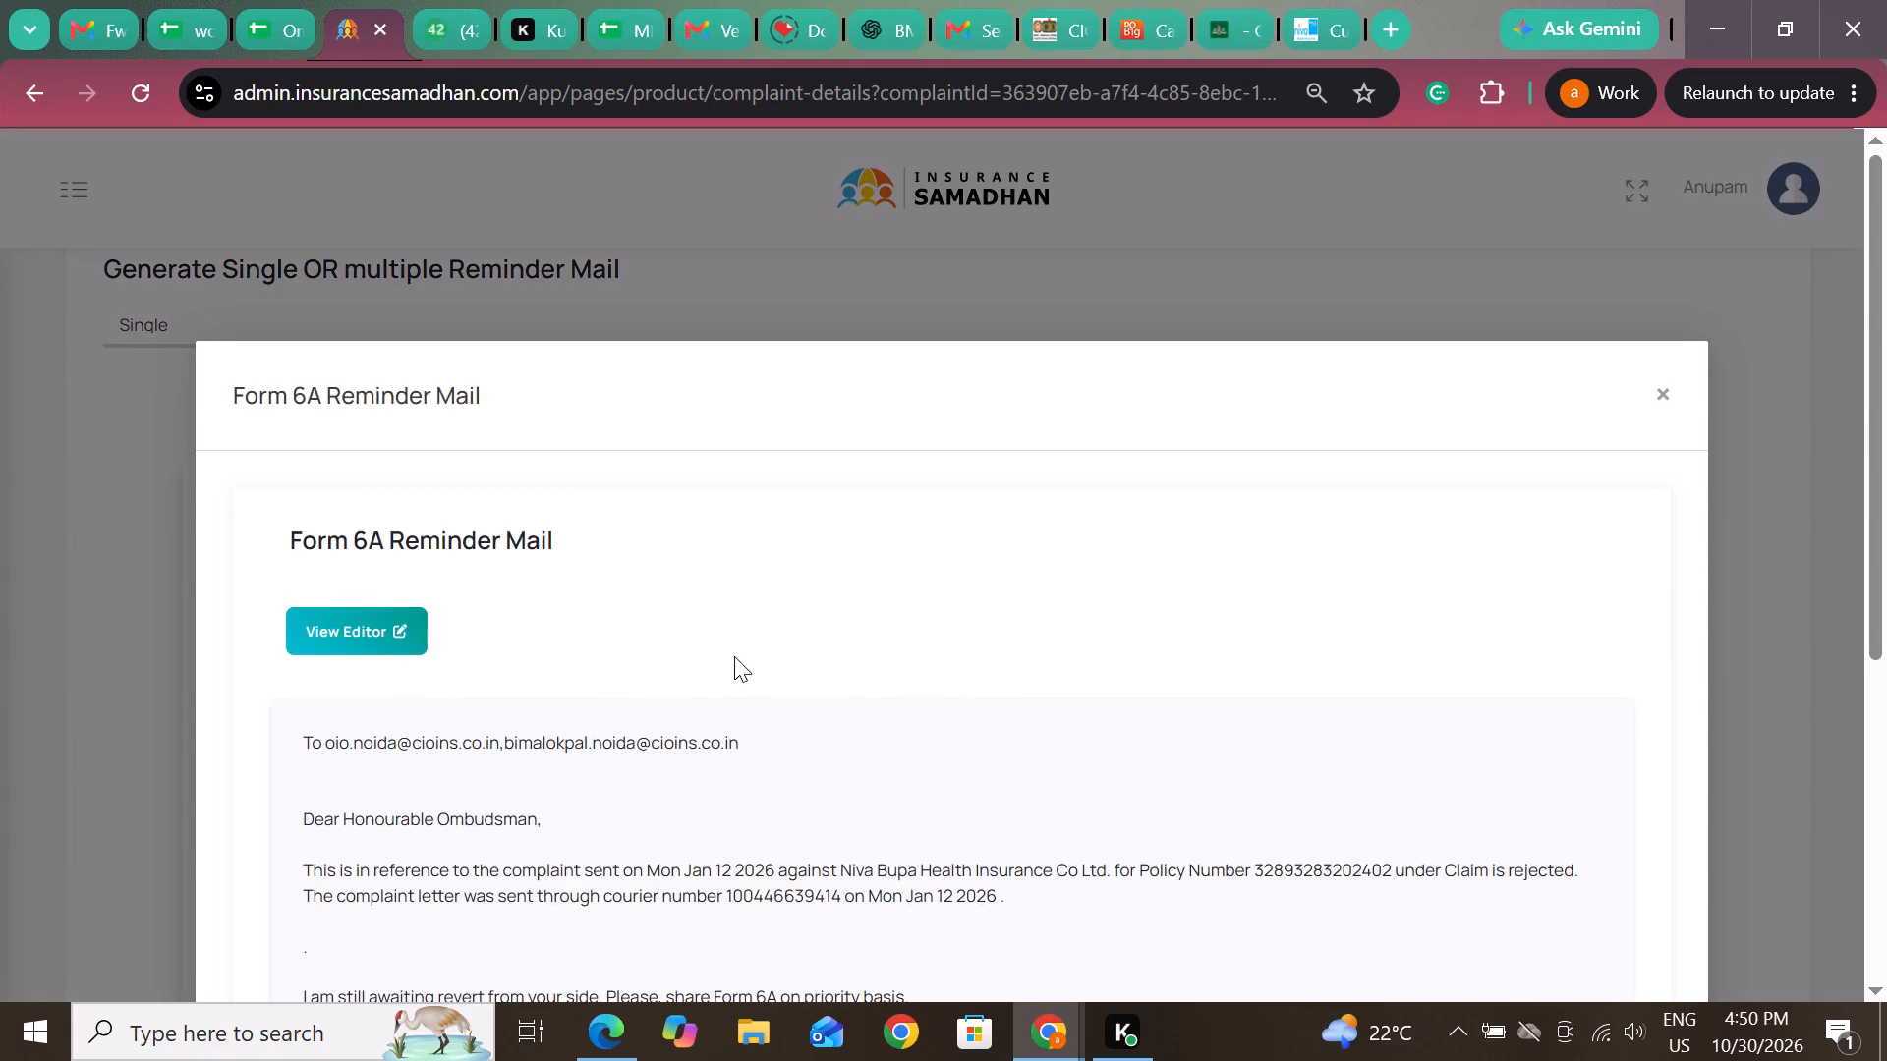
pyautogui.scroll(-4, 733, 655)
pyautogui.scroll(-1, 886, 638)
pyautogui.click(1037, 955)
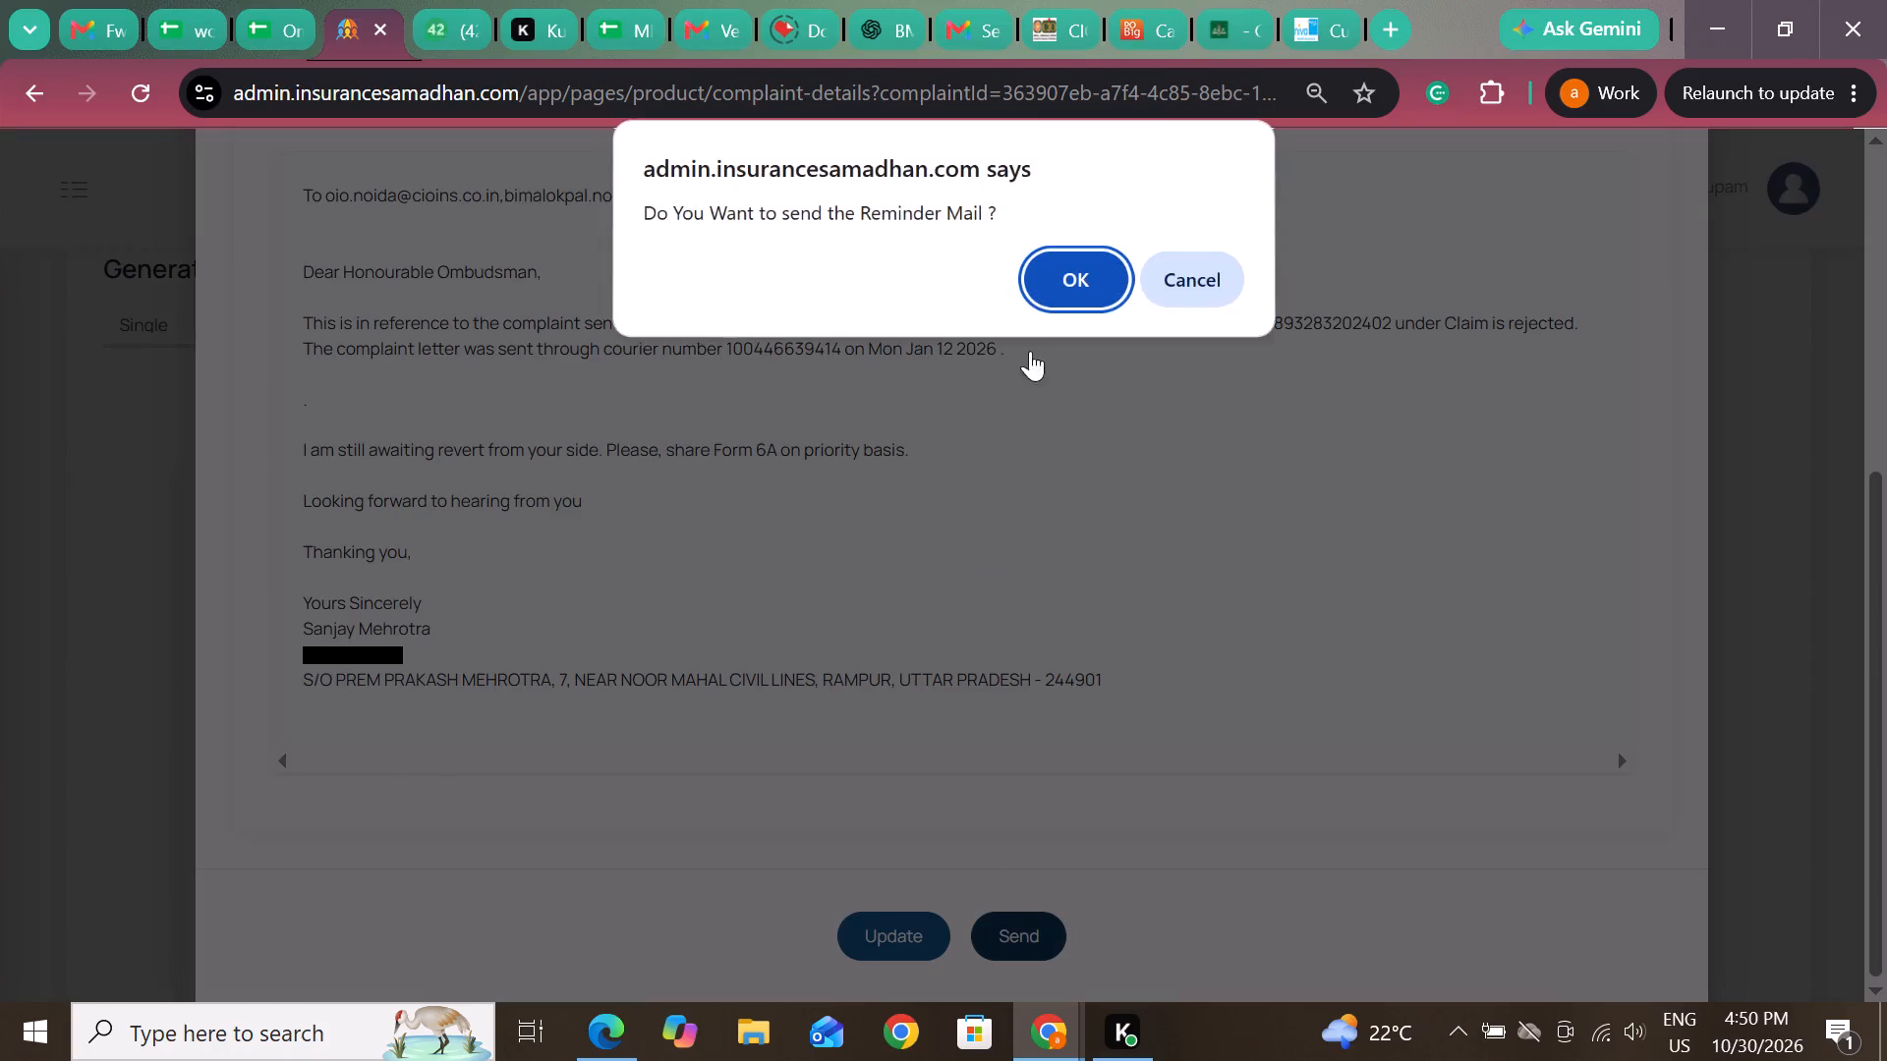
pyautogui.click(1043, 283)
# Add the comment "reminder shared" to the complaint's communication log, dated 10/30/2026.
pyautogui.scroll(6, 751, 471)
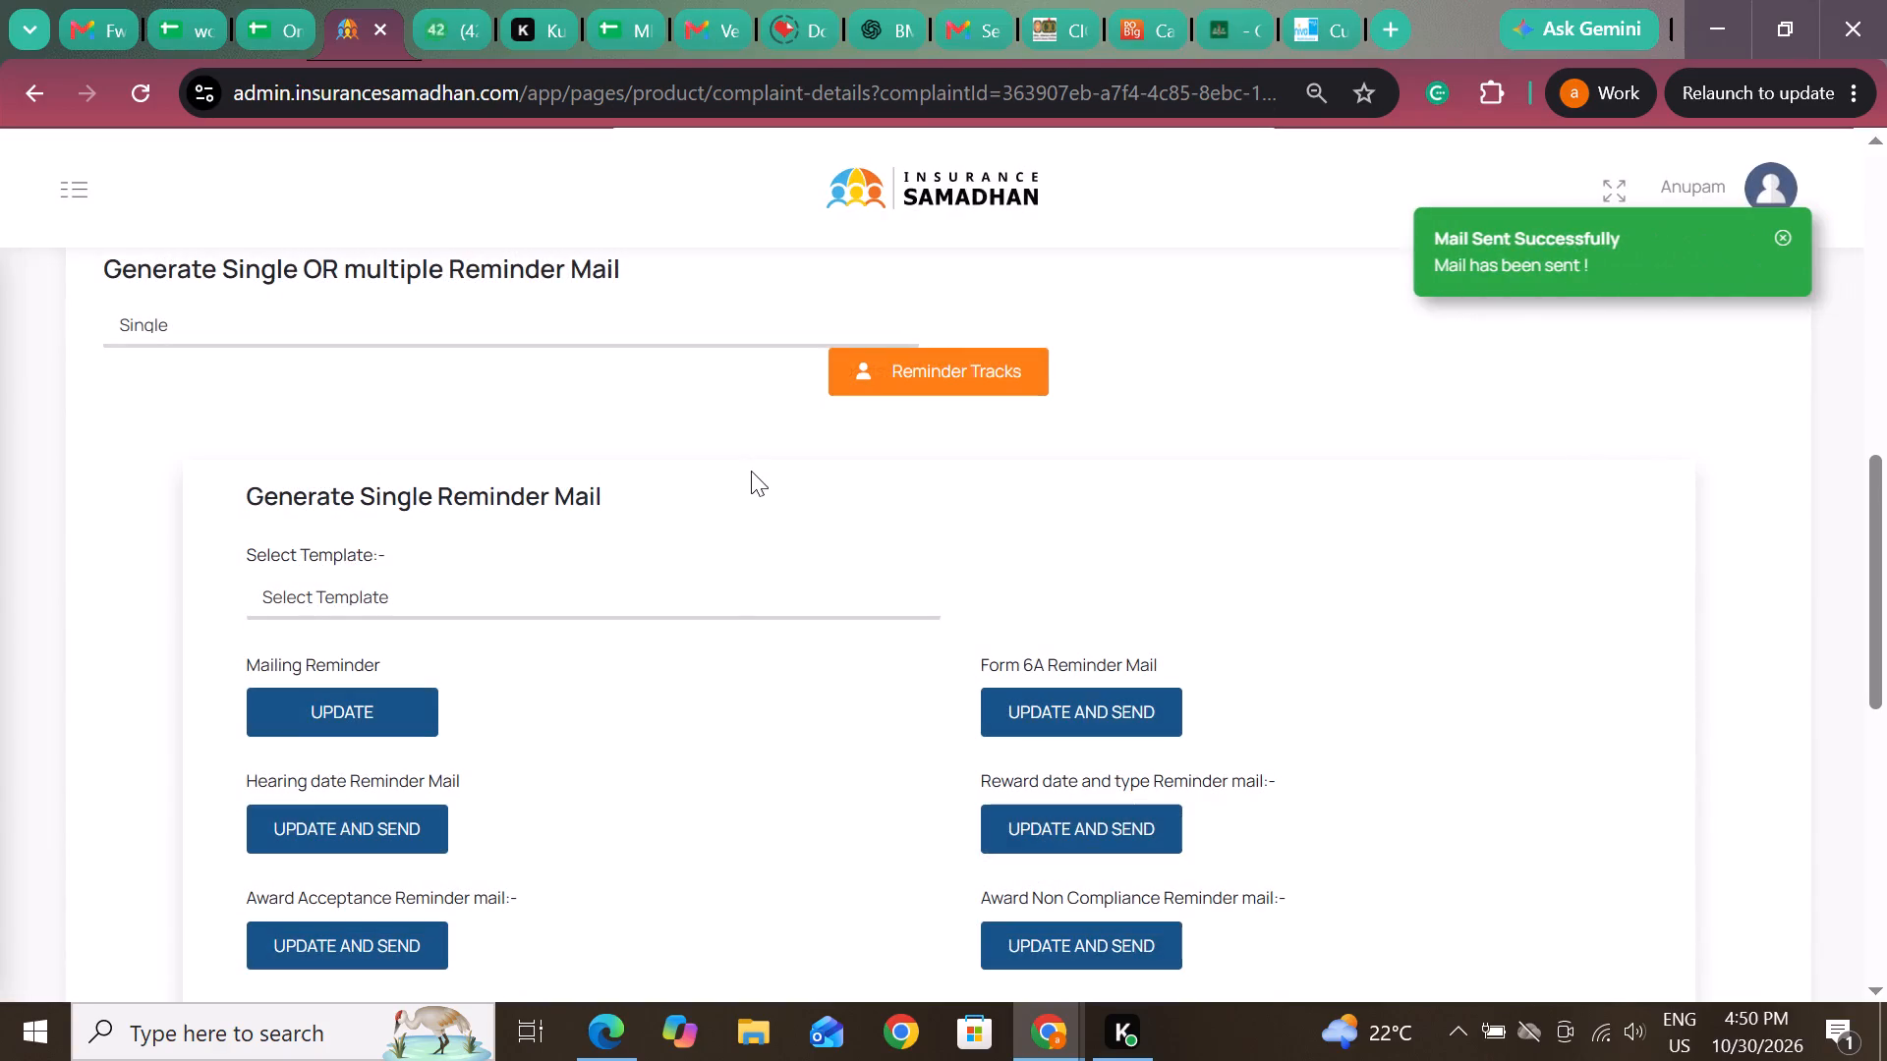
pyautogui.scroll(10, 749, 489)
pyautogui.click(702, 301)
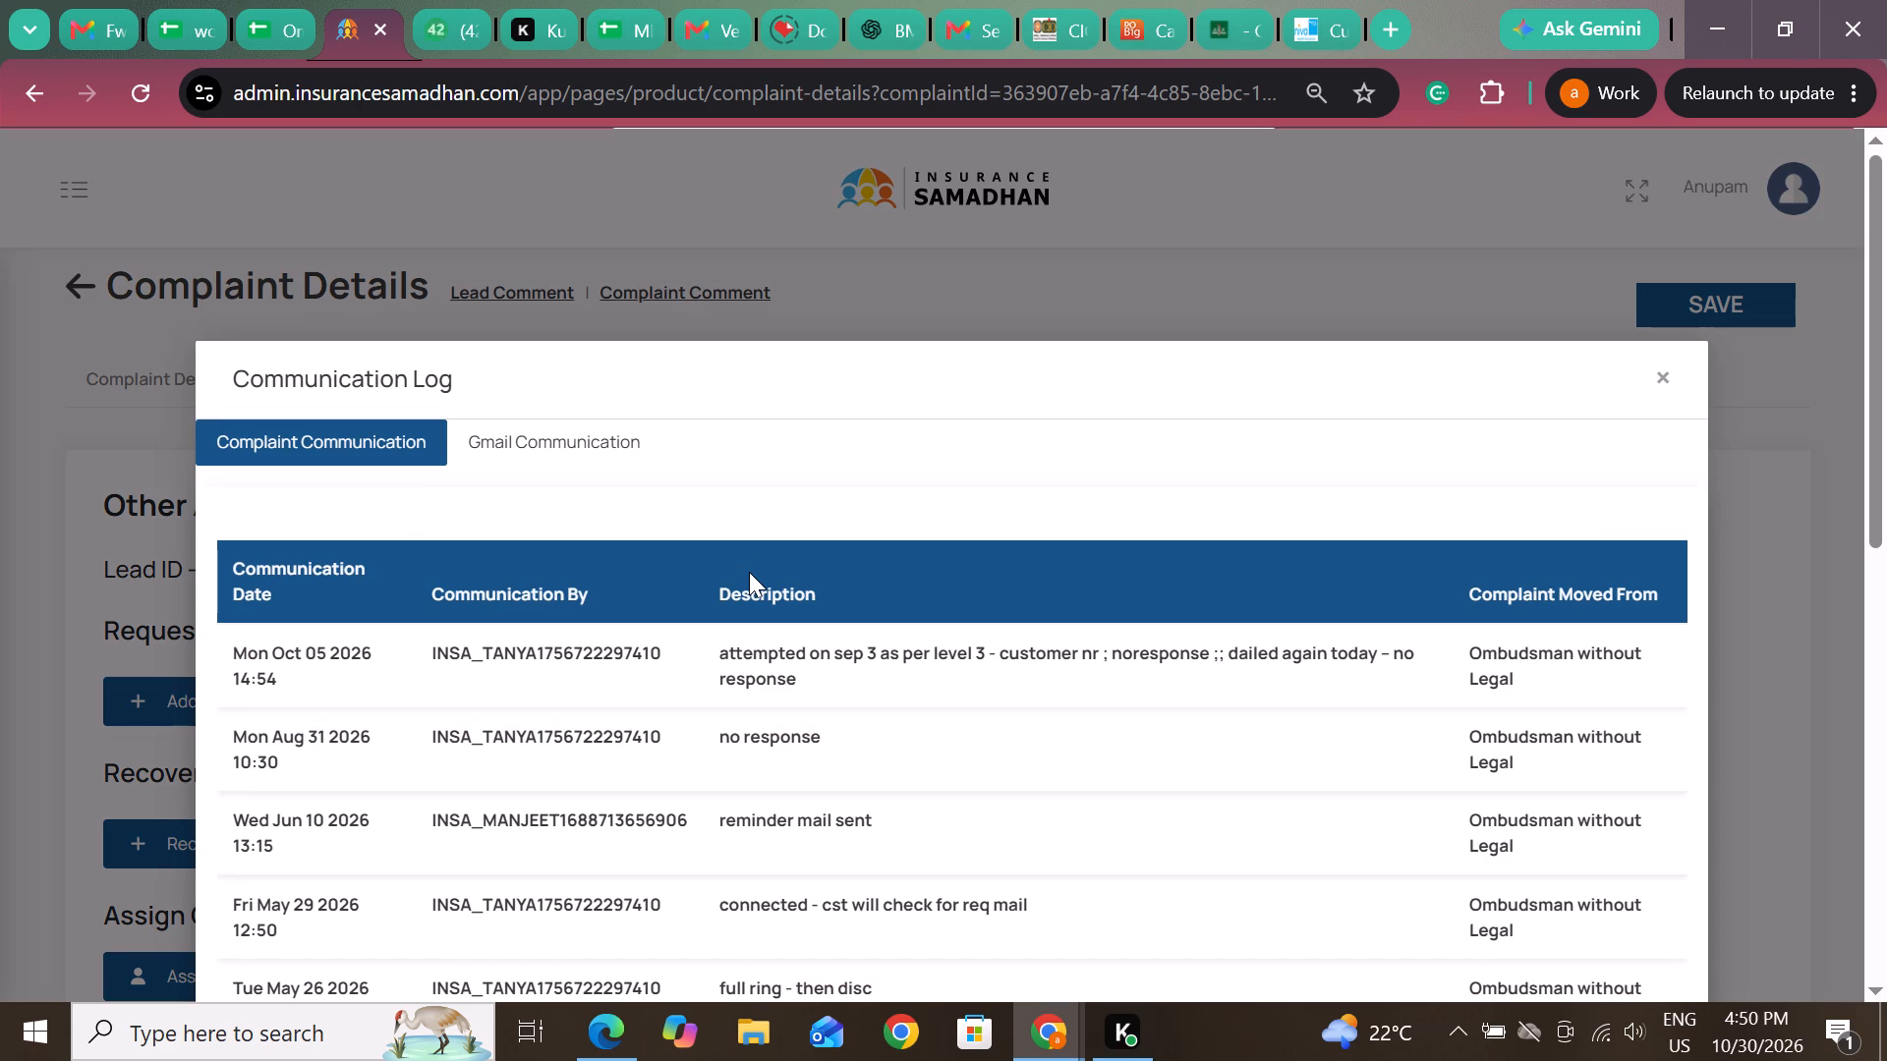
pyautogui.scroll(-5, 764, 577)
pyautogui.scroll(-11, 831, 671)
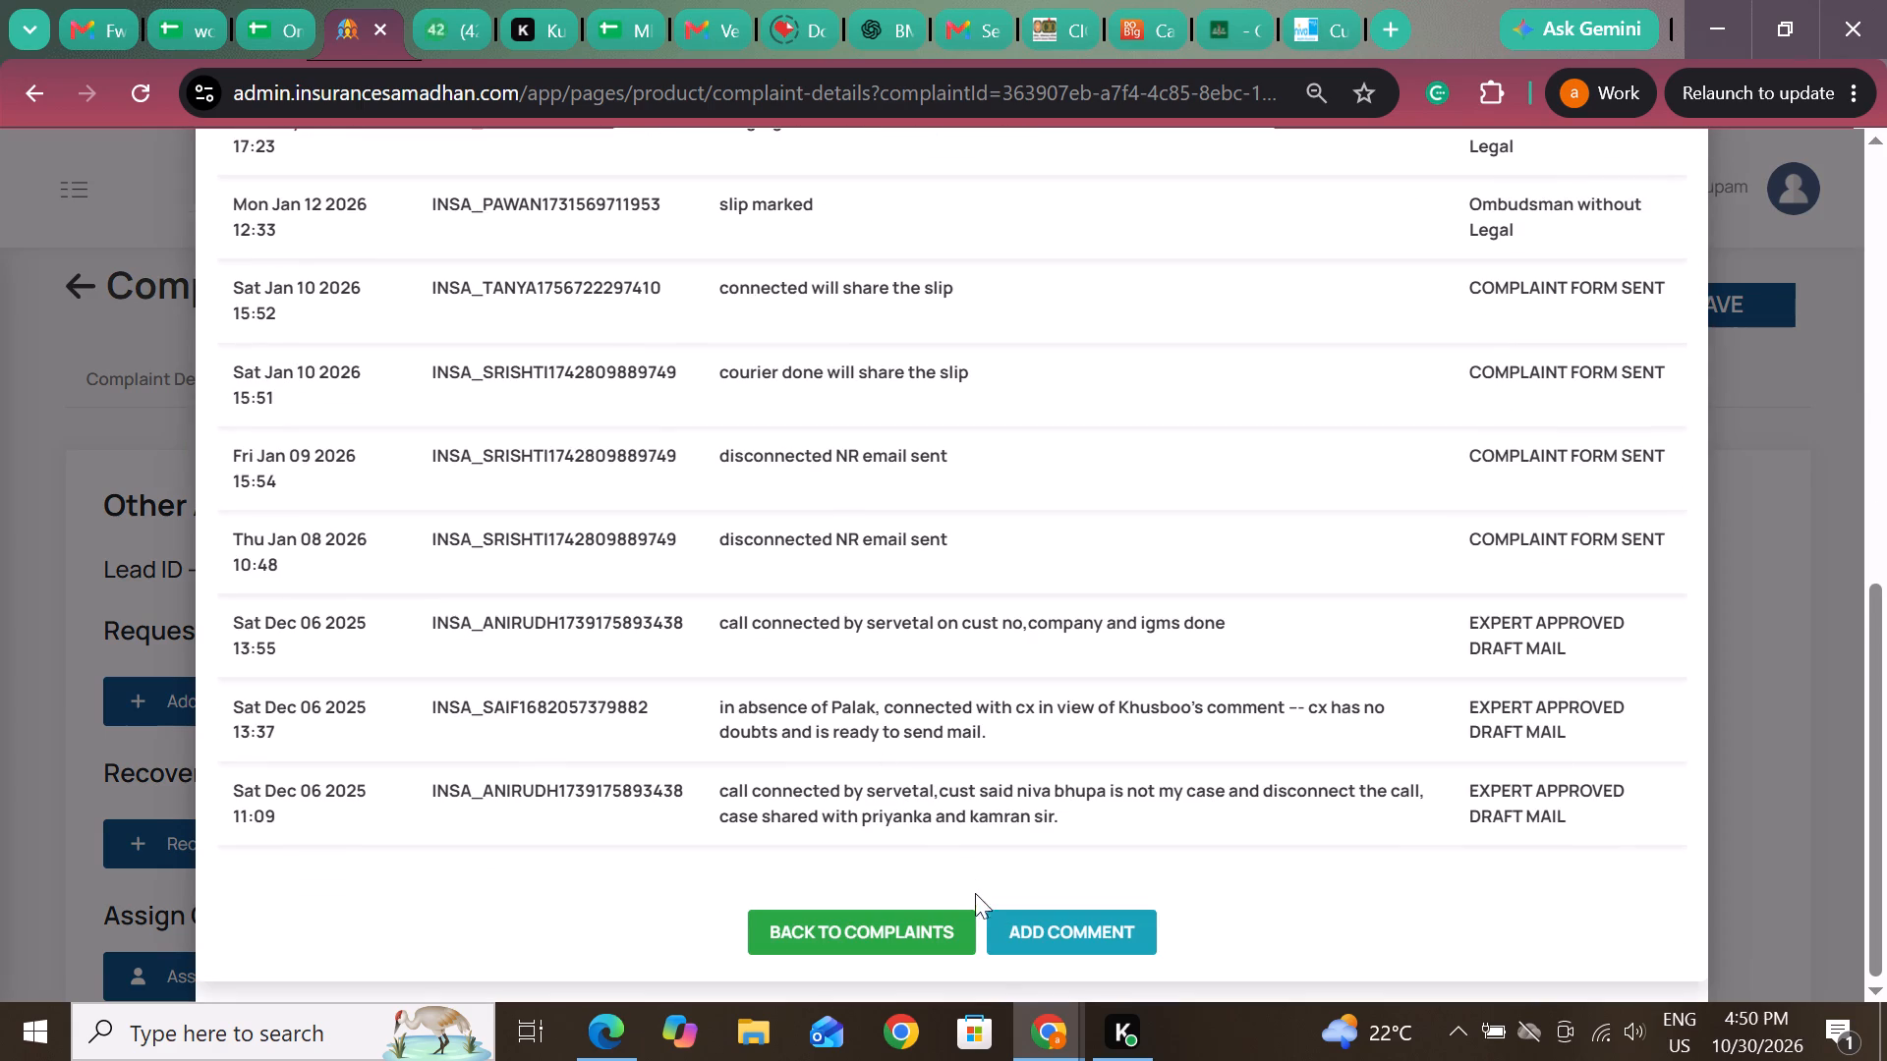
pyautogui.click(1017, 937)
pyautogui.click(821, 717)
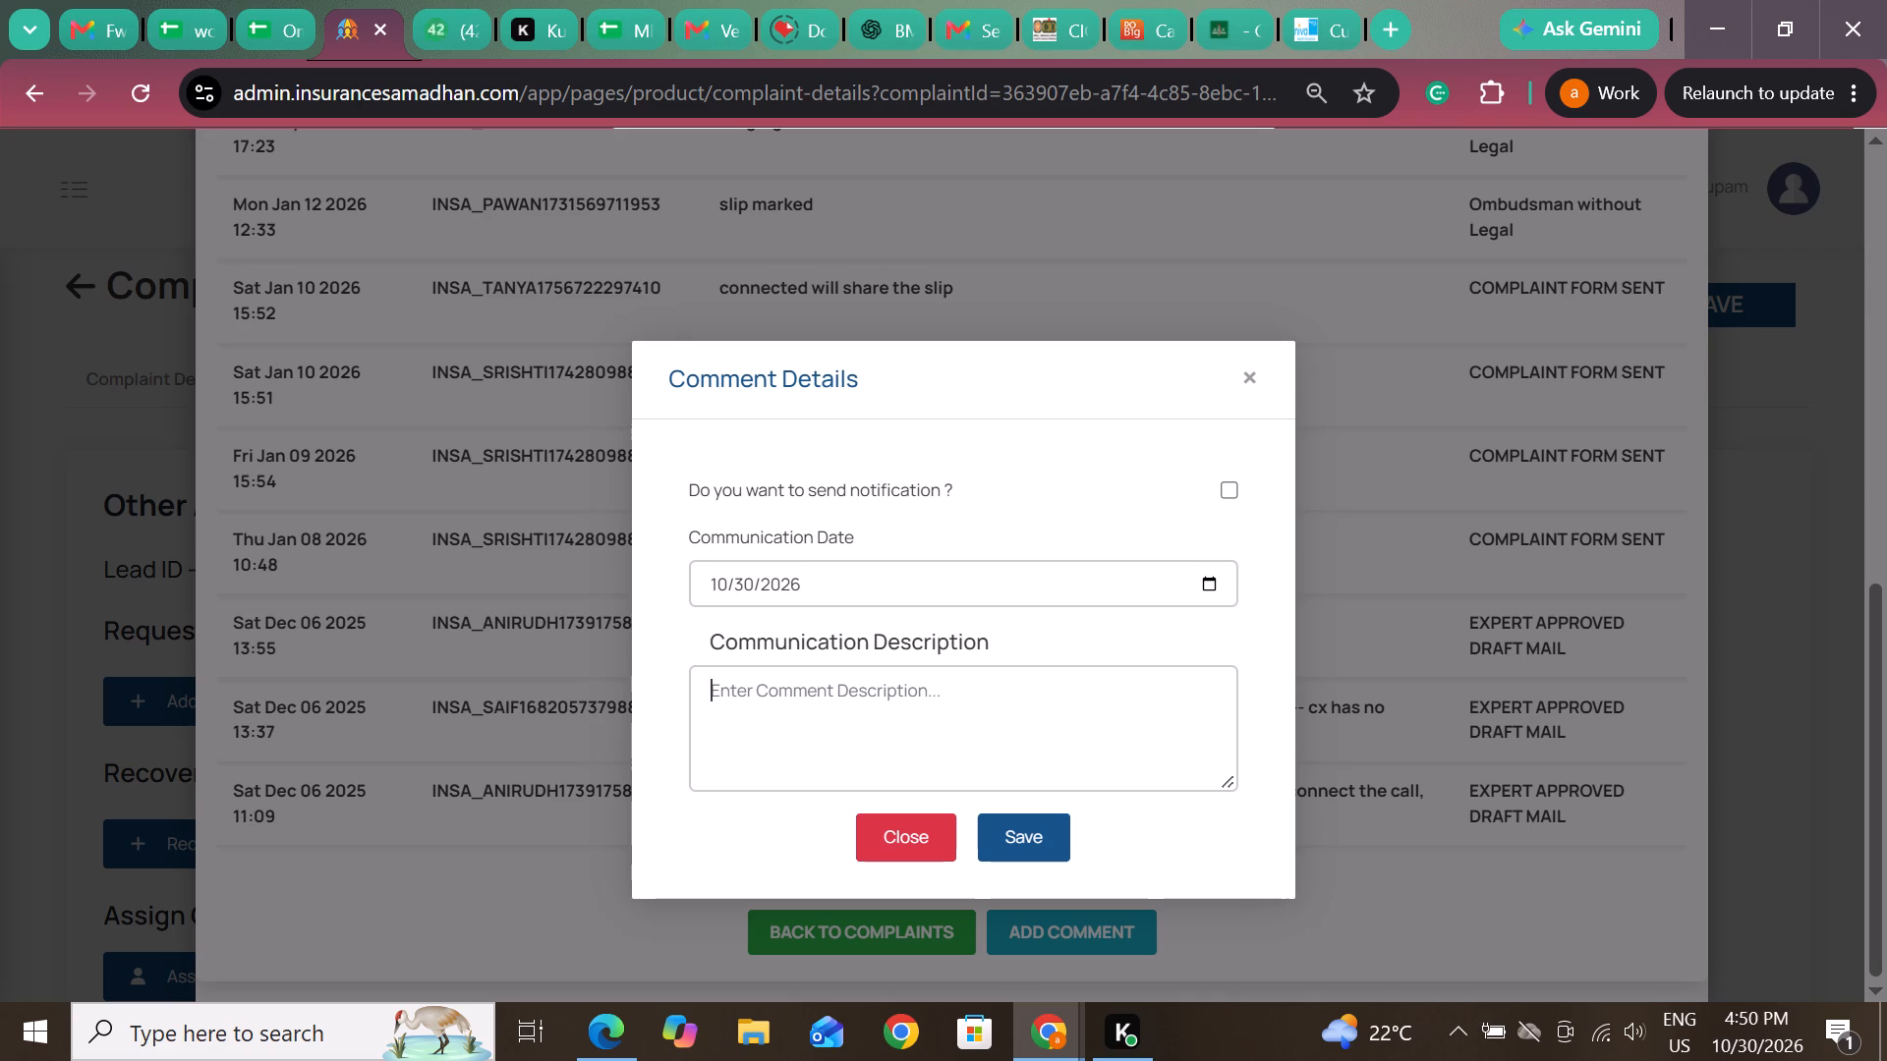
pyautogui.write('reminder shared')
pyautogui.press('space')
pyautogui.press('Tab')
pyautogui.press('Tab')
pyautogui.press('Return')
# Close the communication log and return from Complaint Details to the All Complaints list.
pyautogui.scroll(10, 819, 713)
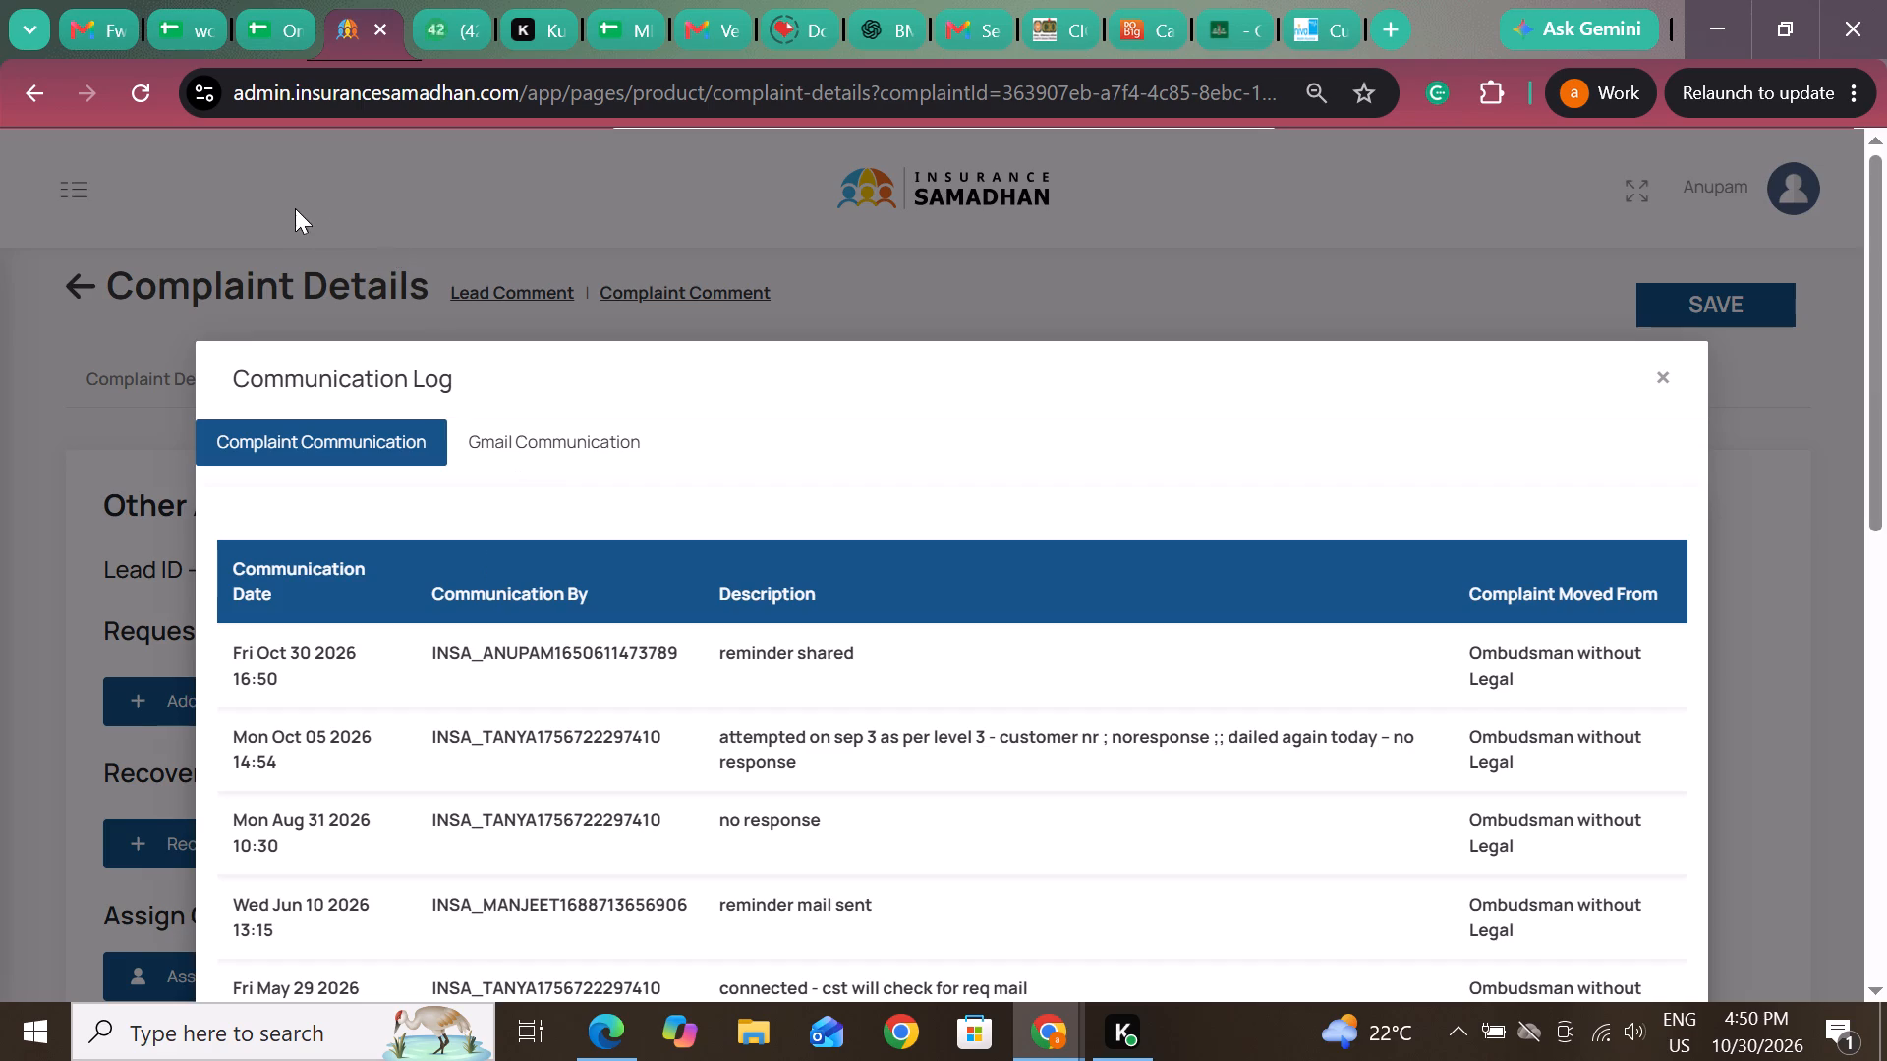
pyautogui.click(295, 208)
pyautogui.click(67, 284)
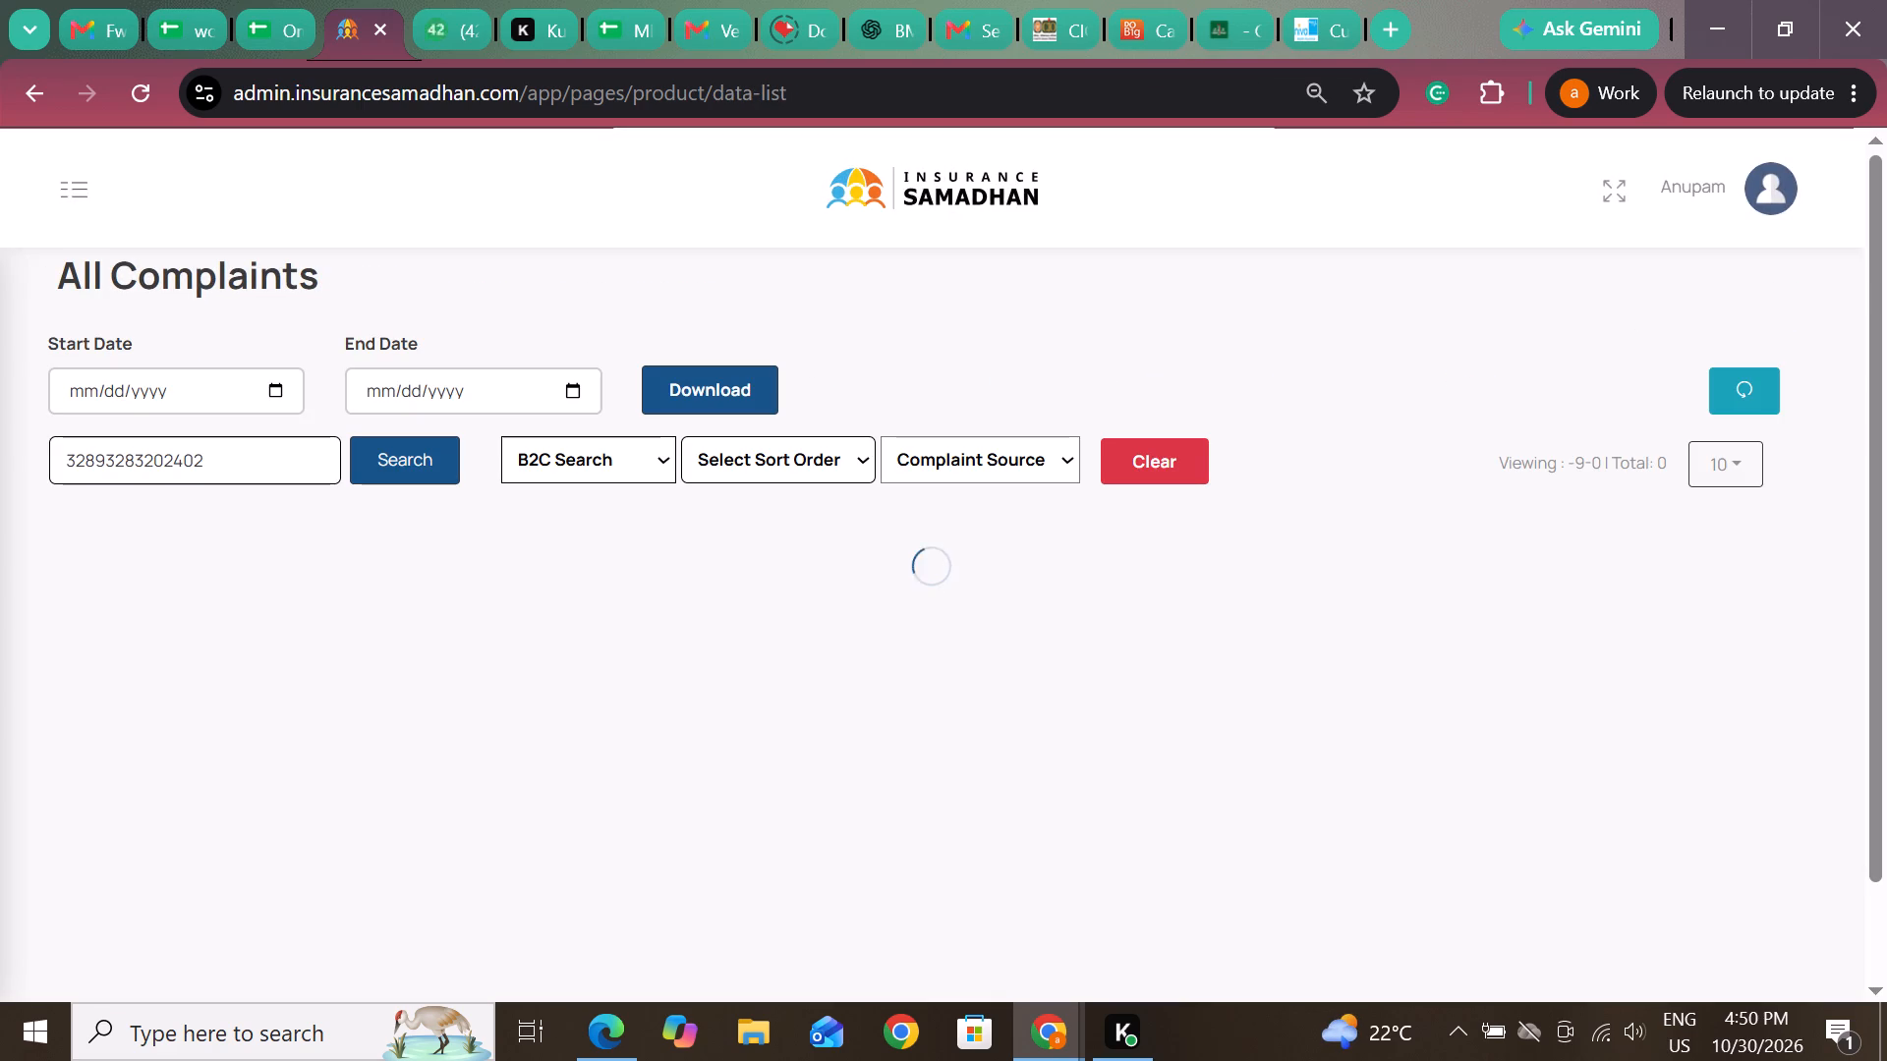
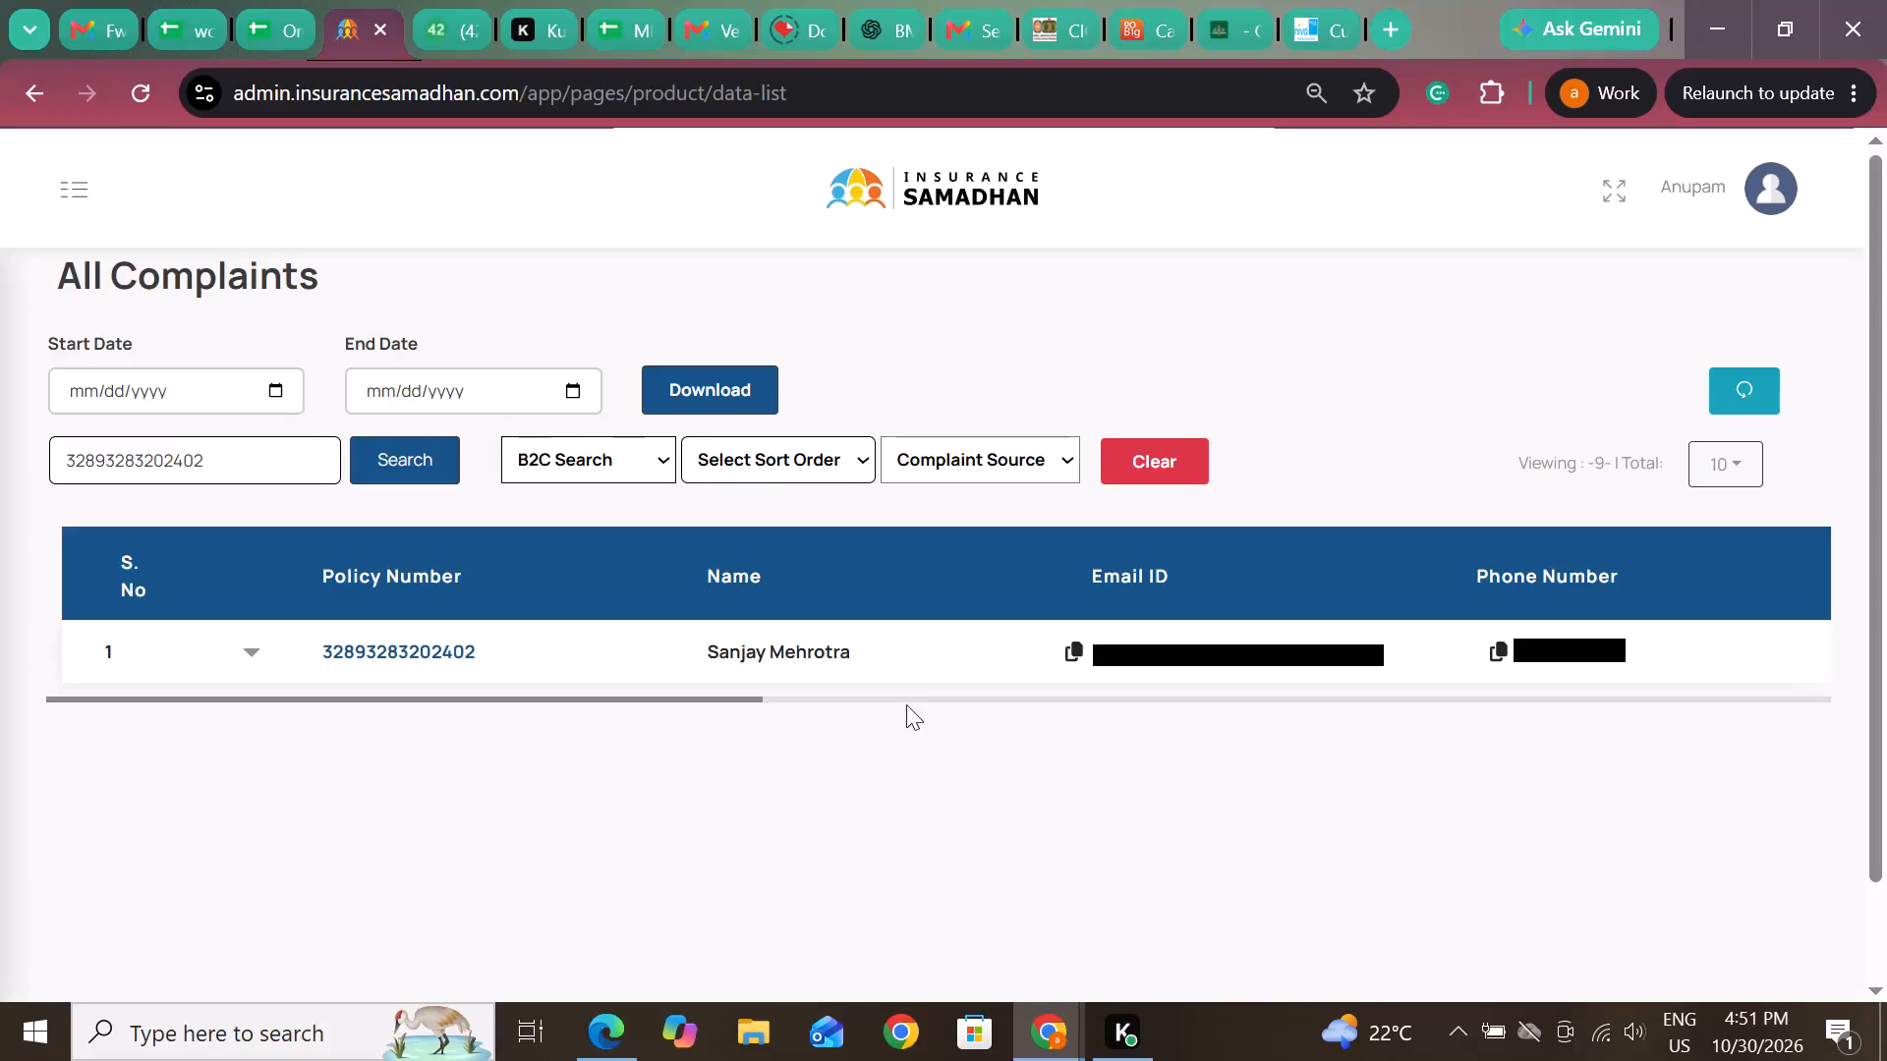
pyautogui.hscroll(-2, 897, 706)
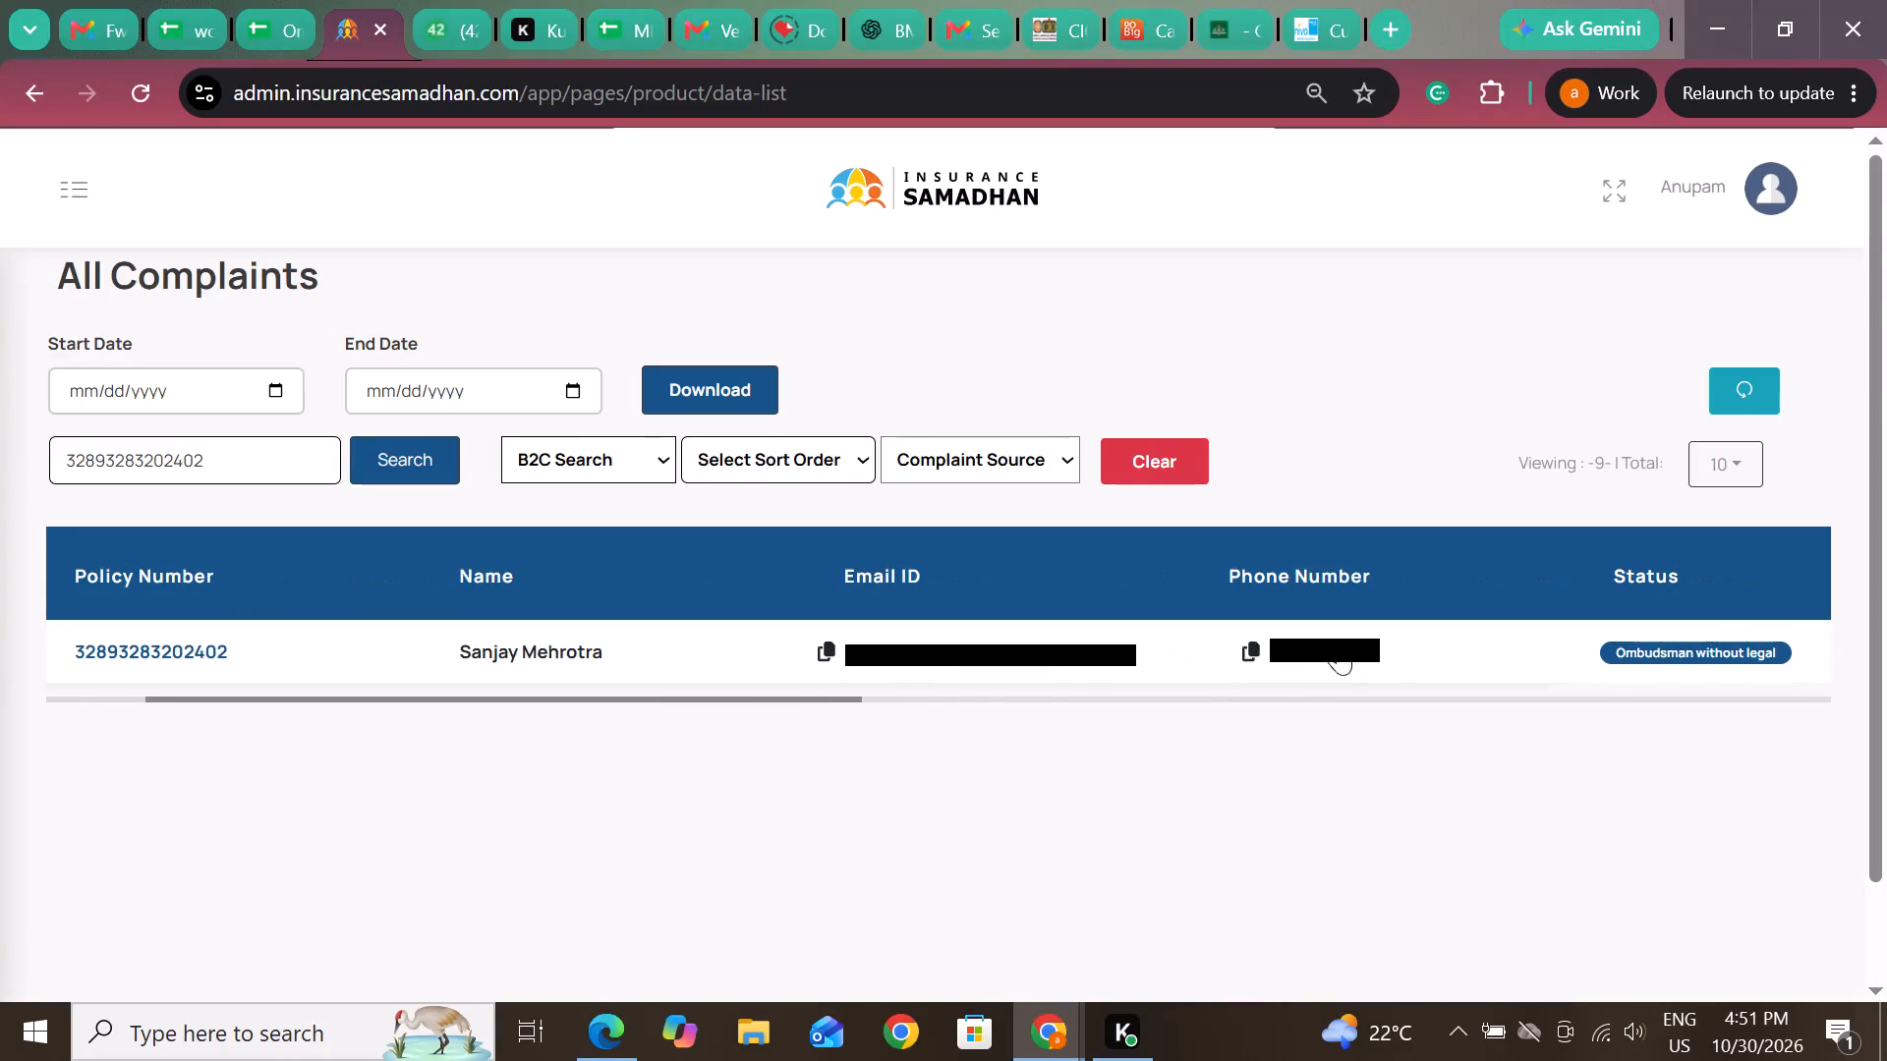
pyautogui.hscroll(-1, 1338, 644)
pyautogui.click(1248, 647)
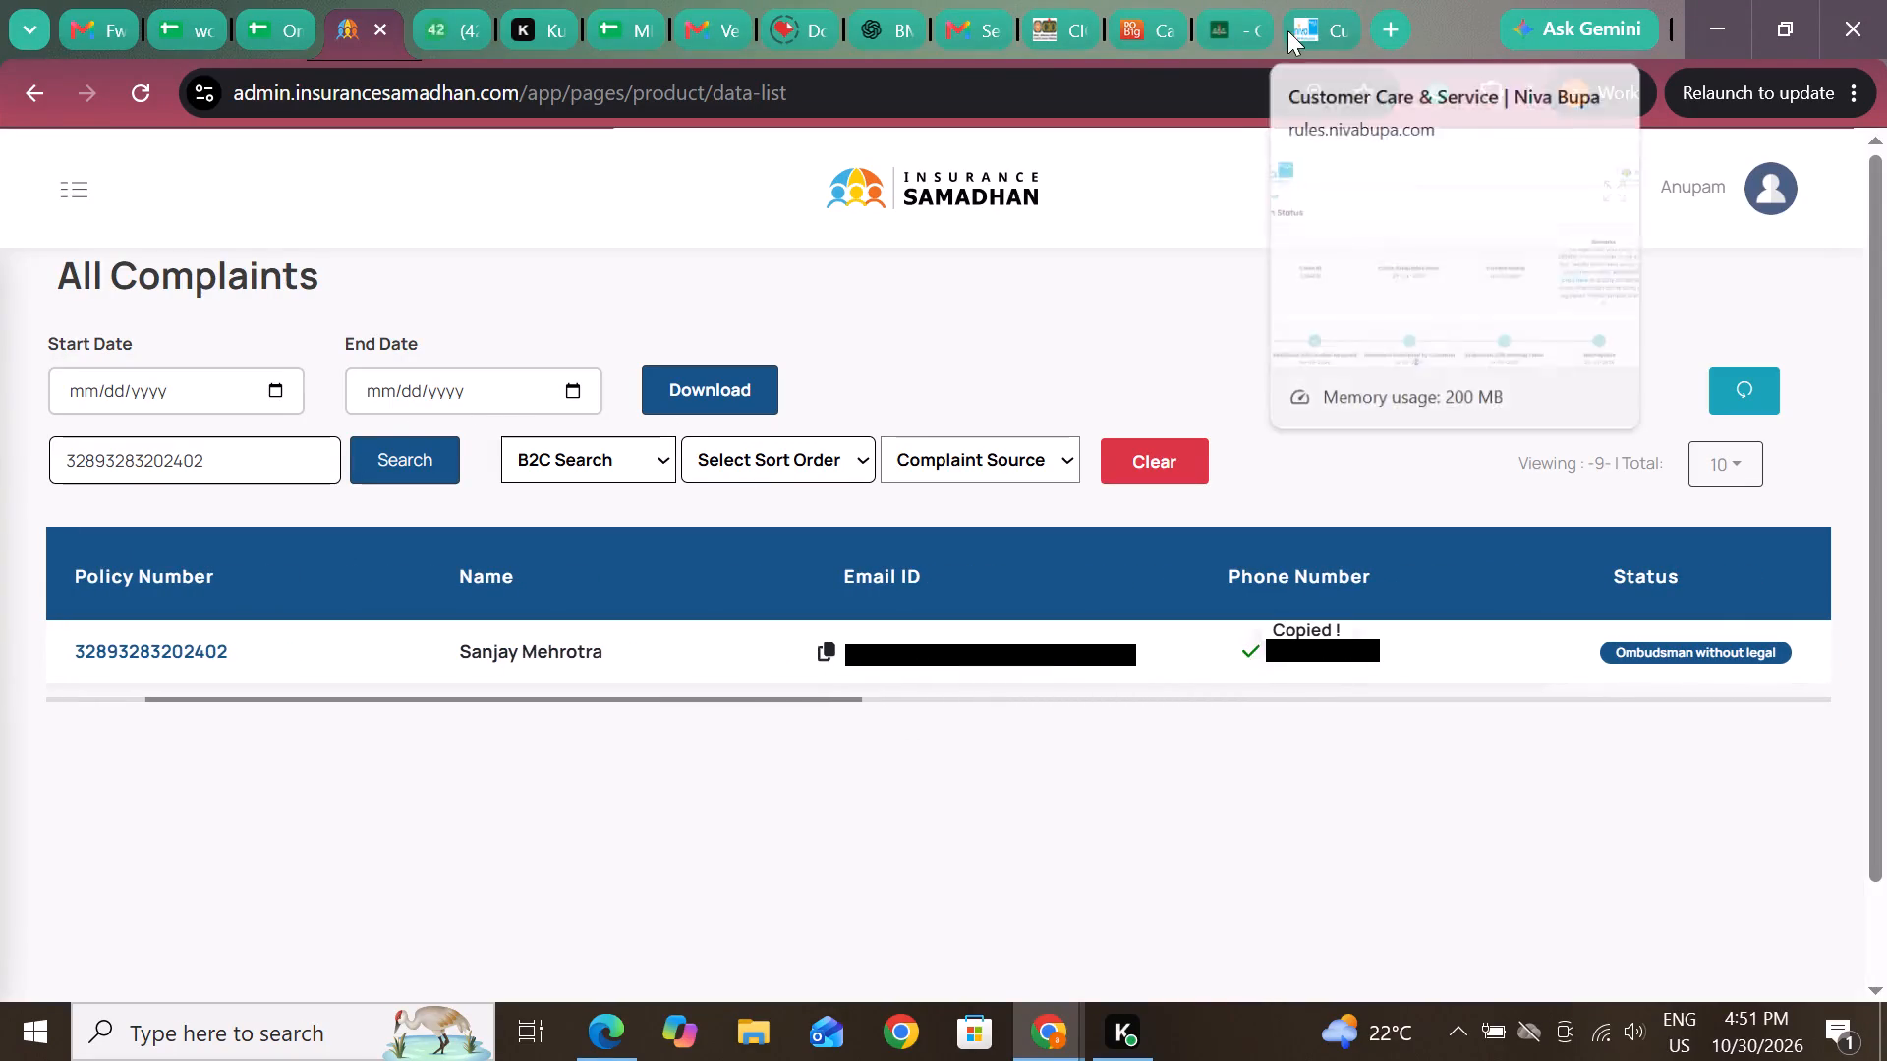
pyautogui.click(1150, 47)
pyautogui.keyDown('ctrl'); pyautogui.click(896, 326); pyautogui.keyUp('ctrl')
pyautogui.hotkey('ctrl', 'v')
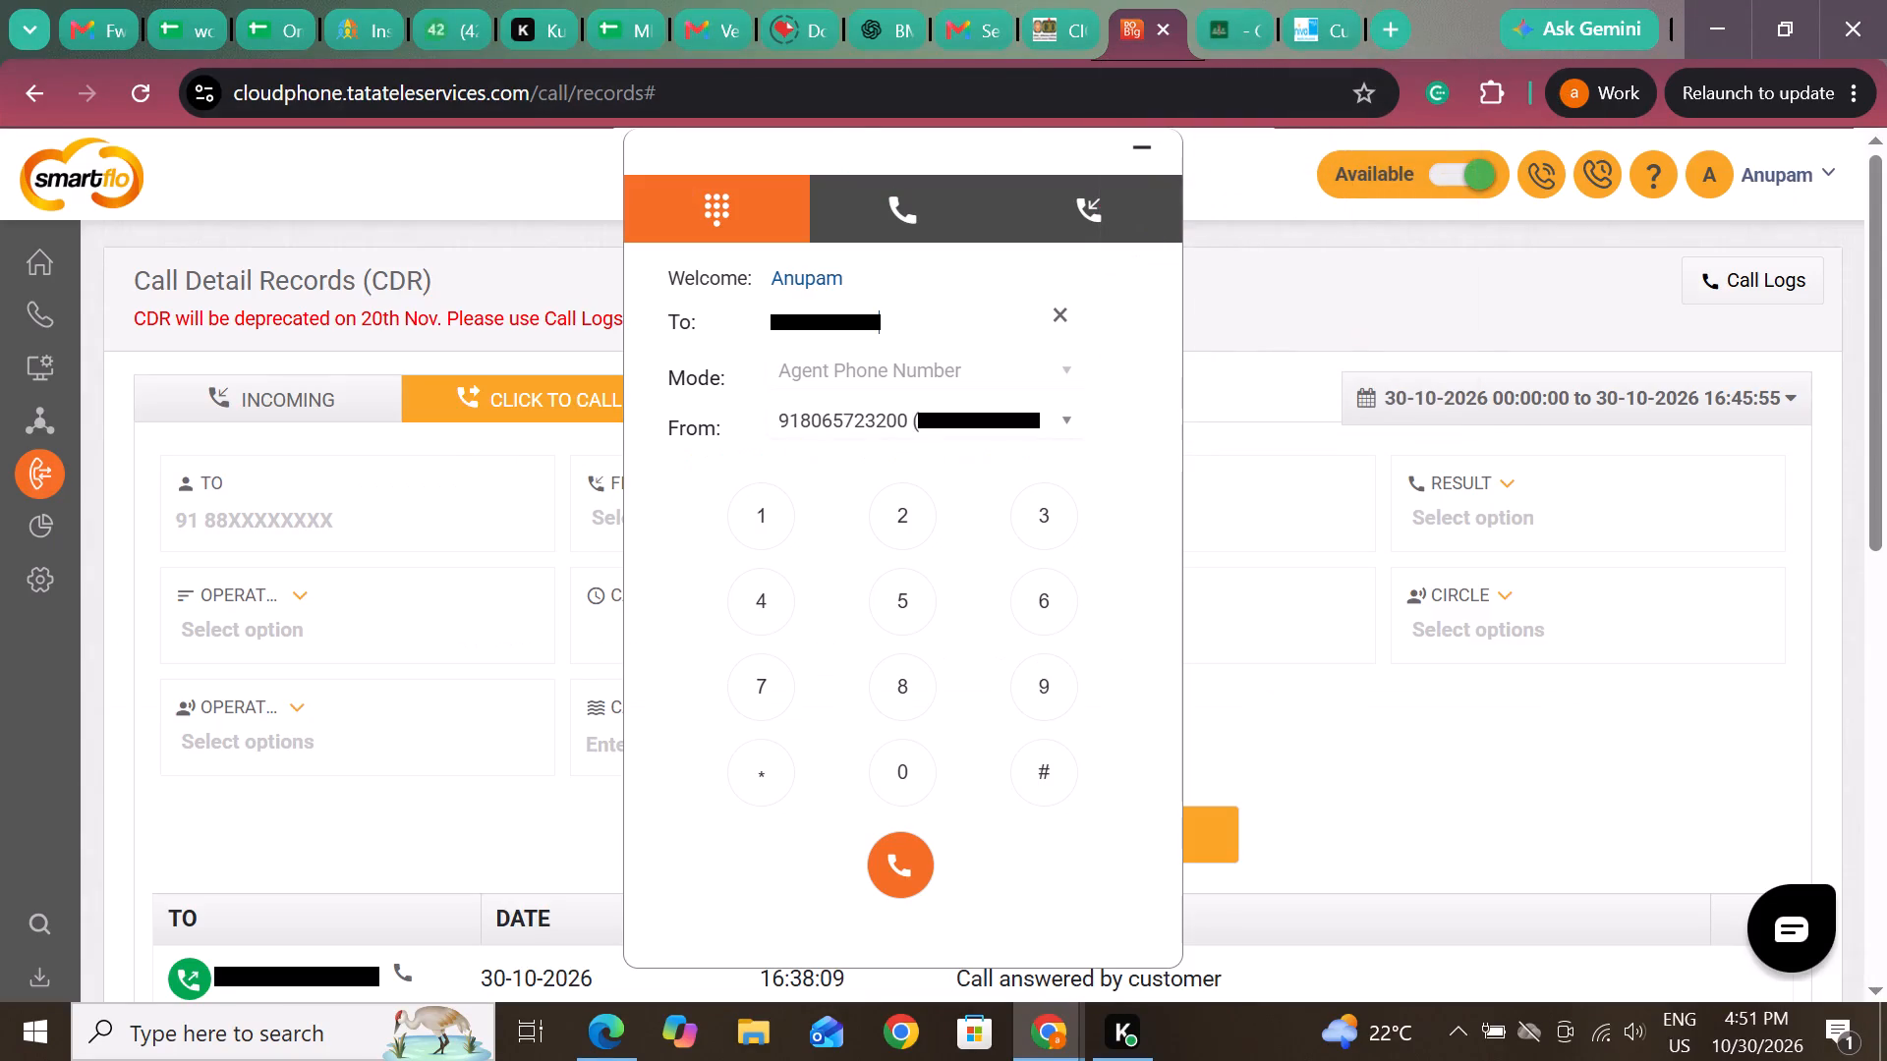
pyautogui.keyDown('ctrl'); pyautogui.tripleClick(891, 327); pyautogui.keyUp('ctrl')
pyautogui.hotkey('ctrl', 'v')
pyautogui.click(902, 869)
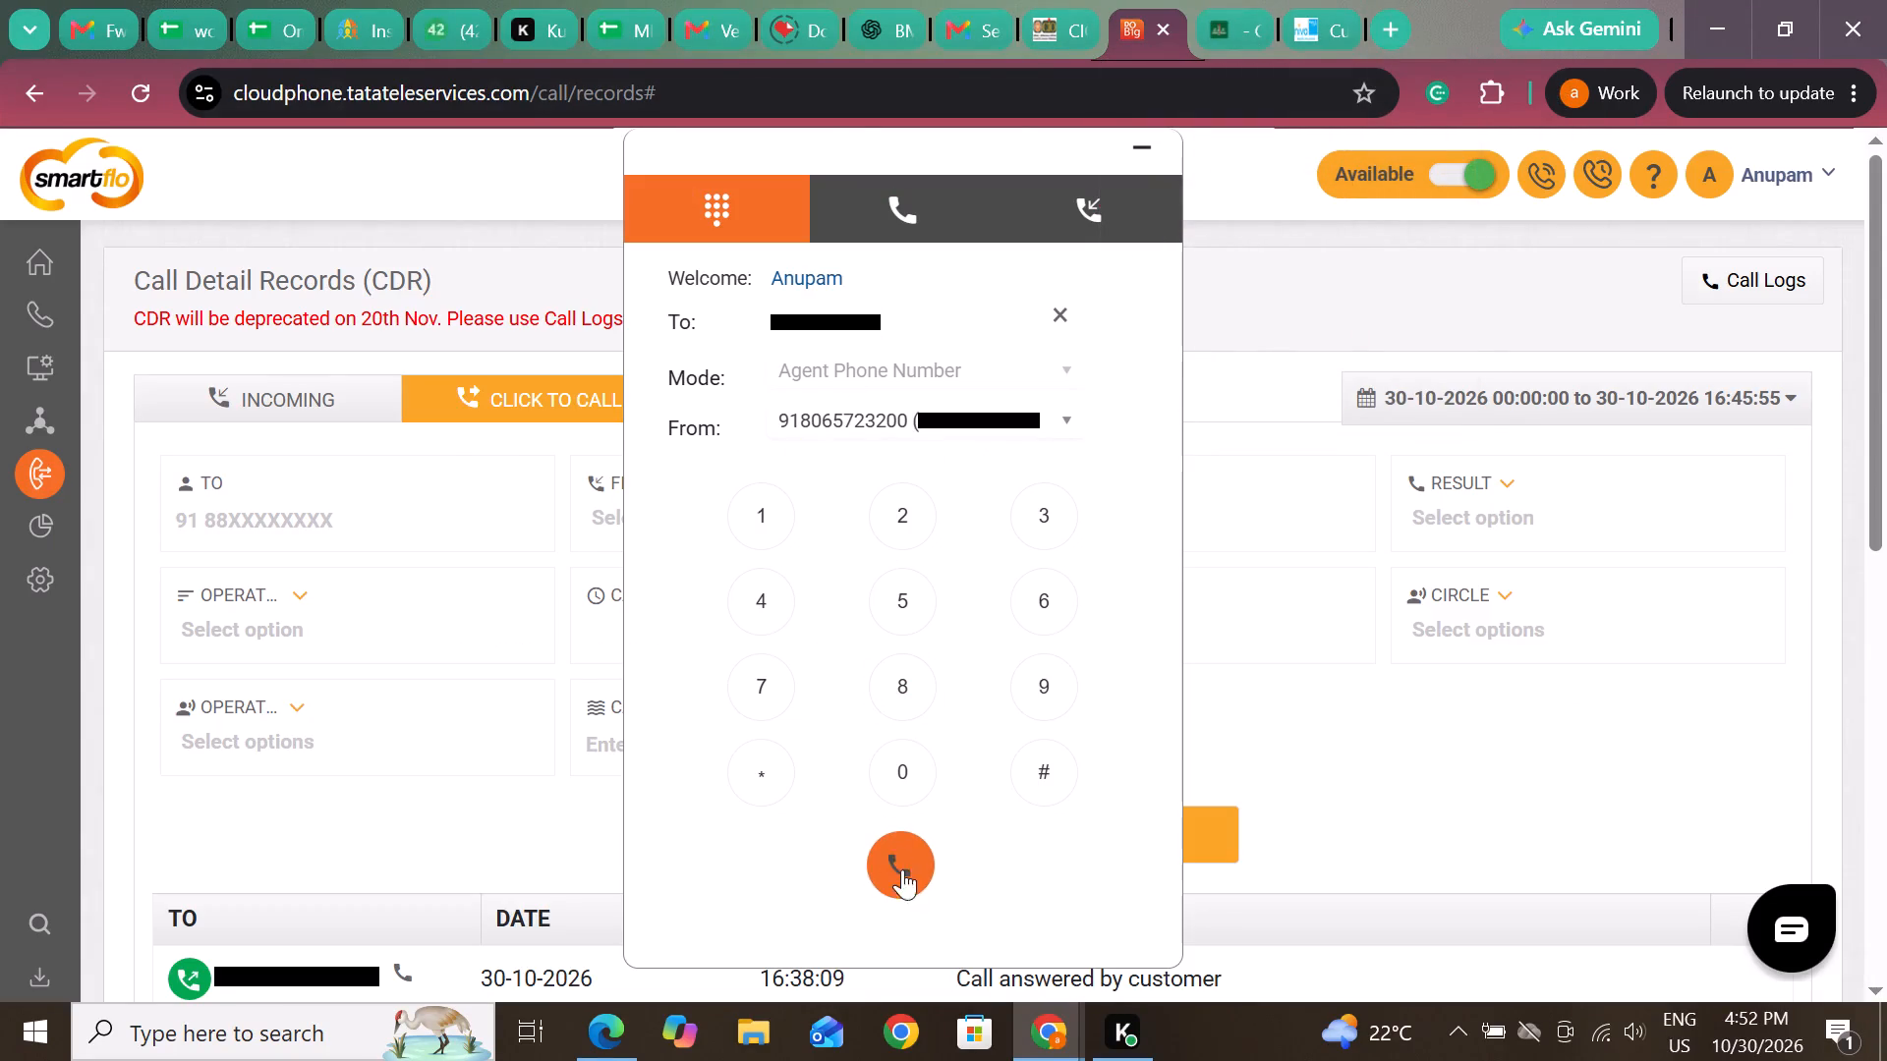